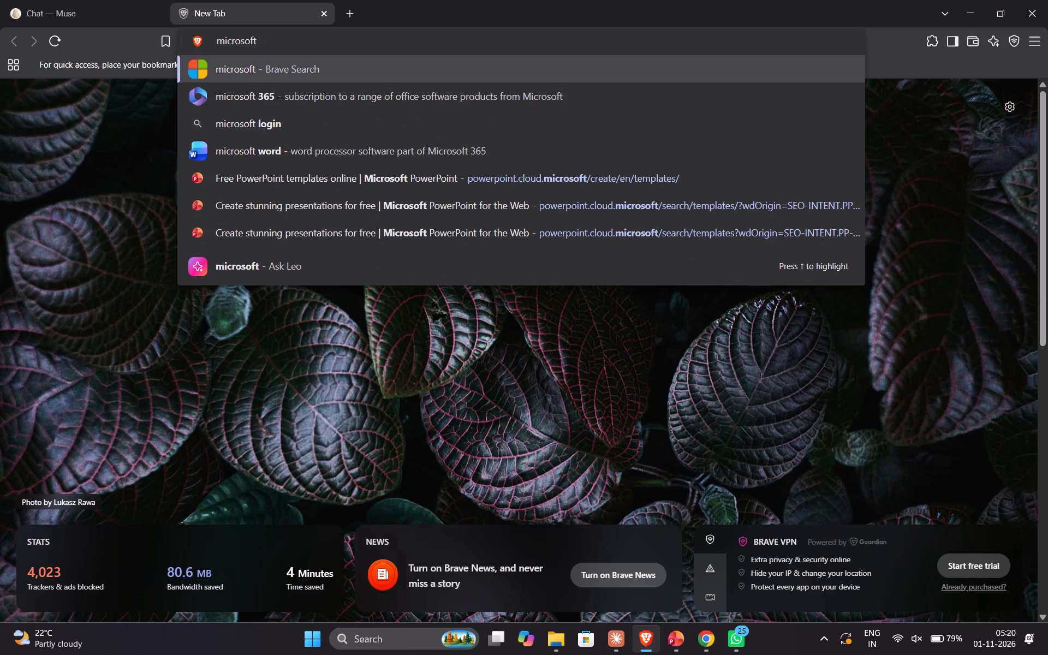
text(pt)
key(space)
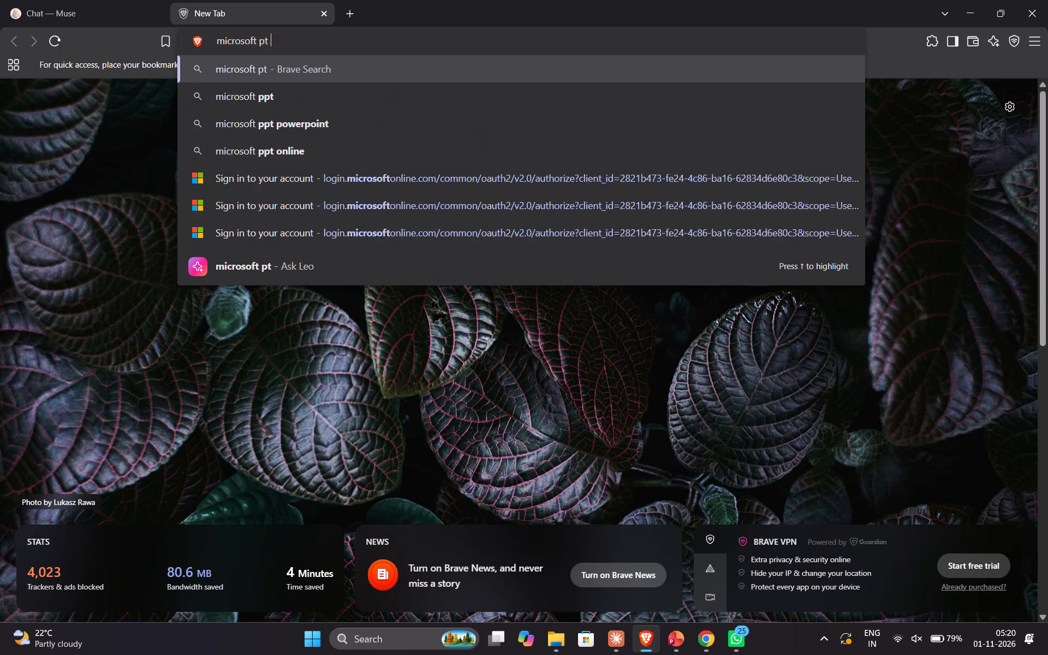
key(BackSpace)
key(BackSpace)
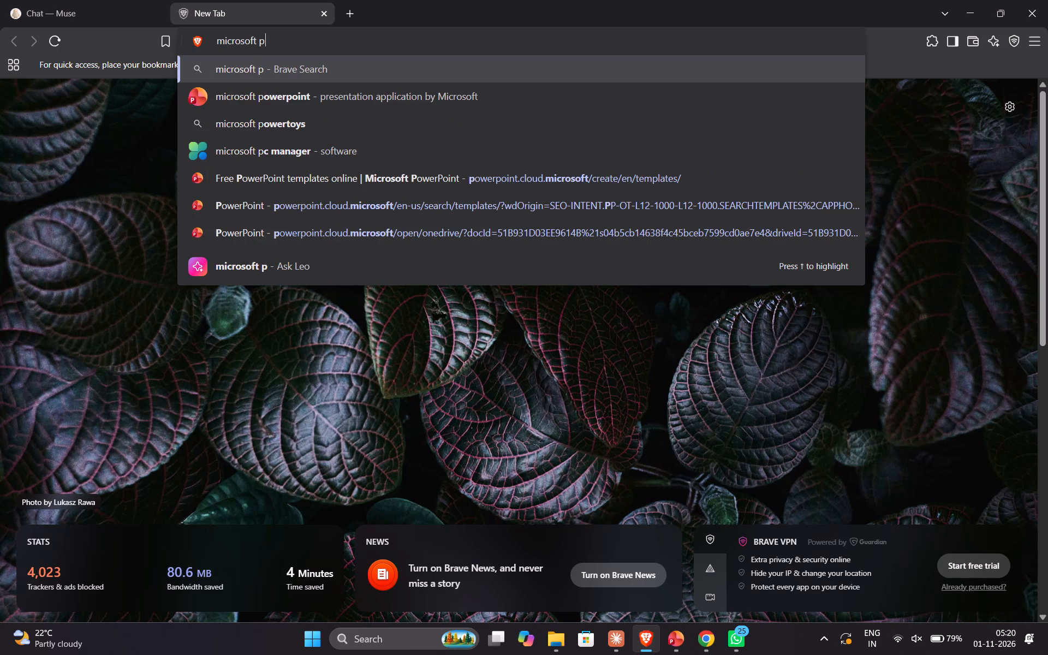
text(pt tempekete)
key(Return)
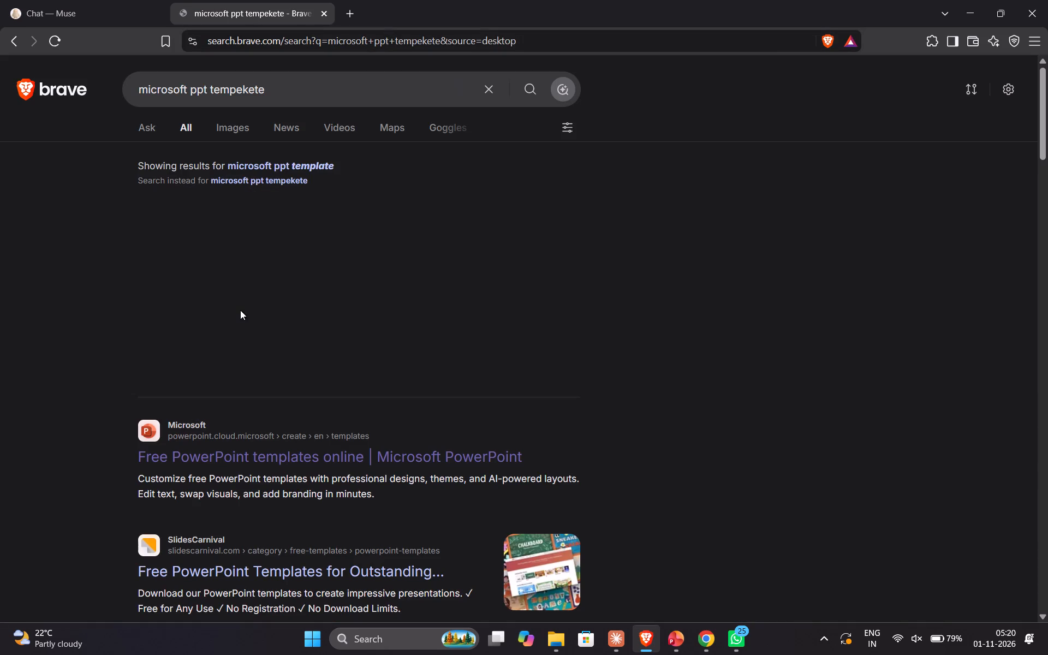
Open Microsoft's free PowerPoint templates online result and go on to its searchable template gallery.
click(224, 440)
click(206, 325)
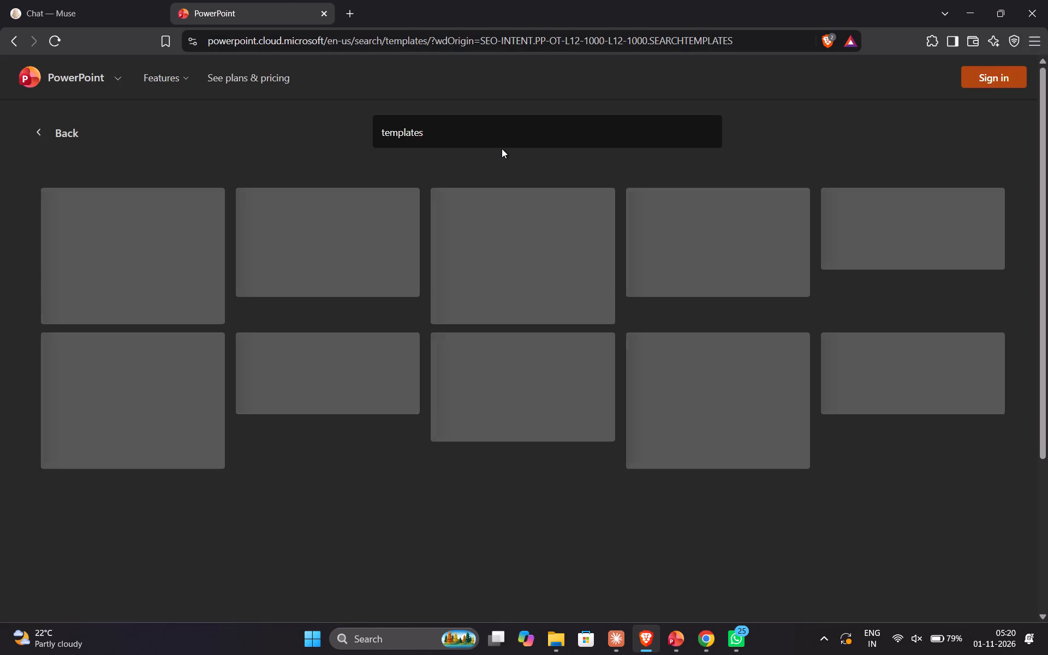
Search the PowerPoint template gallery for "cybersecurity".
click(507, 136)
key(BackSpace)
key(BackSpace)
key(BackSpace)
key(BackSpace)
key(BackSpace)
key(BackSpace)
key(BackSpace)
key(BackSpace)
key(BackSpace)
key(BackSpace)
key(BackSpace)
key(BackSpace)
key(BackSpace)
key(BackSpace)
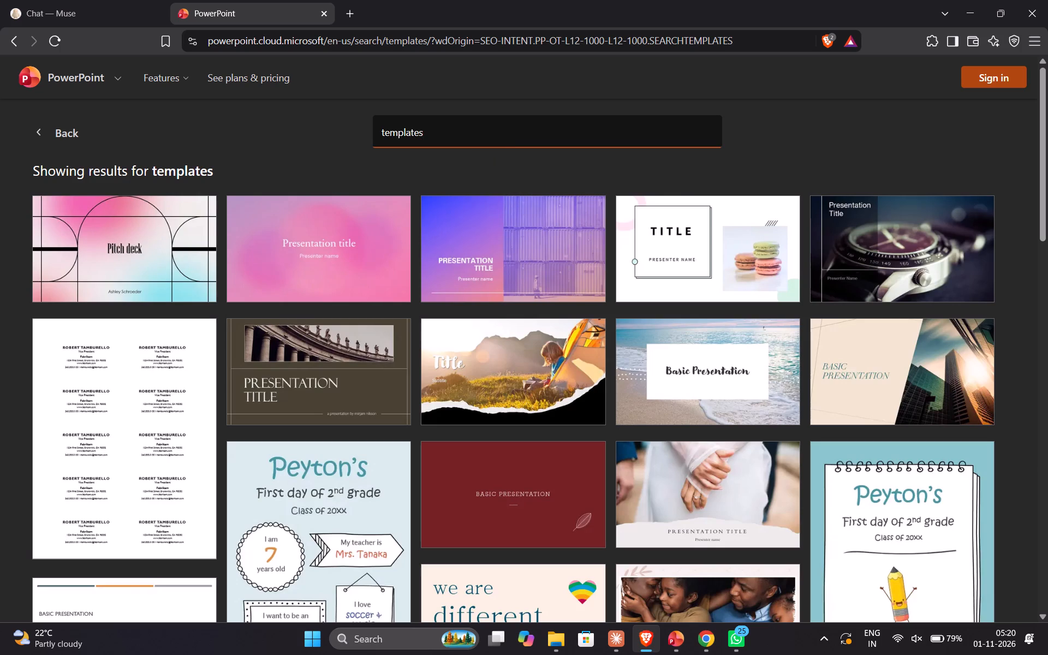
text(cybersecurity)
key(Return)
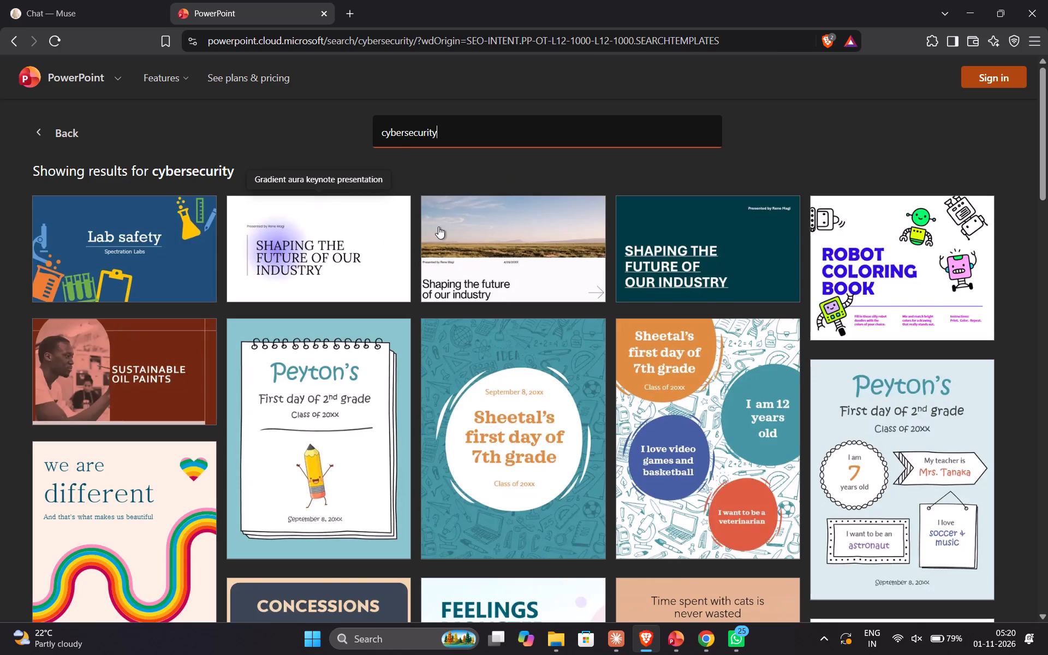
Look through the cybersecurity template results for a design suited to the presentation.
scroll(438, 227, down, 6)
scroll(438, 227, right, 1)
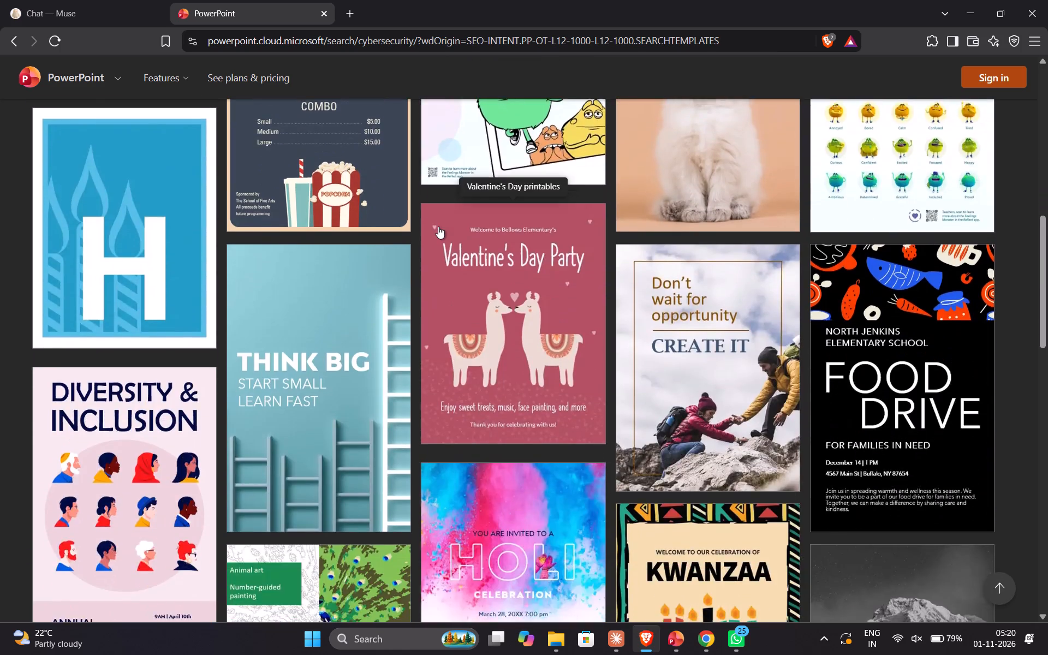
scroll(438, 227, right, 1)
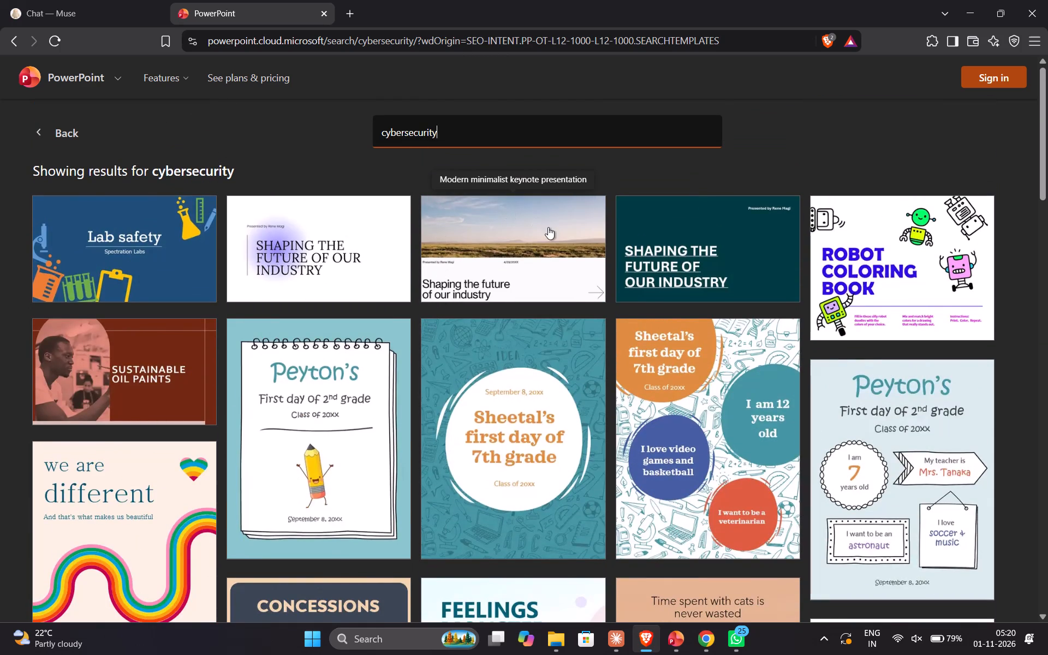
scroll(548, 227, down, 6)
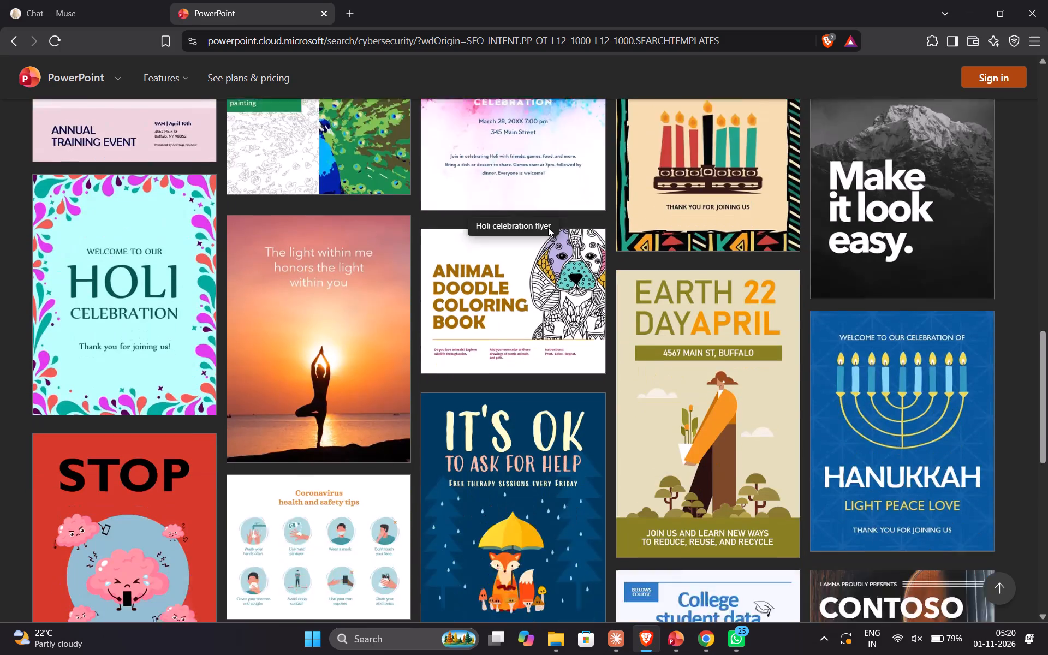
scroll(548, 227, down, 4)
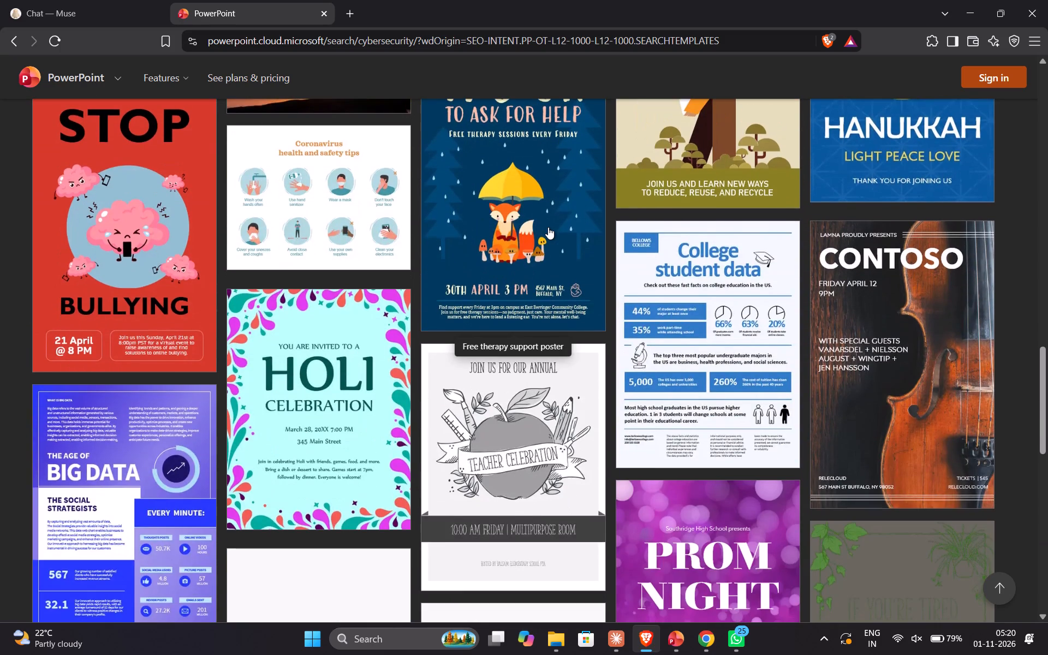
scroll(548, 227, down, 8)
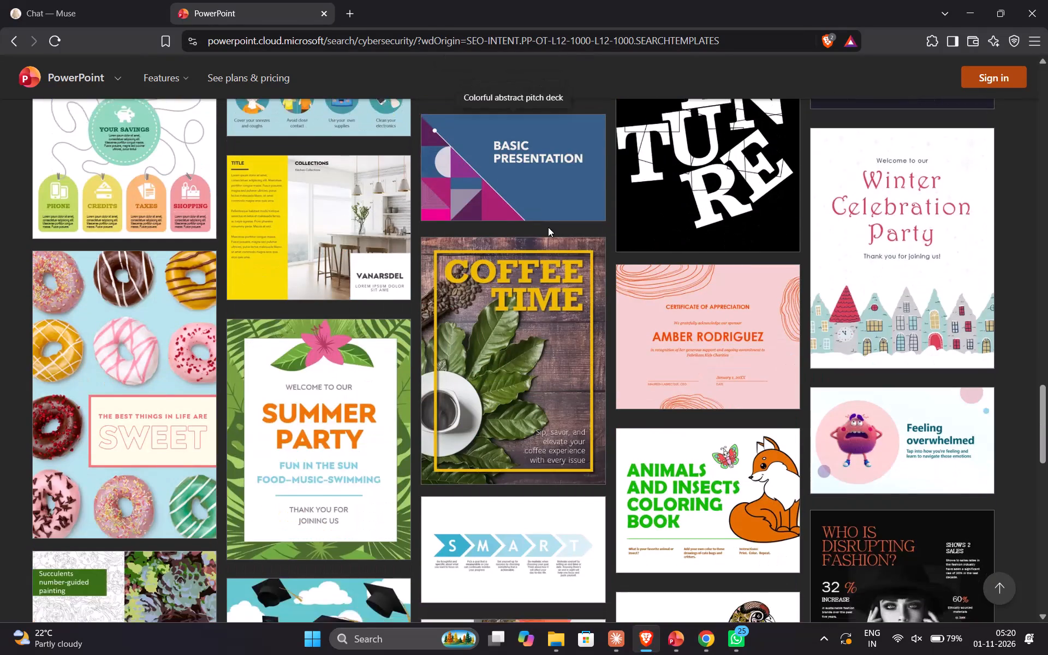
scroll(548, 227, down, 3)
scroll(548, 227, right, 1)
scroll(548, 227, up, 6)
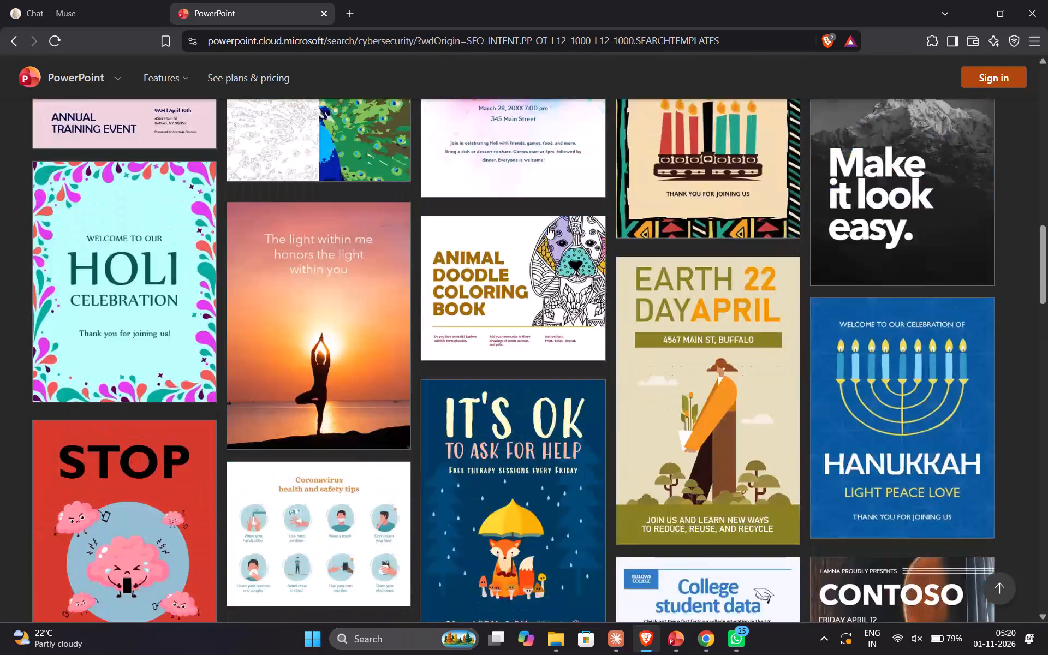
scroll(336, 209, up, 5)
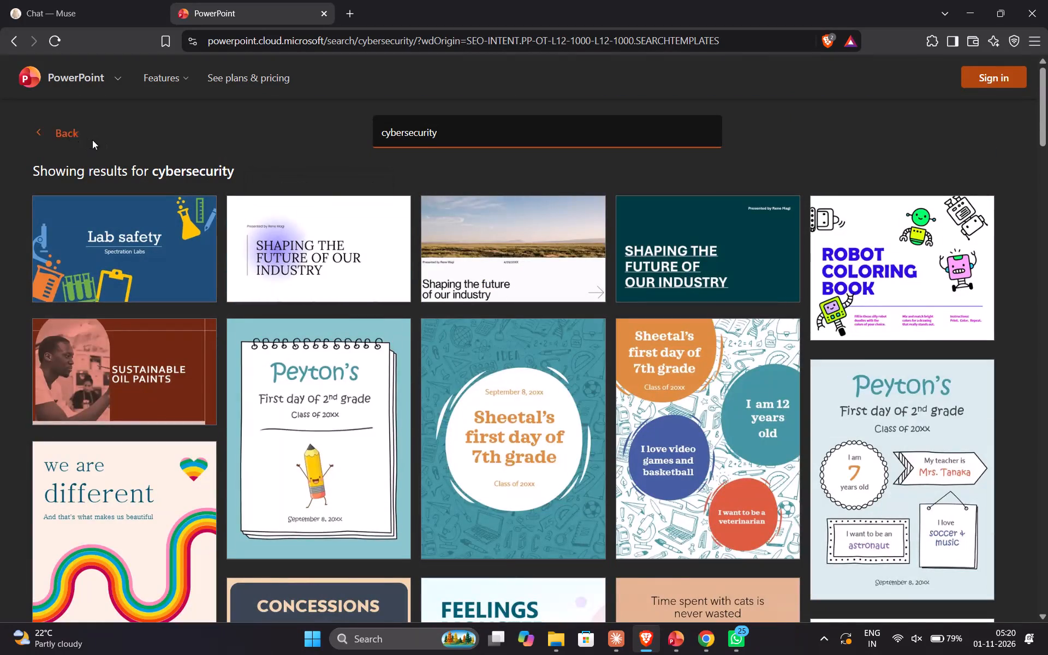
Go back to the general templates results and browse them for a suitable presentation or pitch deck design.
click(70, 132)
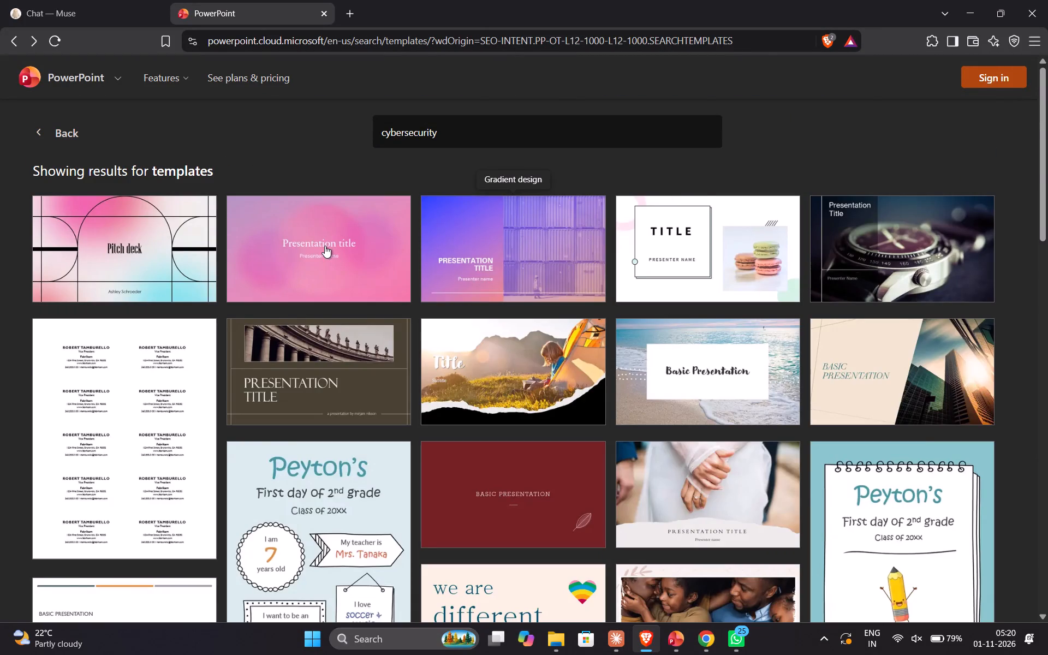
scroll(325, 246, down, 4)
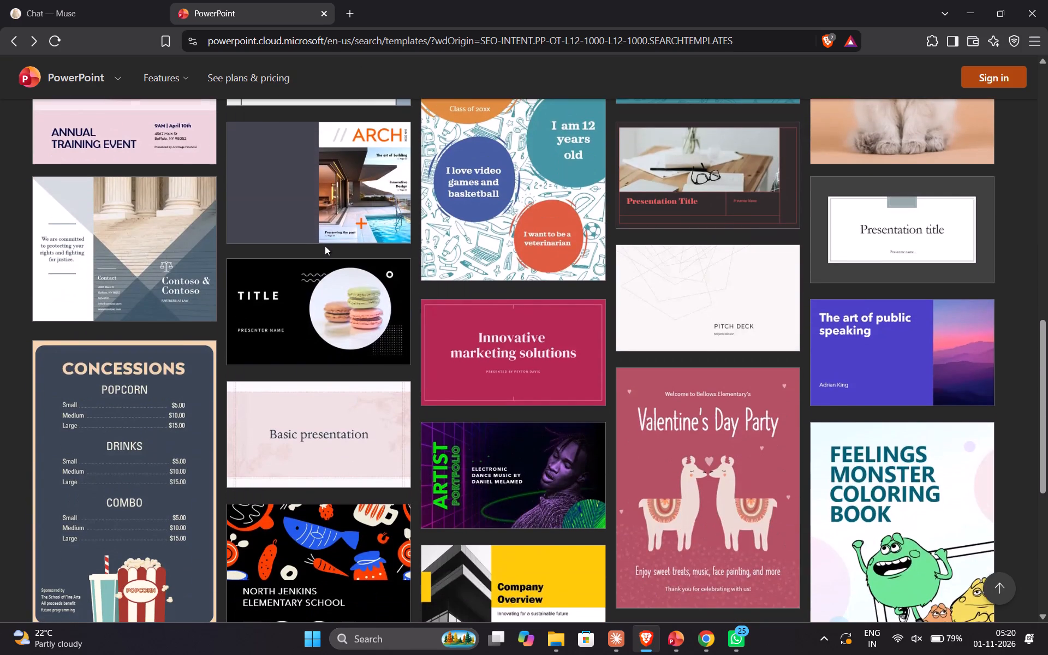
scroll(325, 246, down, 6)
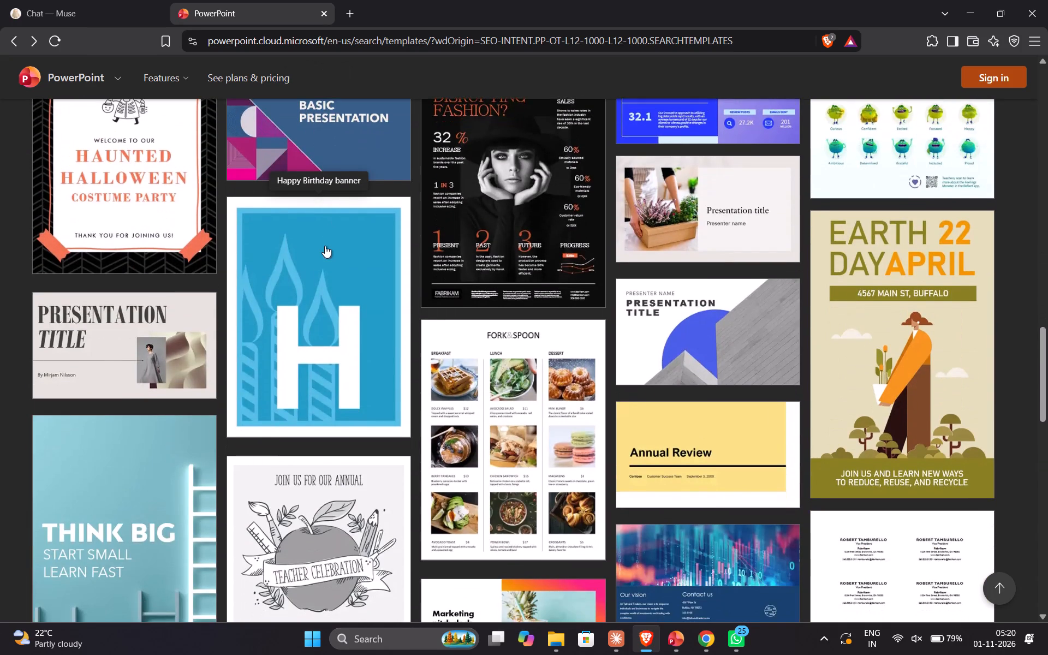
scroll(325, 246, down, 4)
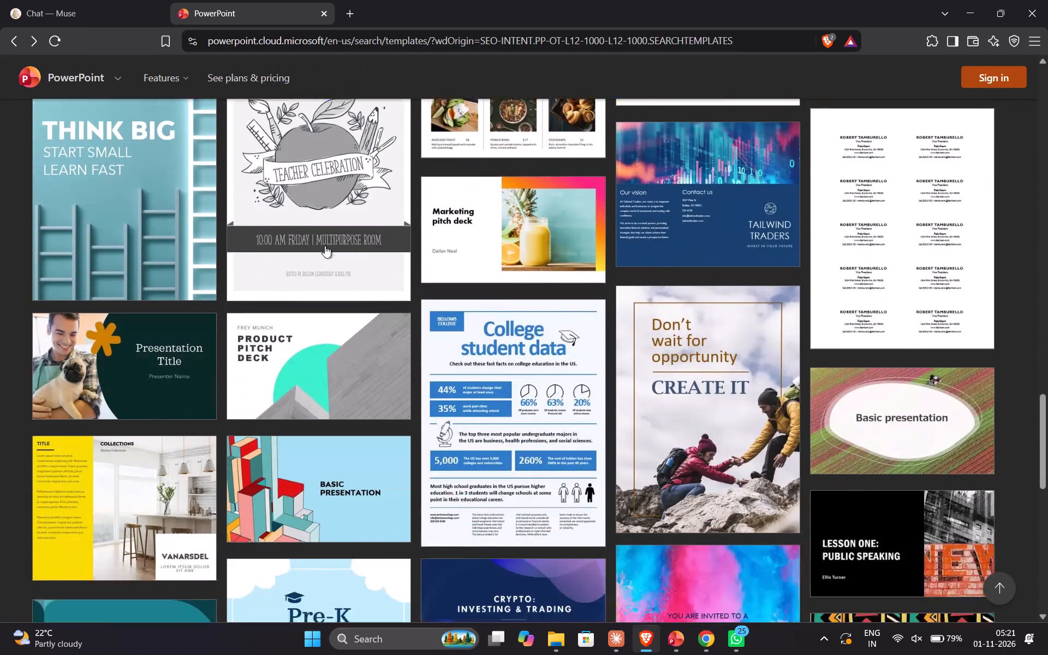
scroll(325, 246, down, 4)
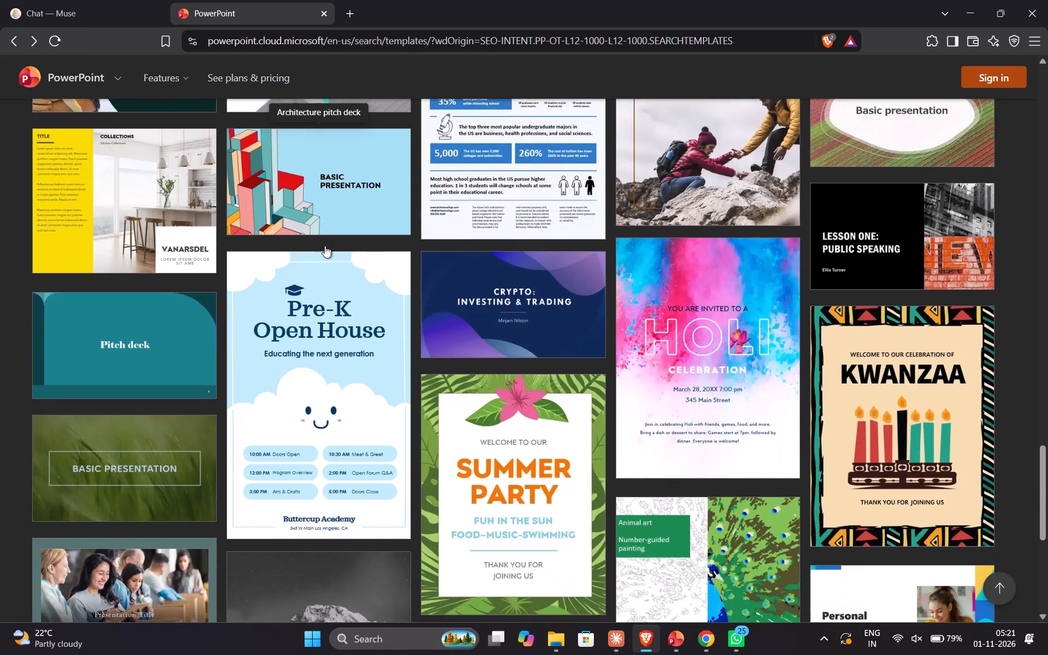
scroll(325, 246, down, 4)
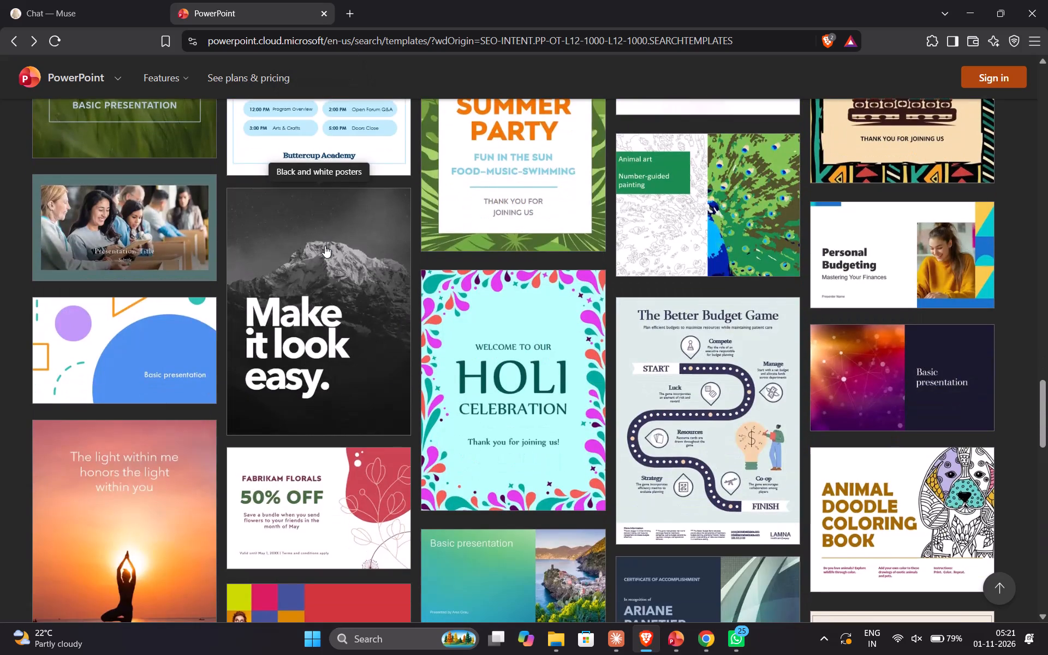
scroll(325, 246, down, 3)
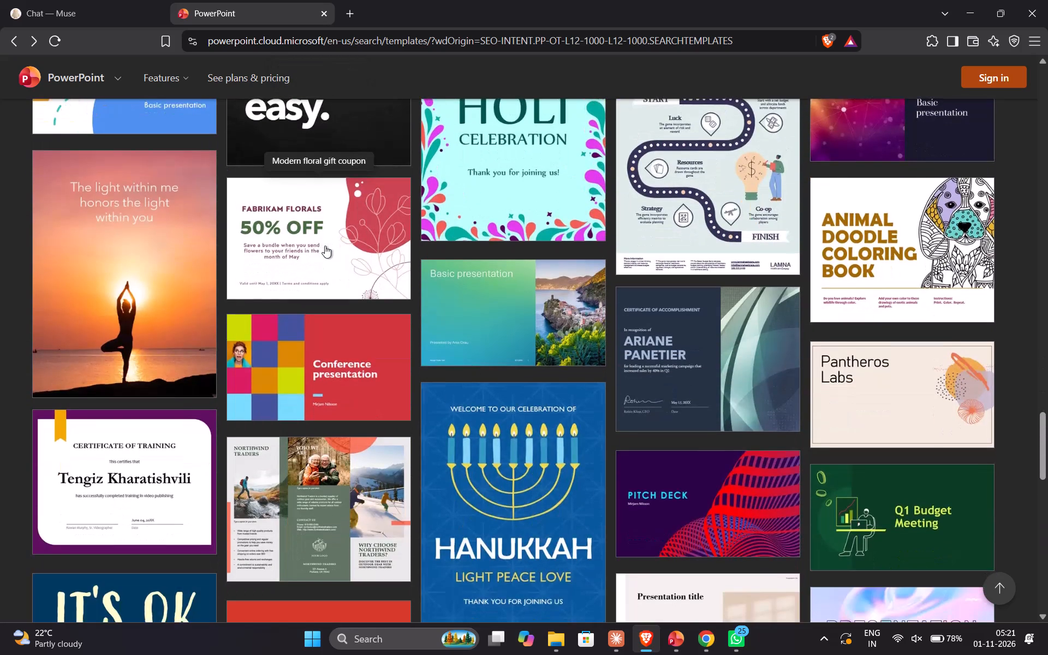
scroll(325, 246, down, 2)
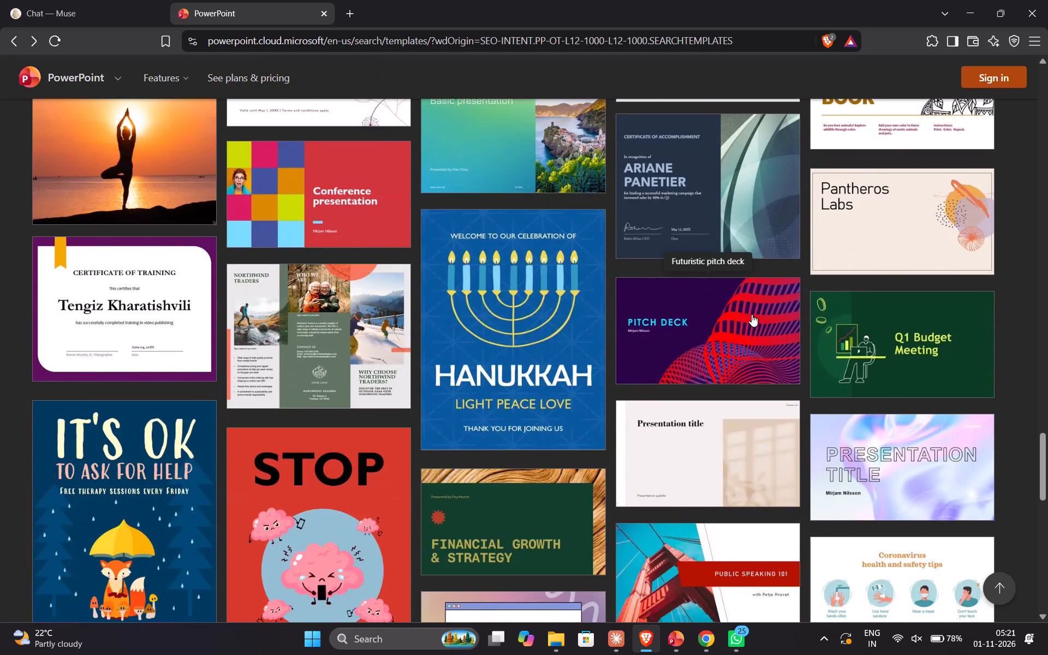
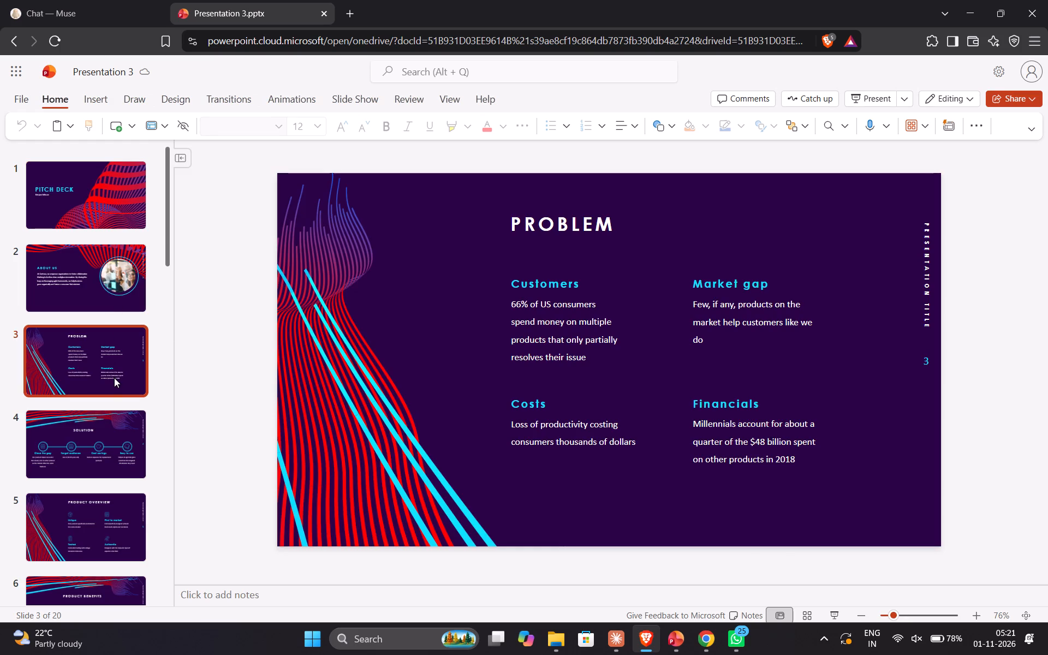
Look through the pitch deck template's slides, from the Solution slide to the competition graphic, to judge whether the design suits the presentation.
click(92, 409)
click(95, 436)
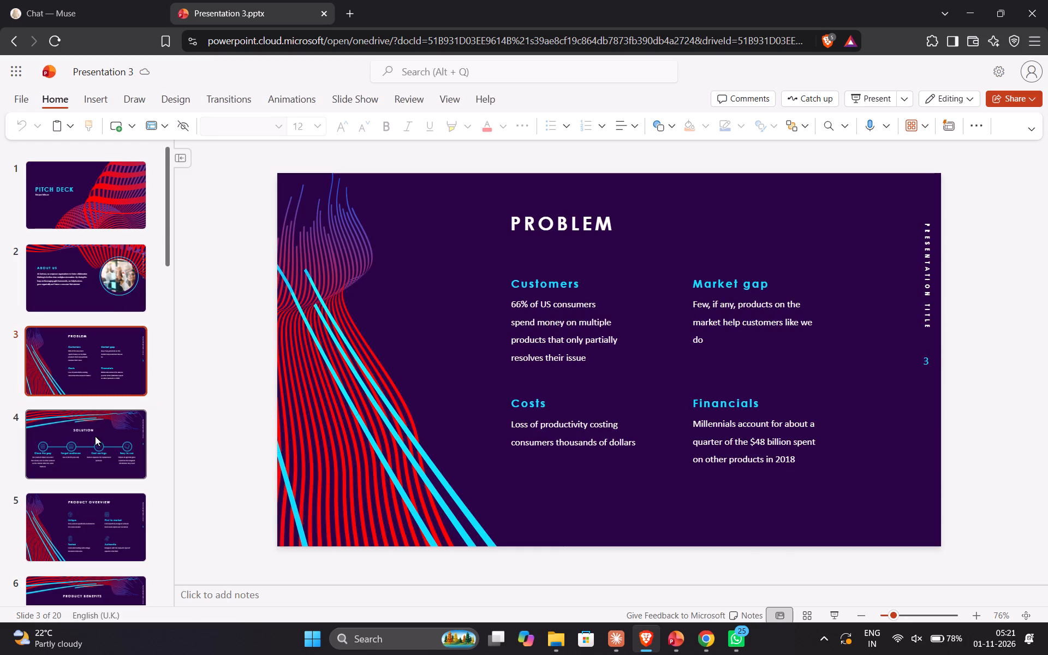
scroll(85, 363, down, 2)
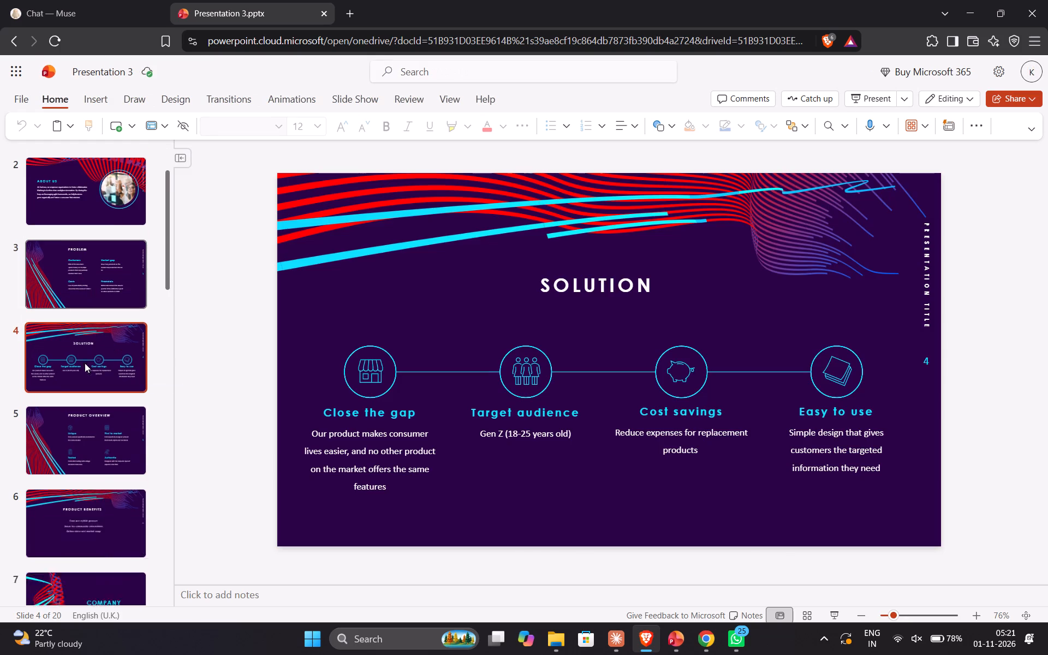
scroll(85, 363, down, 4)
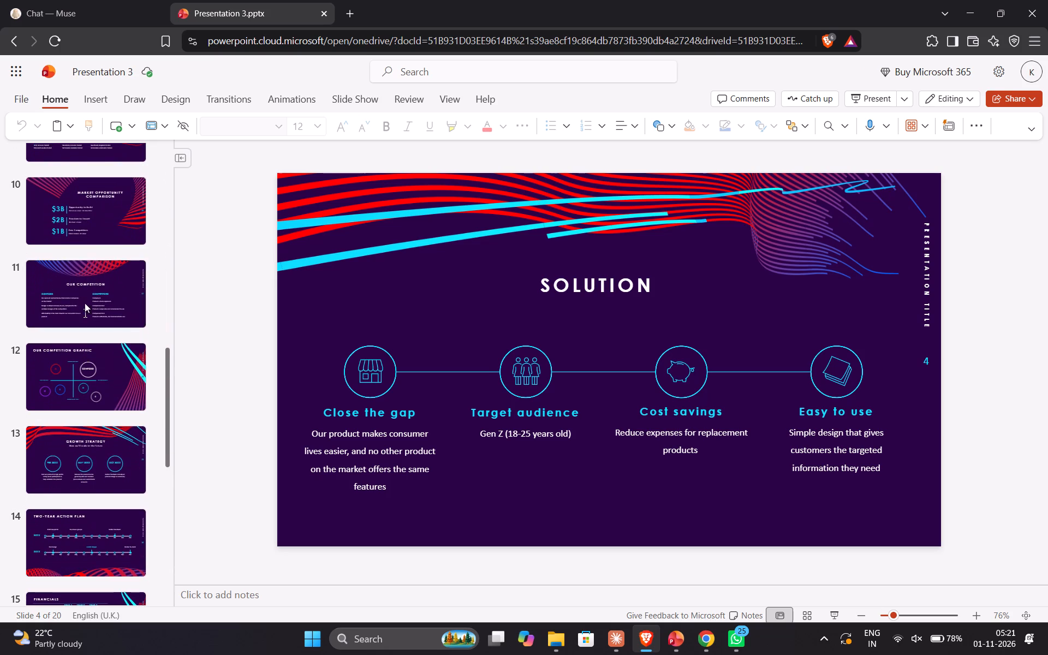
click(86, 285)
click(91, 384)
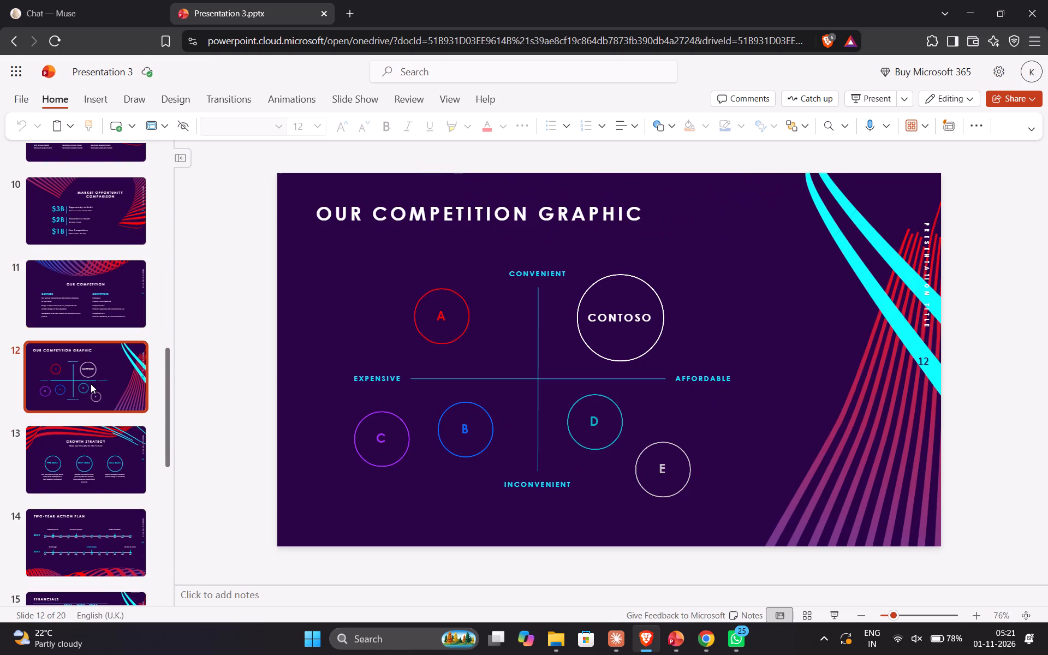
Return to the start of the pitch deck and review the title, About Us and Problem slides to judge the template's design.
scroll(91, 384, down, 6)
scroll(91, 384, up, 3)
scroll(82, 235, up, 2)
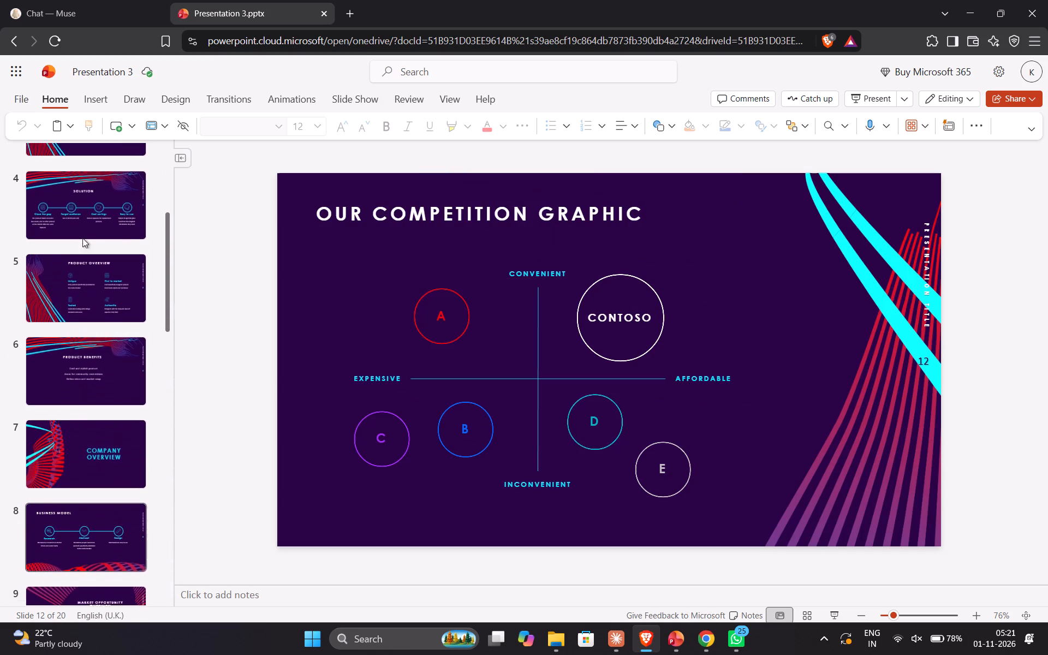
scroll(94, 258, up, 4)
click(92, 195)
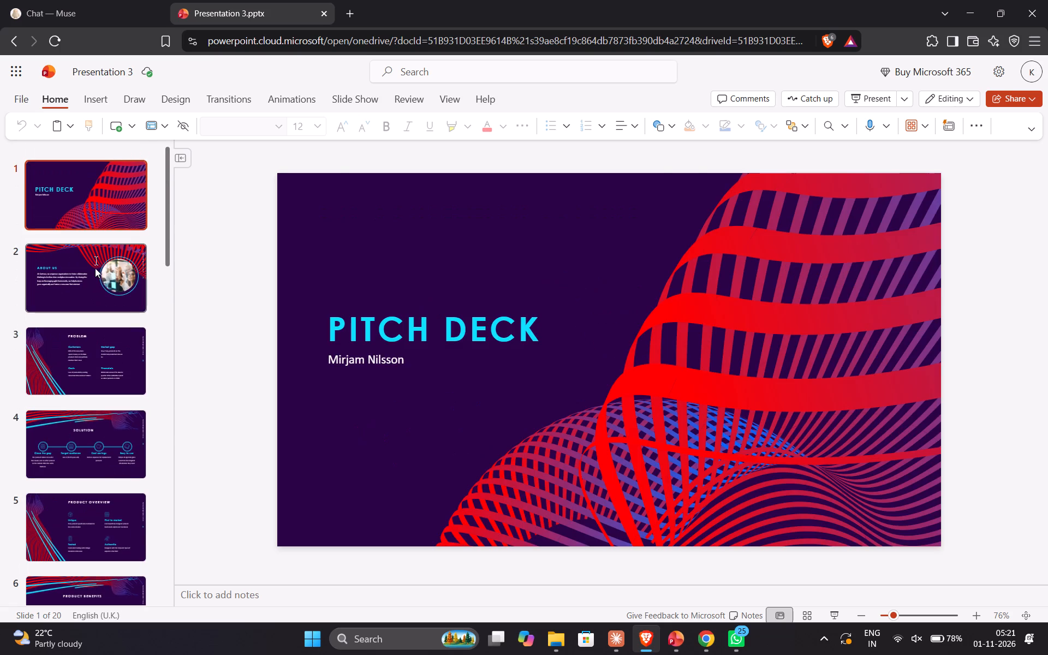
click(95, 271)
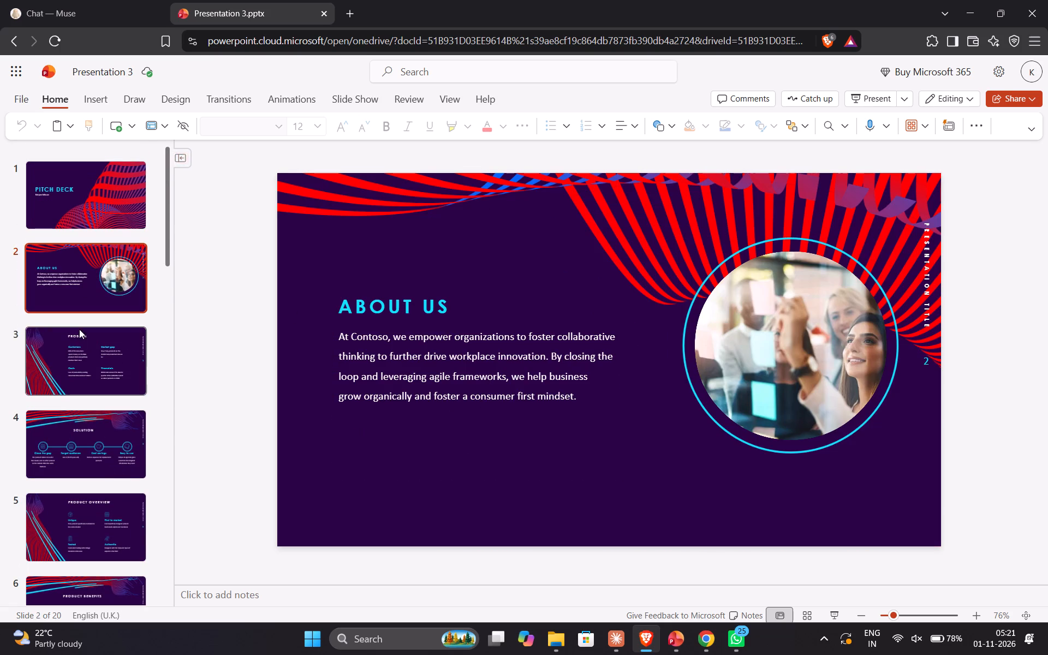
click(79, 360)
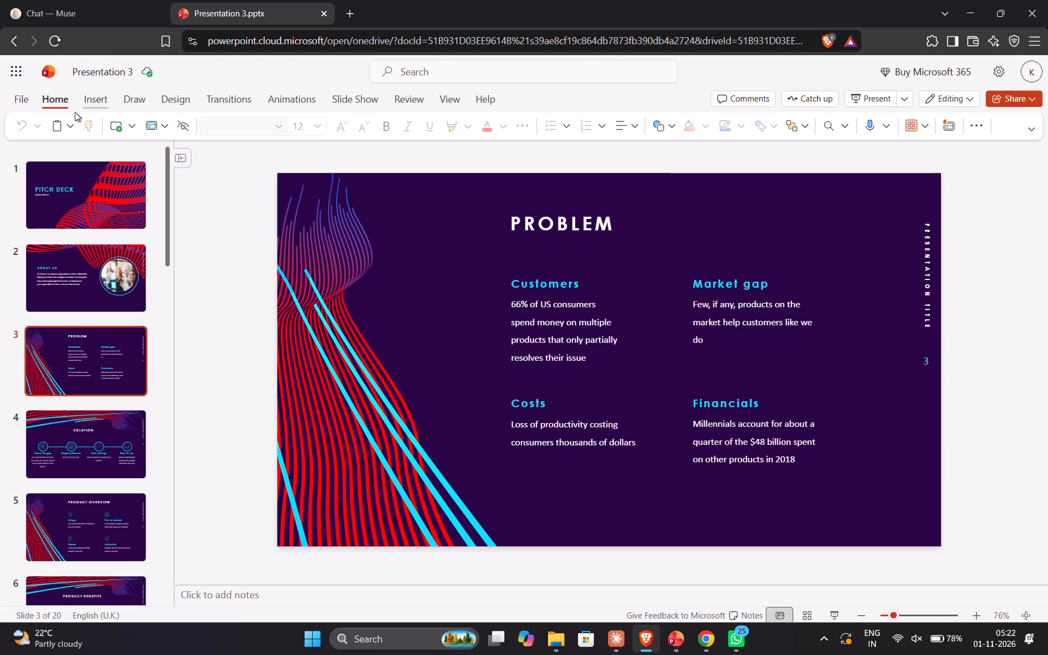
scroll(99, 594, down, 4)
scroll(102, 433, down, 2)
scroll(130, 350, down, 3)
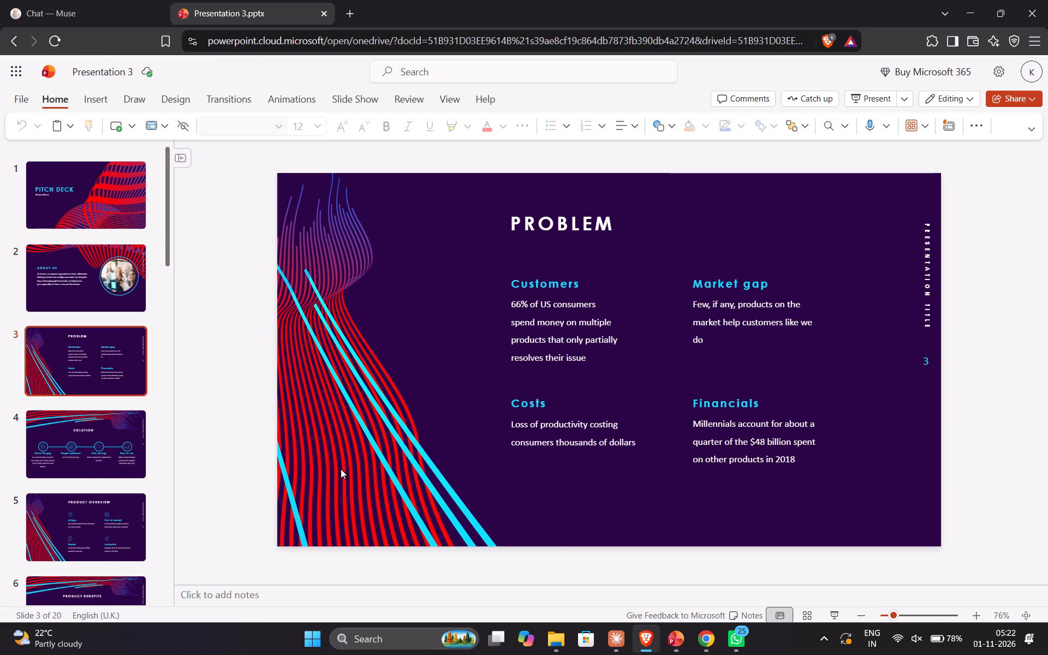
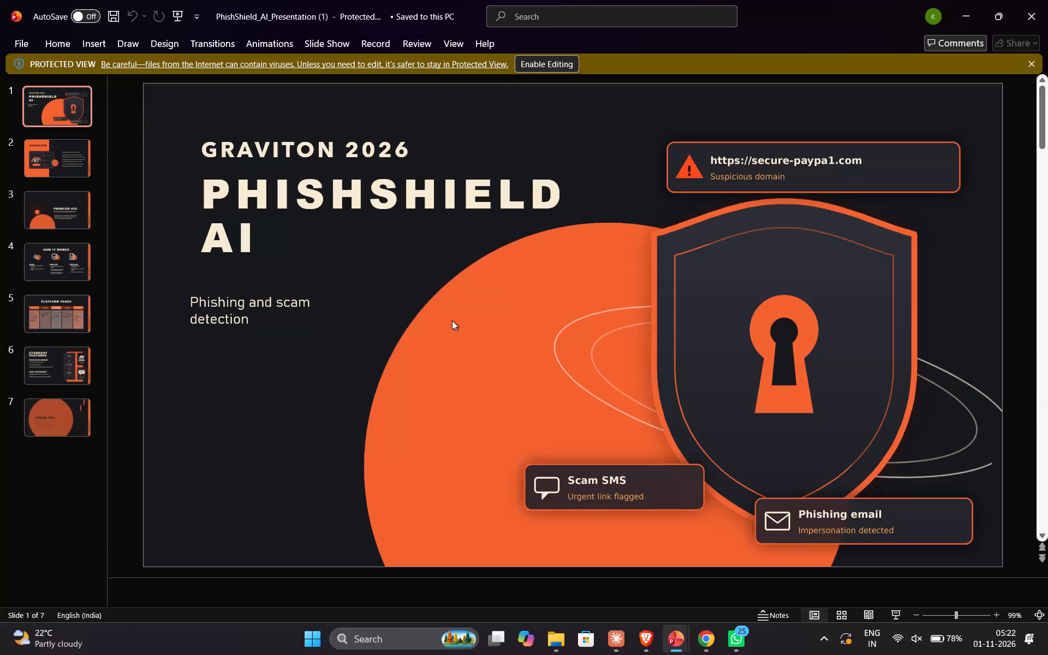
Skim the PhishShield AI presentation from the title slide to the Thank You slide and return to the start.
scroll(452, 320, down, 2)
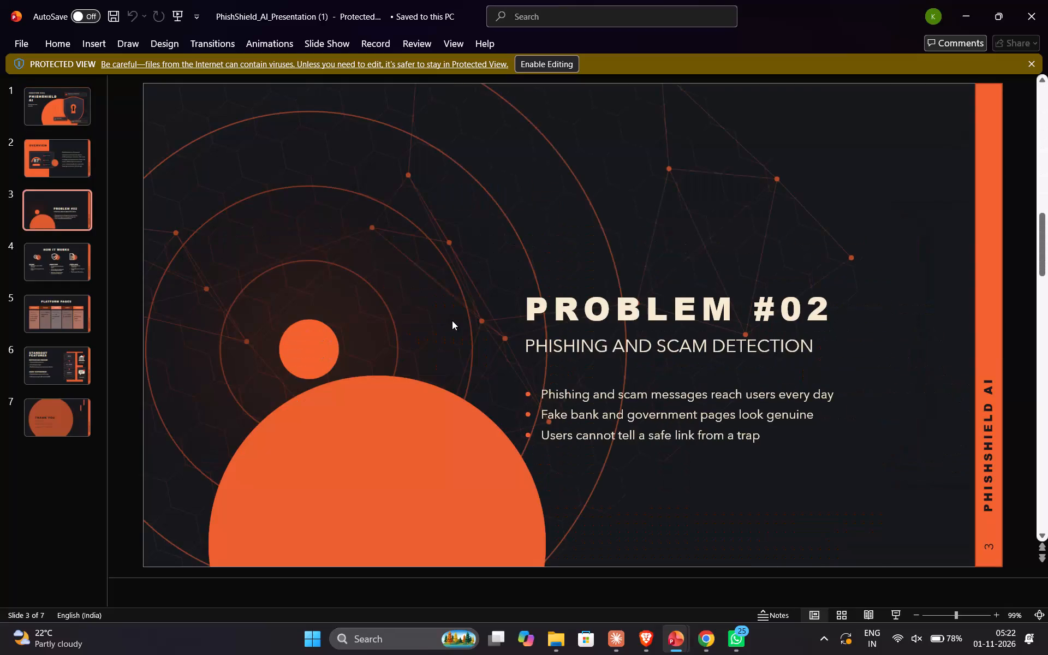
scroll(452, 320, down, 2)
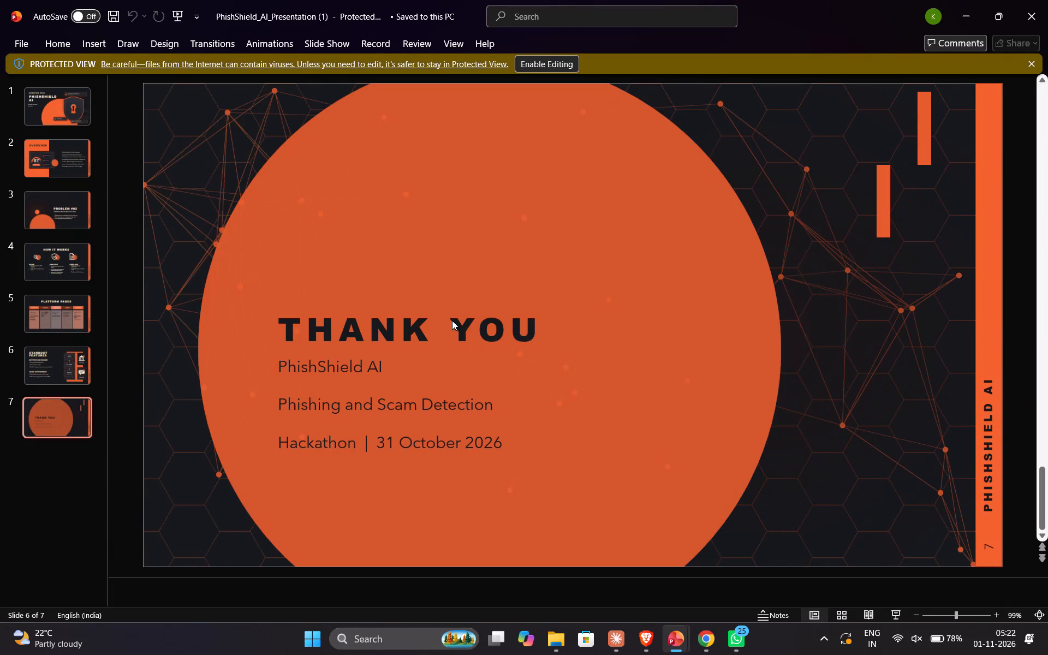
scroll(452, 320, down, 1)
scroll(452, 320, up, 12)
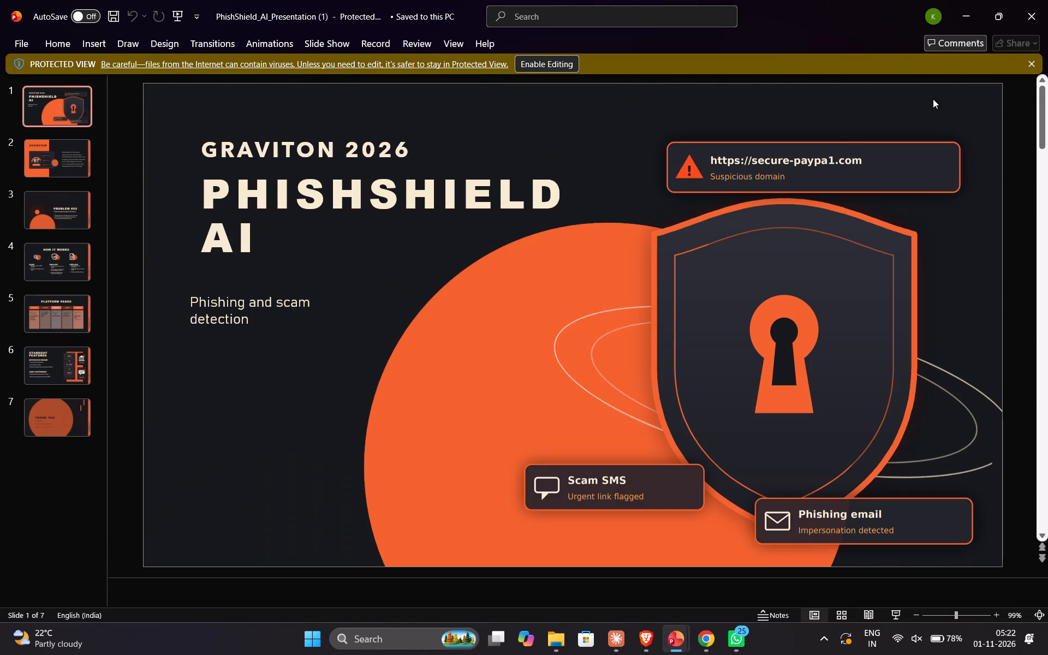
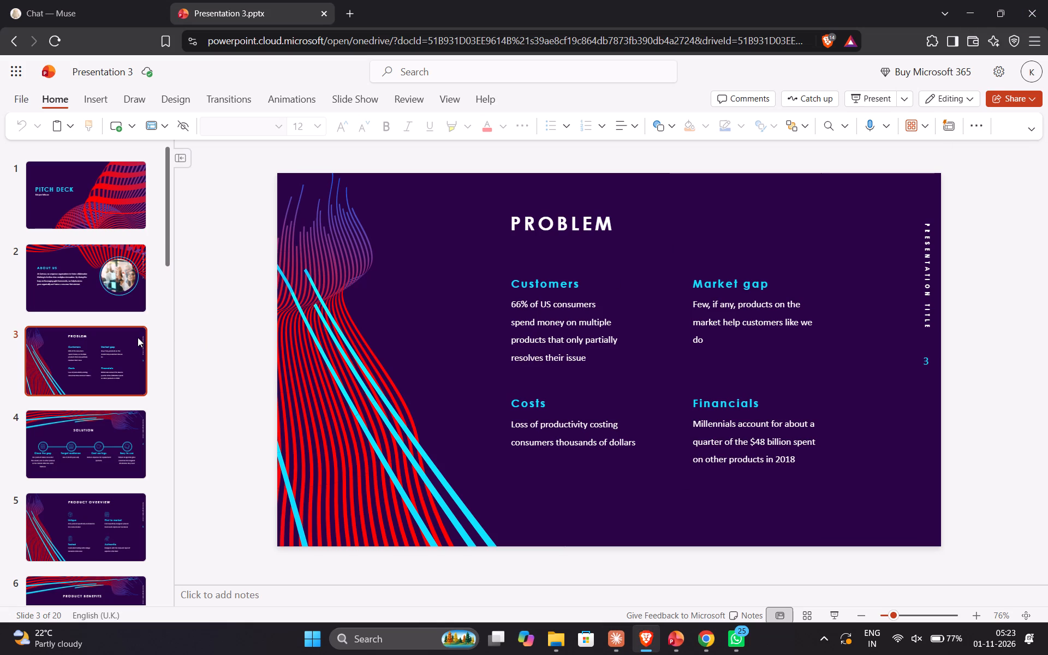
scroll(138, 337, down, 2)
click(15, 43)
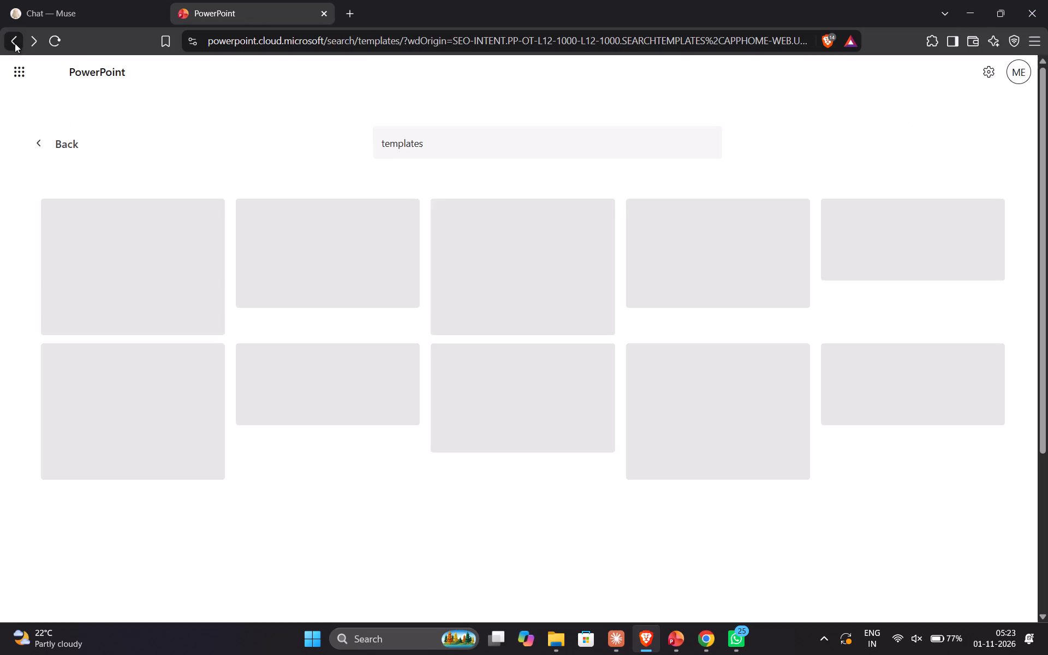
scroll(467, 325, down, 8)
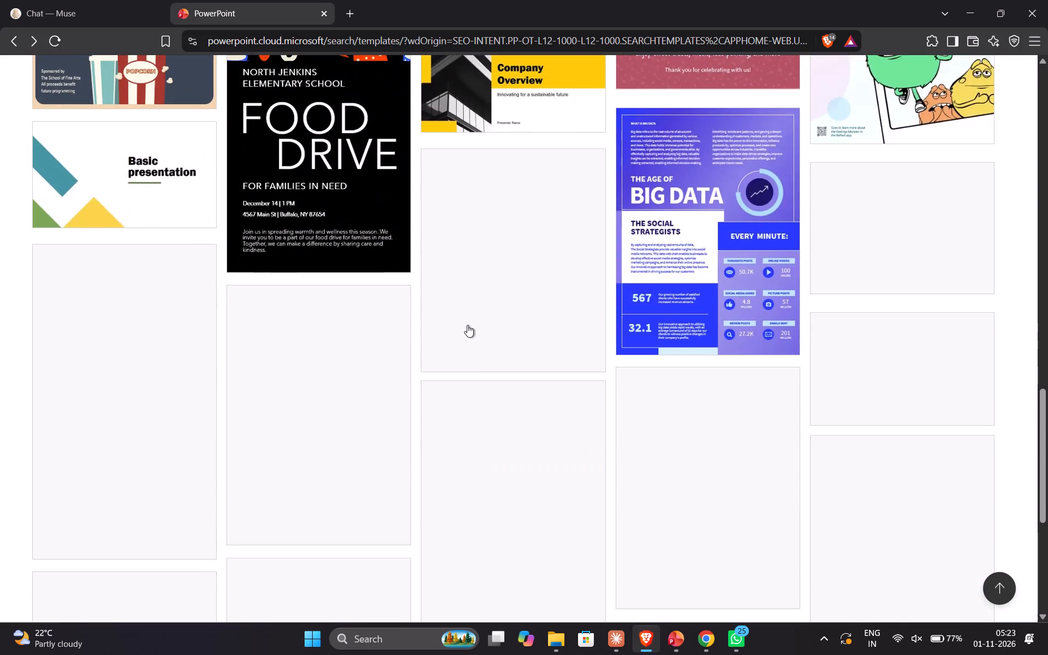
scroll(467, 325, down, 7)
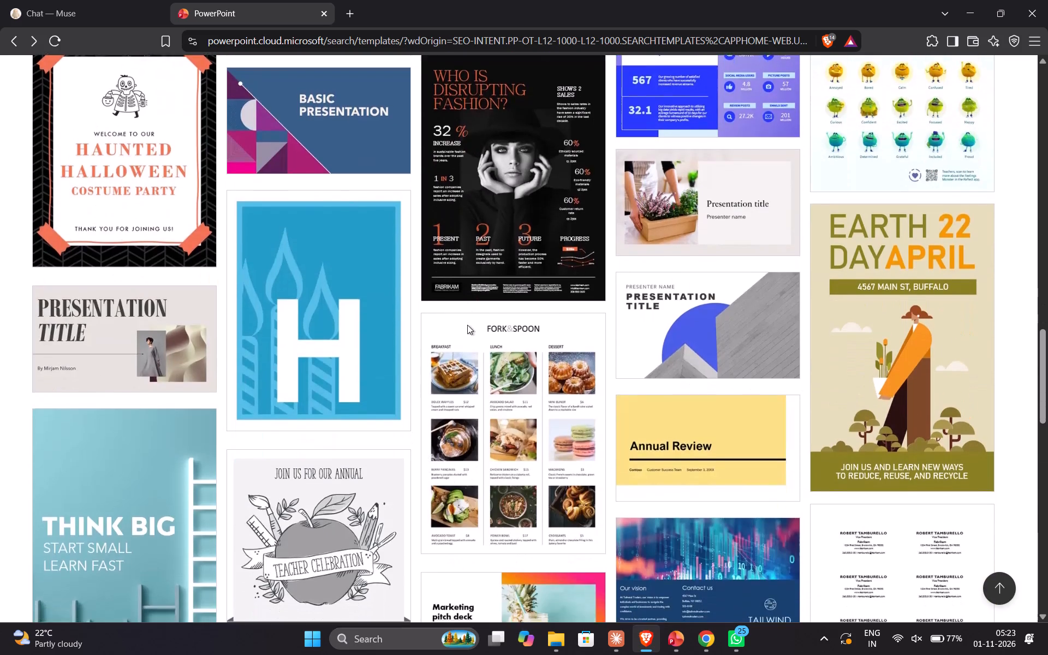
scroll(467, 325, down, 7)
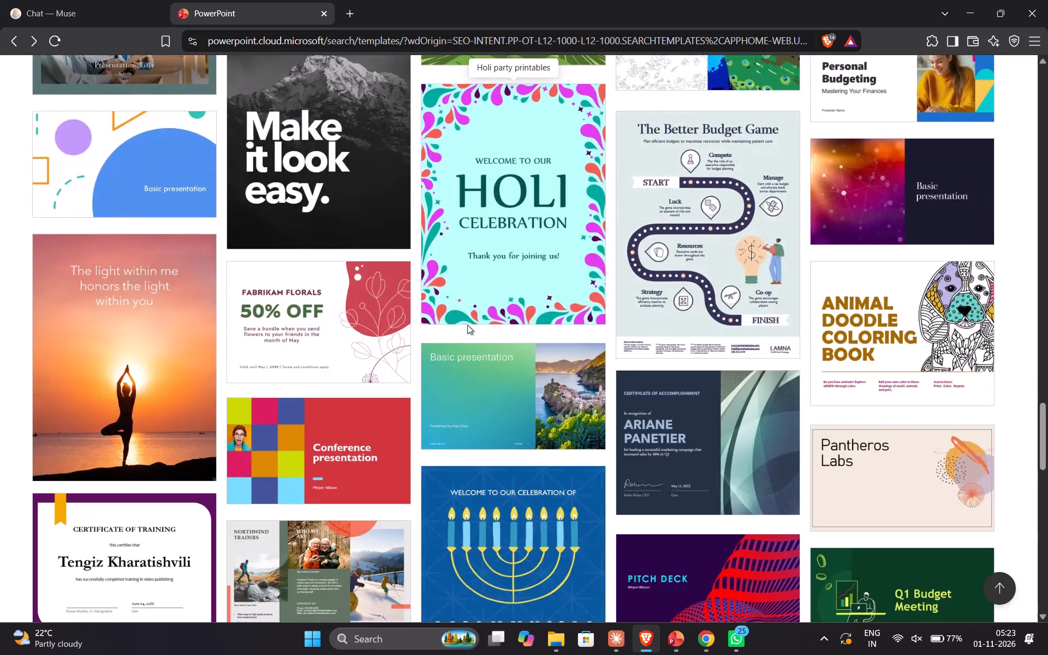
scroll(467, 325, down, 8)
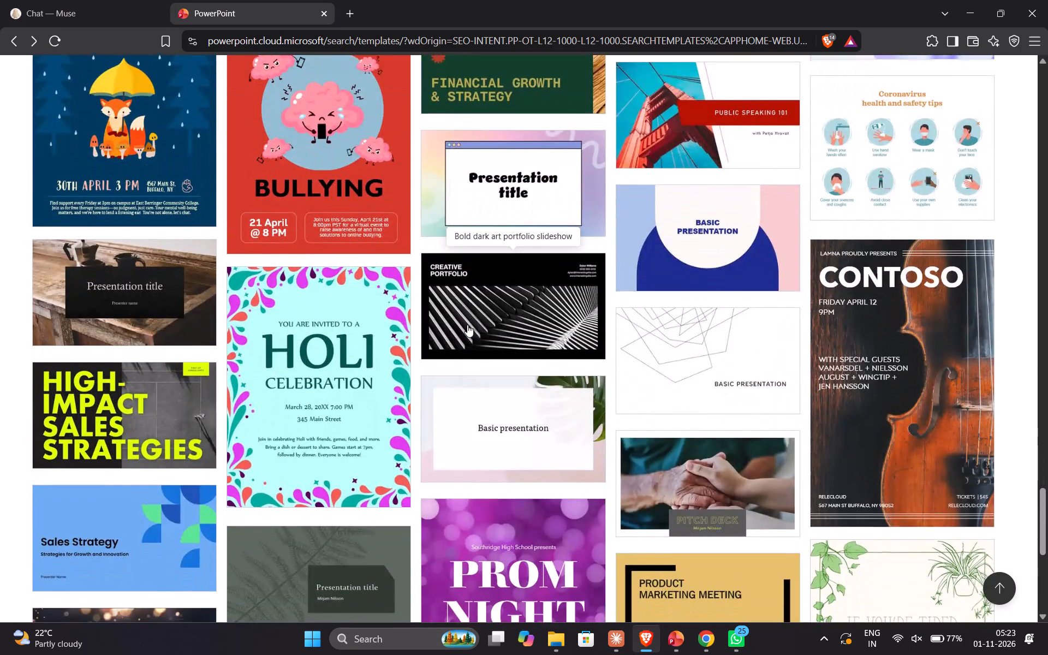
scroll(467, 325, down, 2)
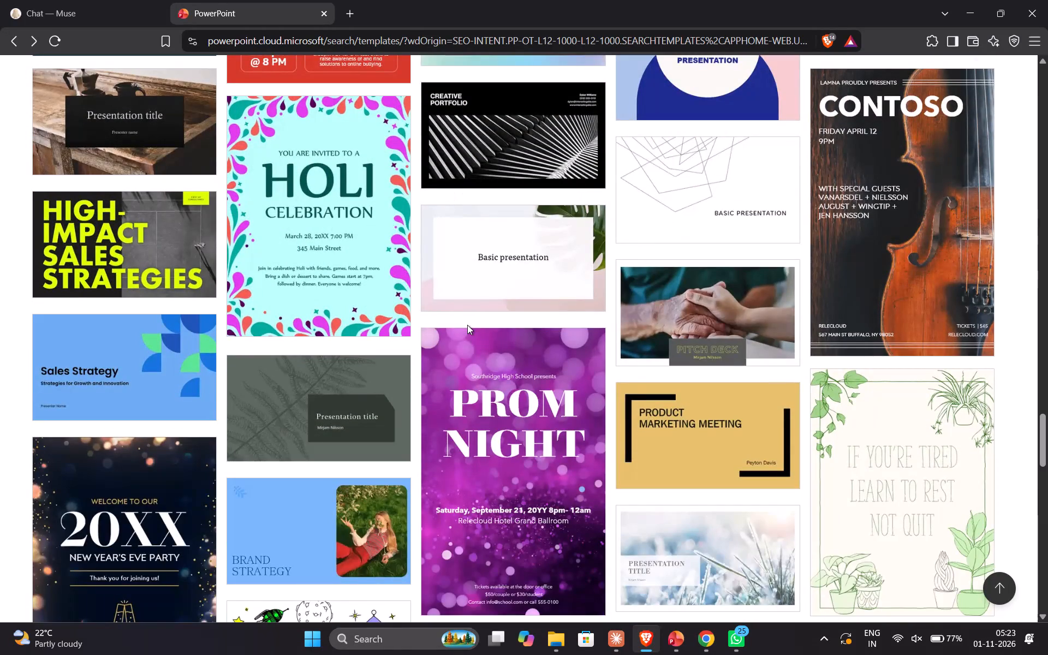
scroll(467, 325, down, 2)
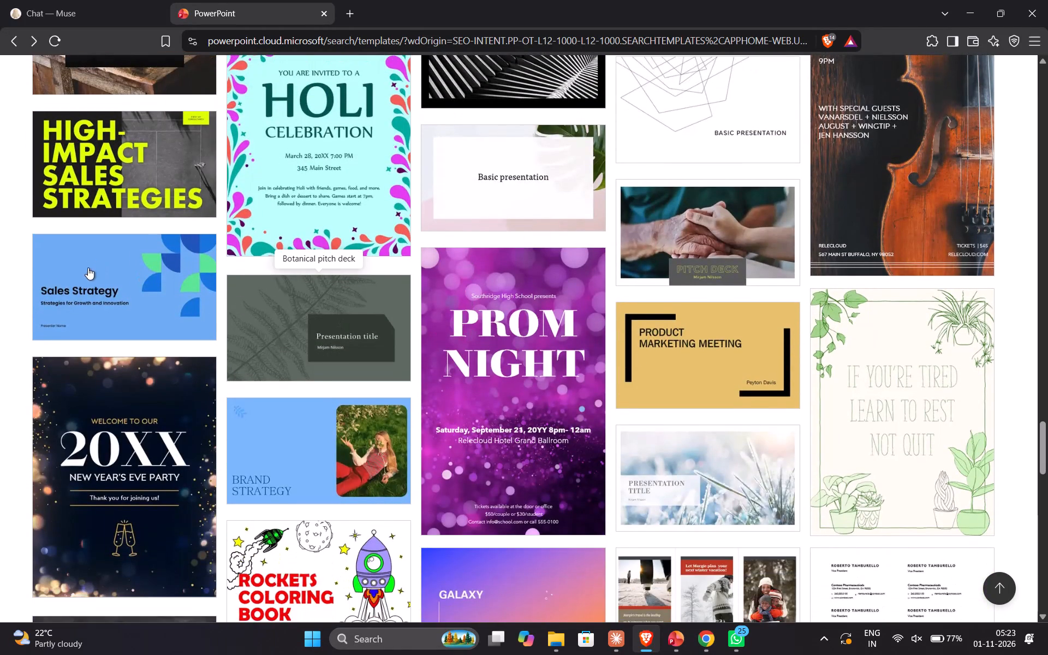
Open the "Modern sales strategy presentation" template from the gallery as a new presentation.
right_click(87, 289)
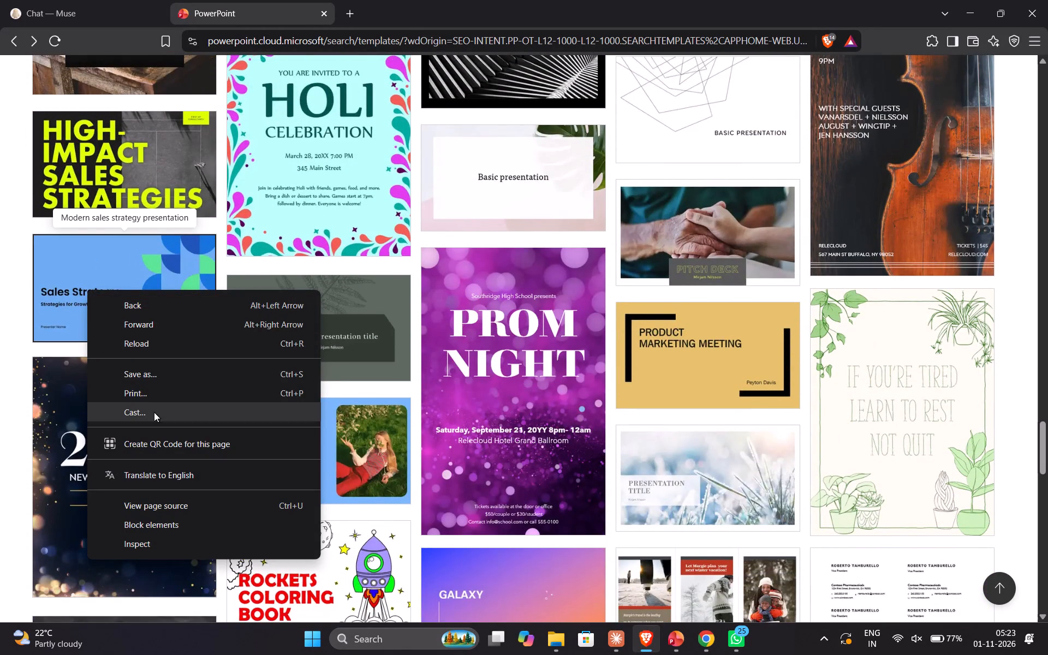
right_click(93, 283)
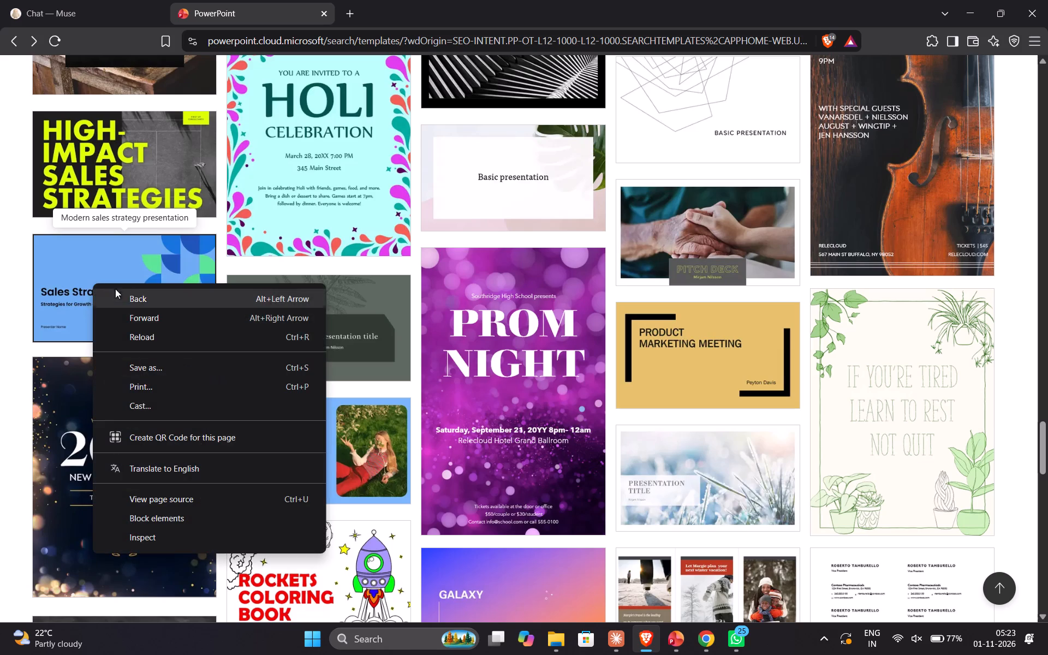
right_click(63, 274)
click(63, 274)
right_click(63, 274)
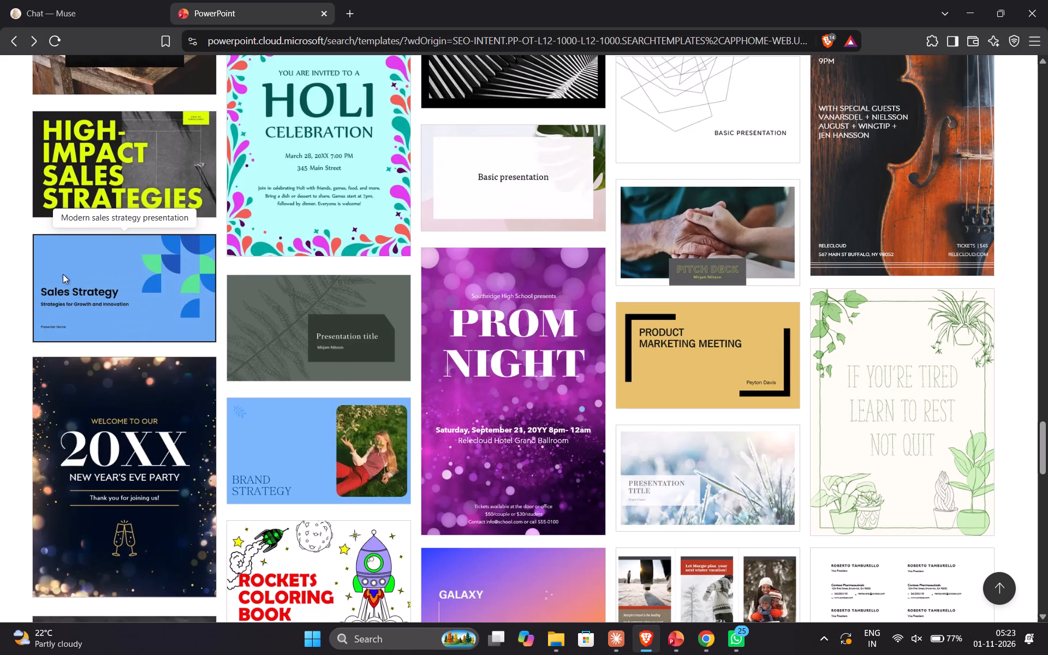
scroll(327, 267, down, 2)
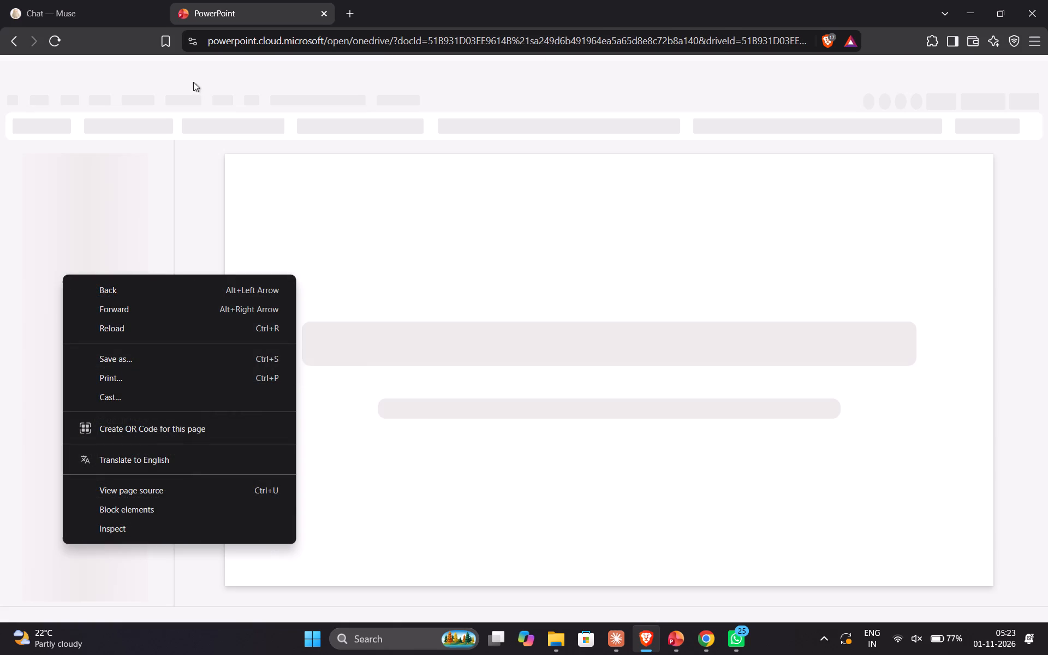
click(394, 165)
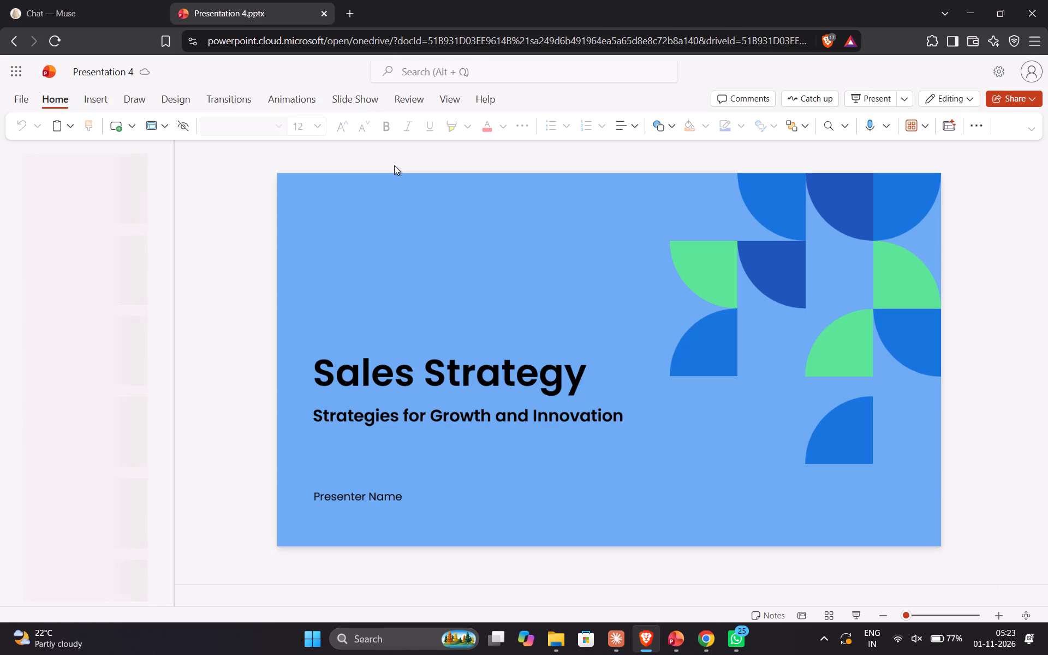
Look through the Sales Strategy template's slides, including Agenda, Introduction and Objectives, and return to the title slide.
click(87, 293)
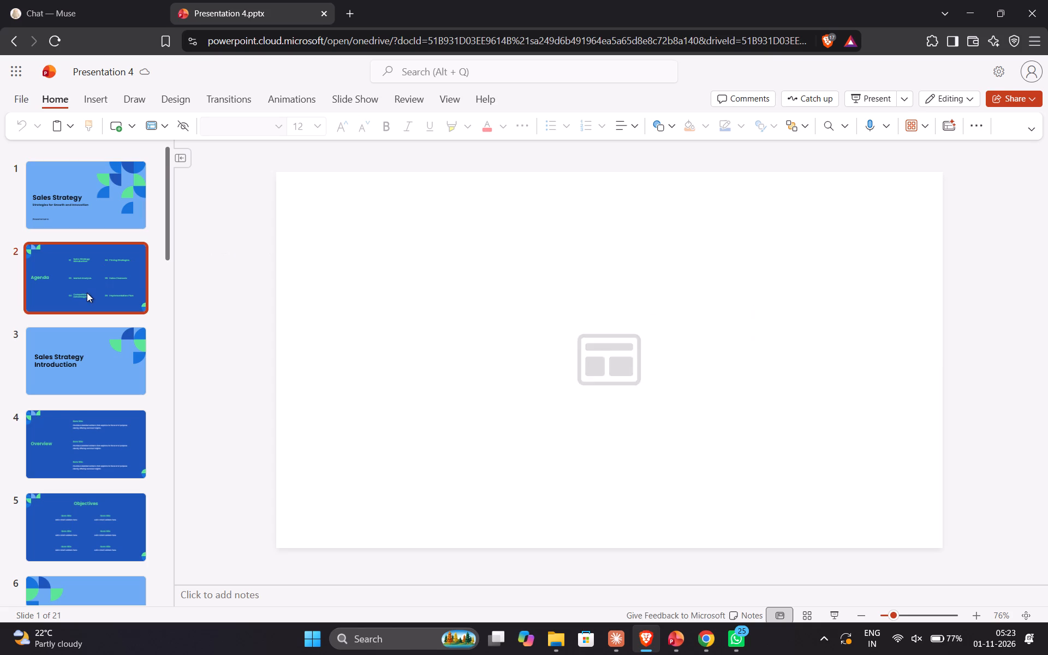
click(105, 385)
click(96, 481)
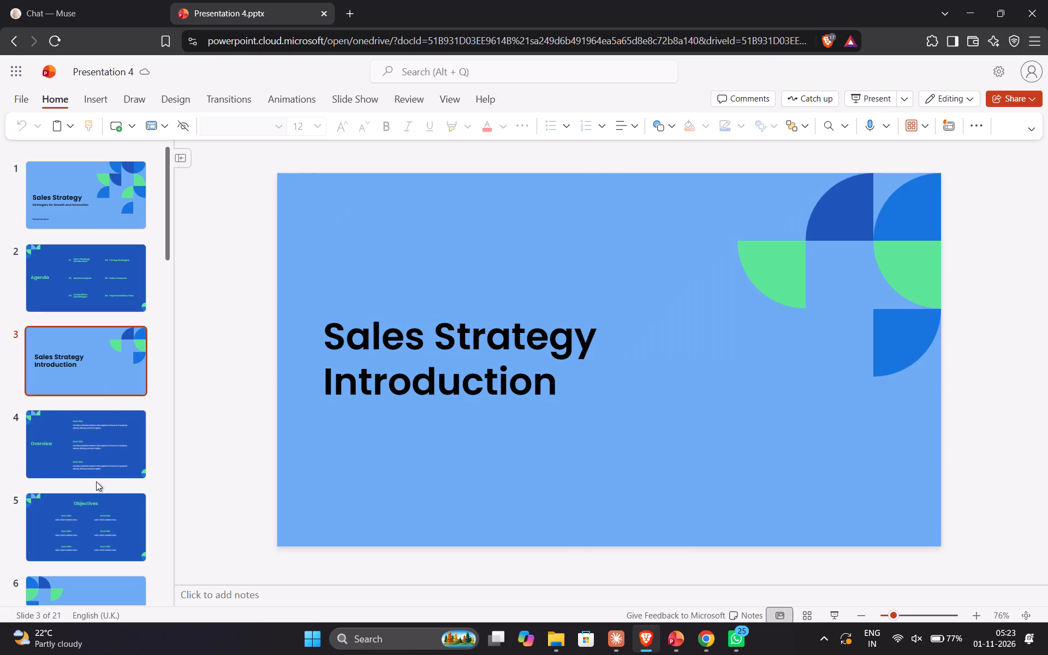
scroll(96, 481, down, 2)
click(105, 404)
scroll(87, 512, down, 2)
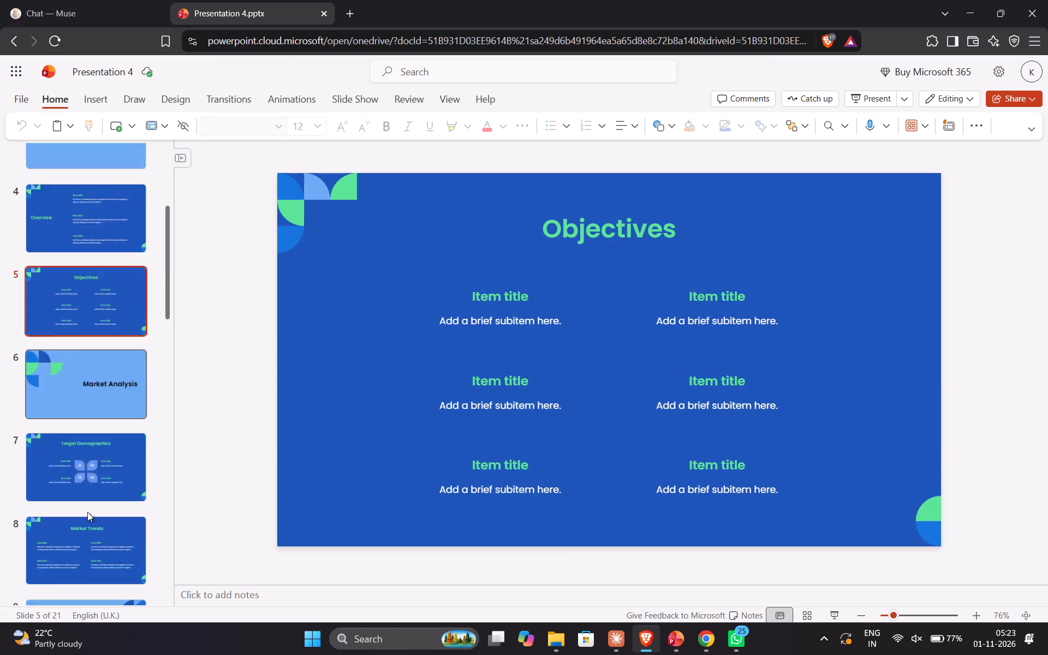
scroll(87, 512, down, 3)
scroll(87, 512, up, 7)
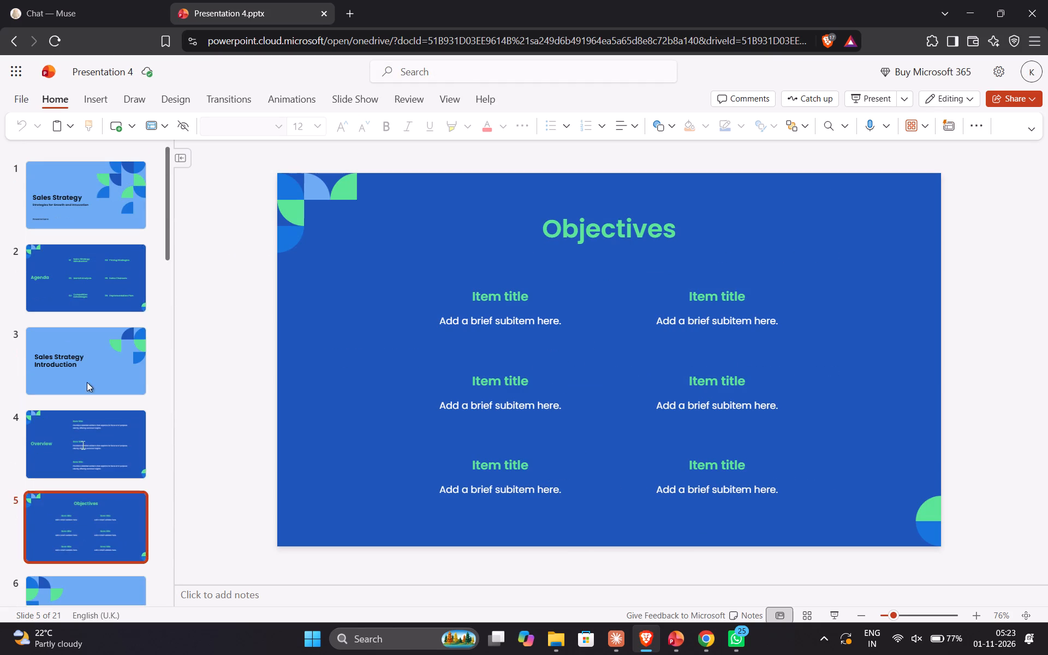
scroll(108, 281, down, 5)
scroll(108, 281, up, 2)
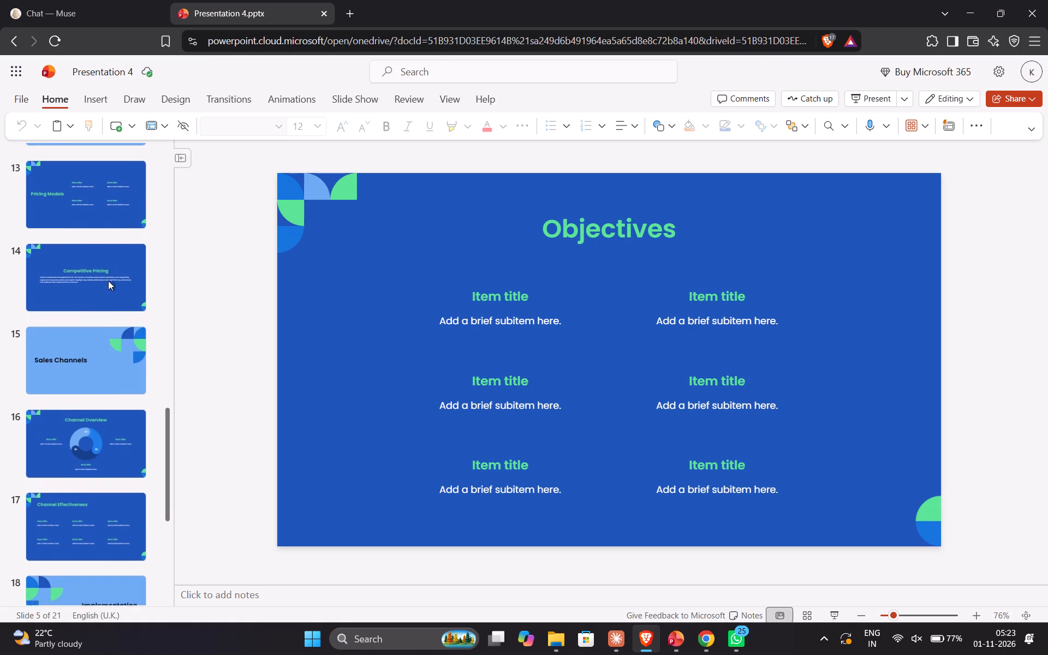
scroll(108, 281, up, 6)
click(112, 198)
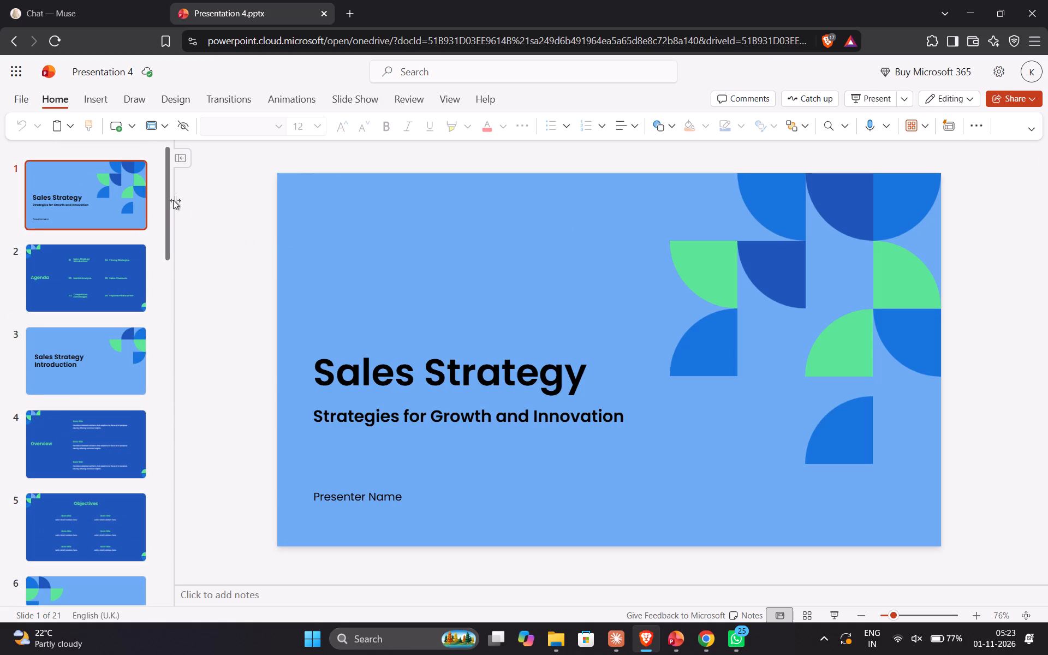
scroll(173, 200, up, 2)
Download a copy of the Sales Strategy presentation to the Downloads folder, named Presentation 4.
click(21, 99)
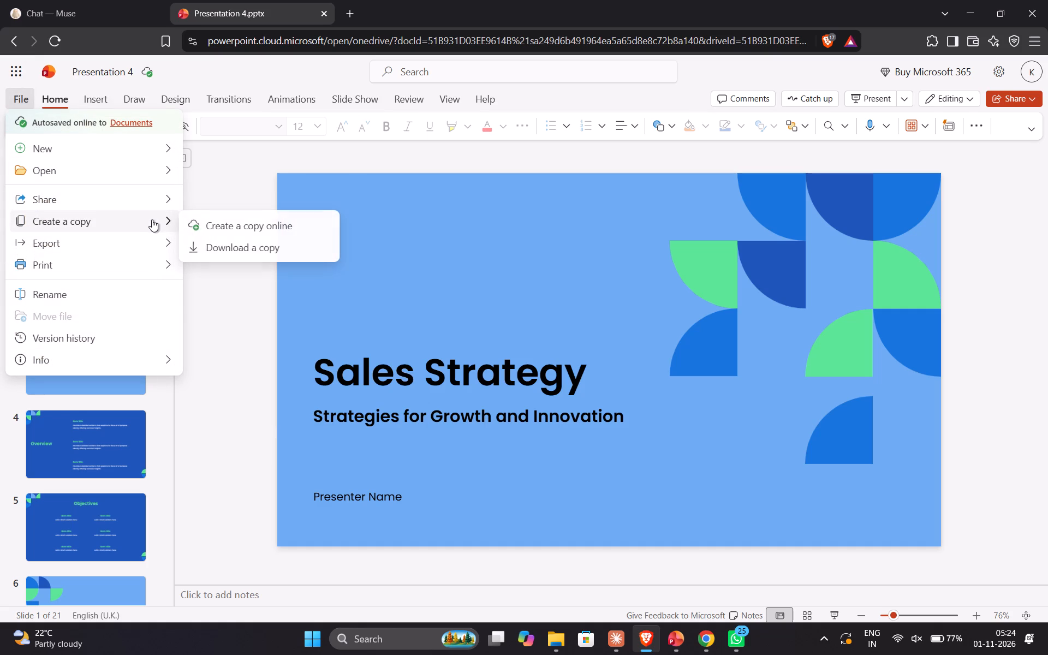
click(219, 239)
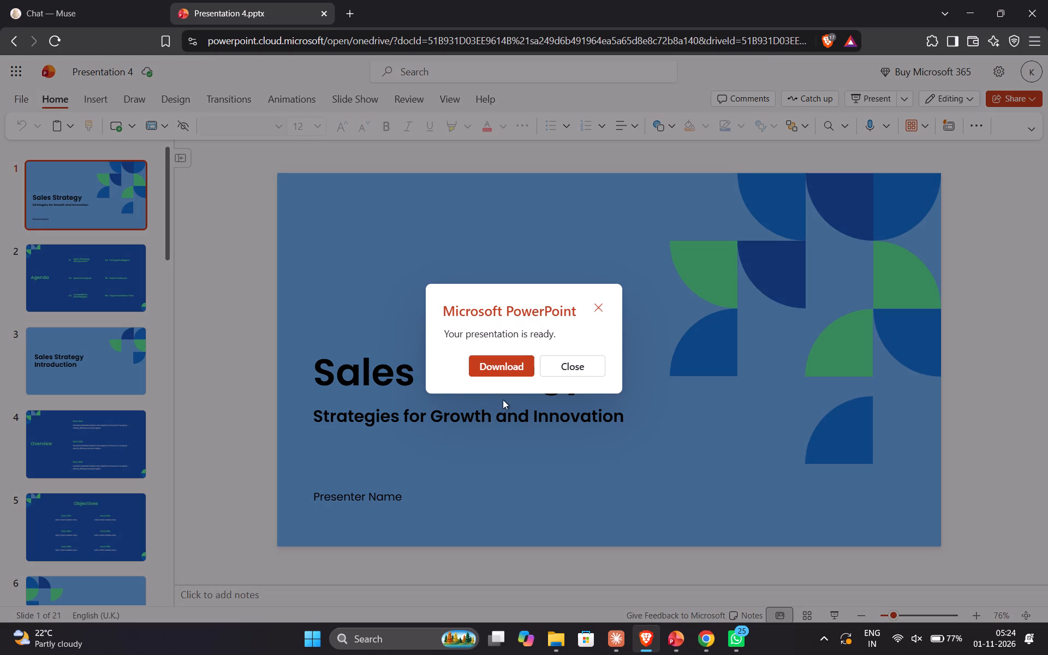
click(507, 377)
click(517, 368)
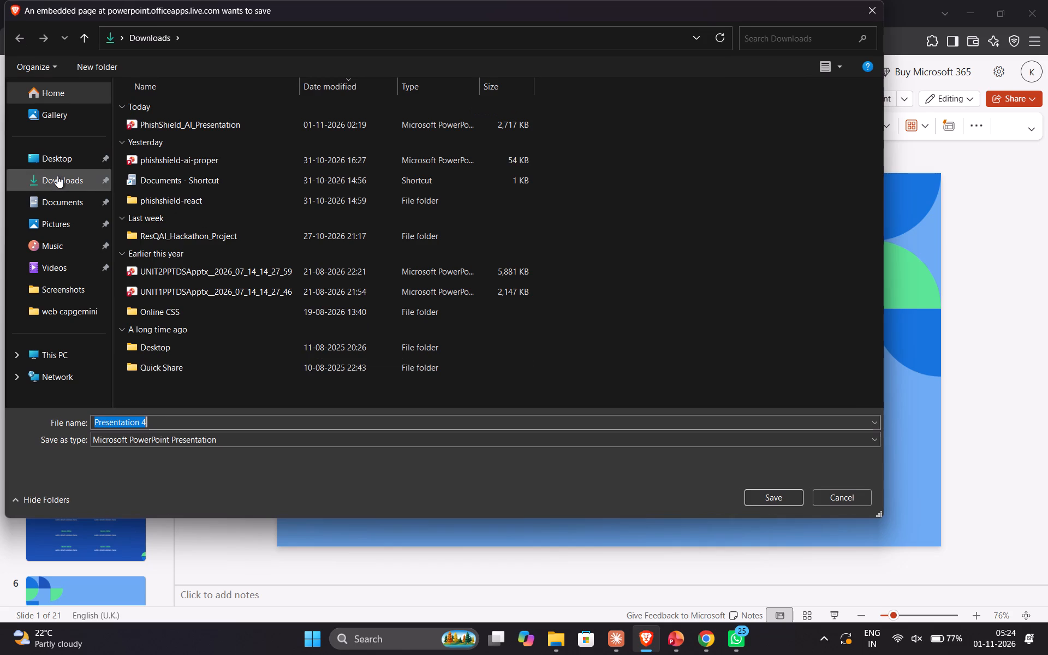
click(57, 176)
click(764, 497)
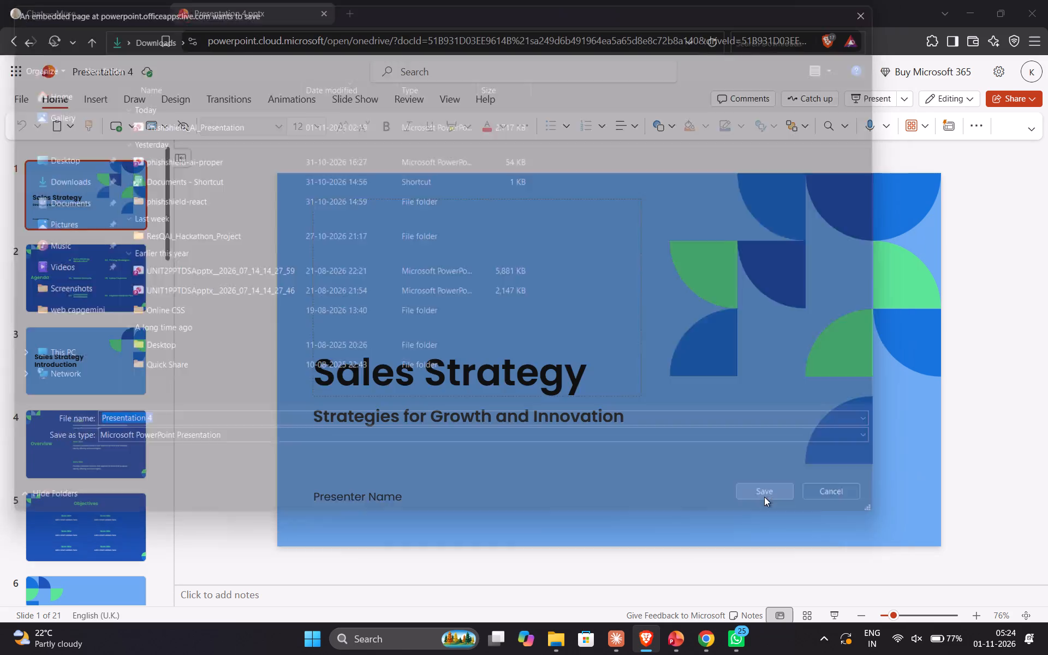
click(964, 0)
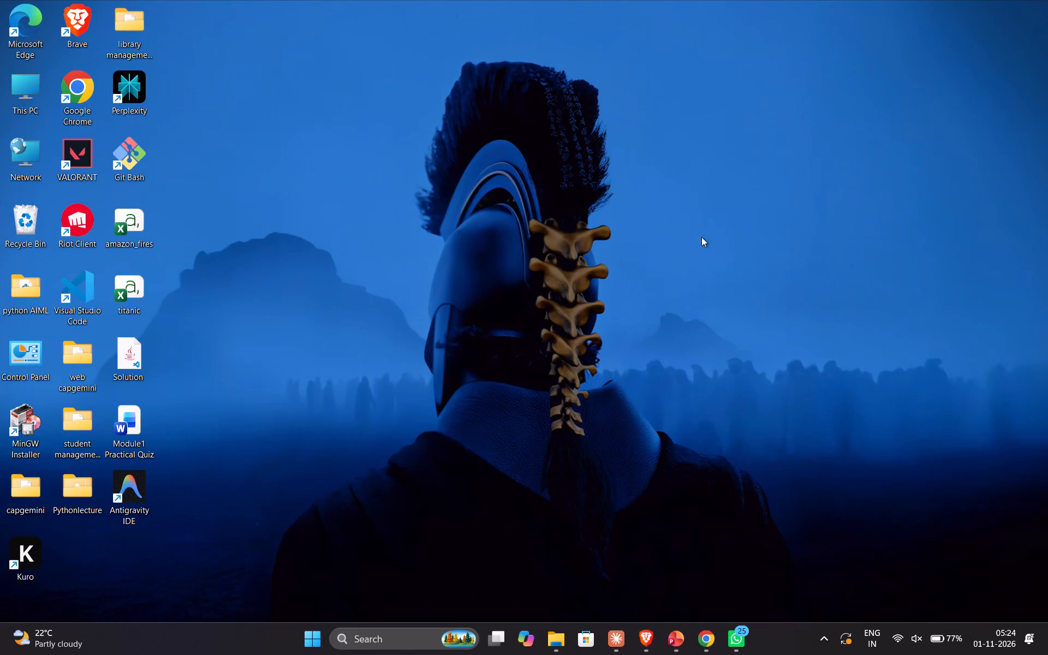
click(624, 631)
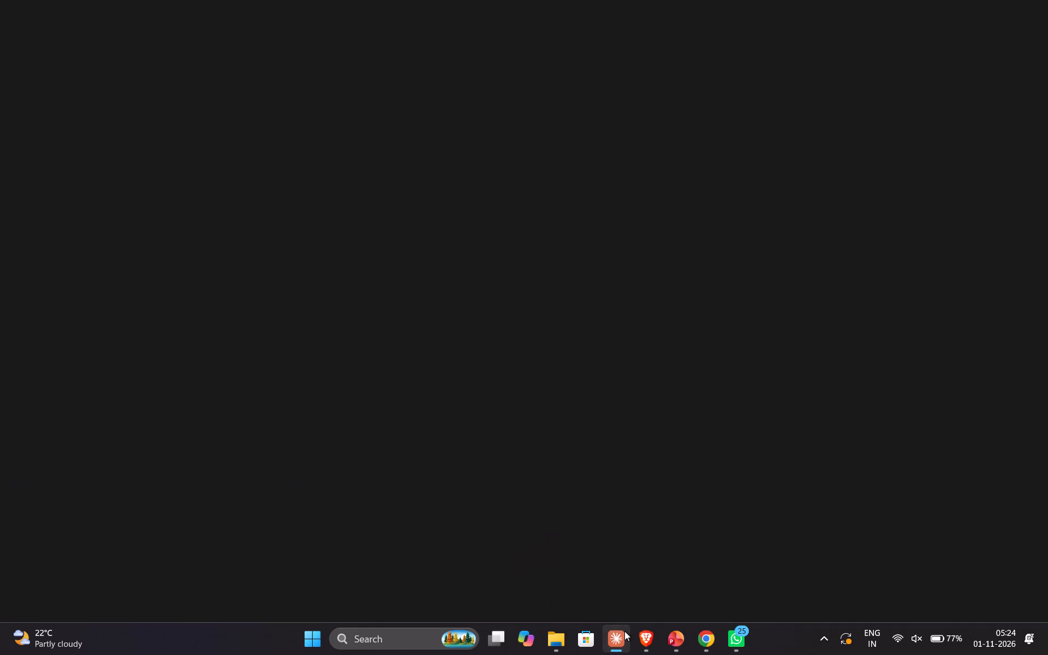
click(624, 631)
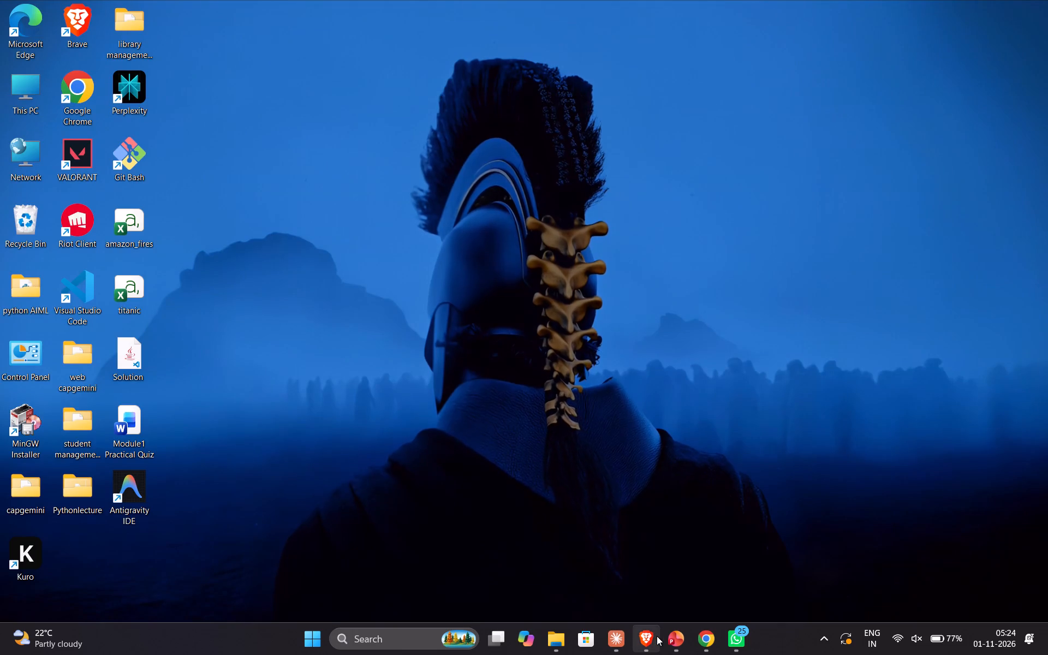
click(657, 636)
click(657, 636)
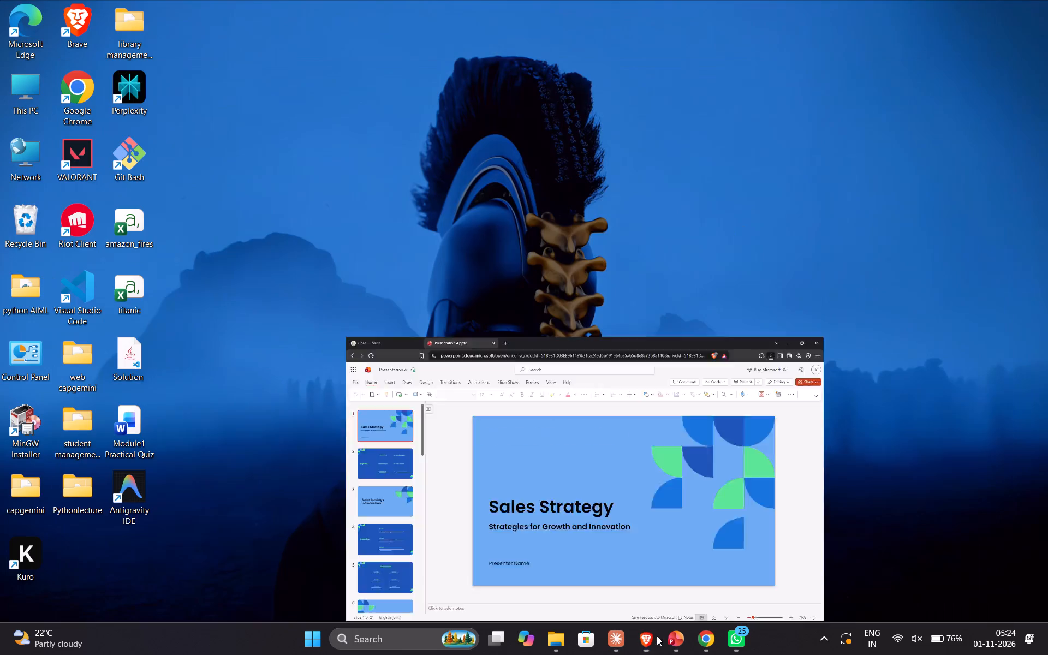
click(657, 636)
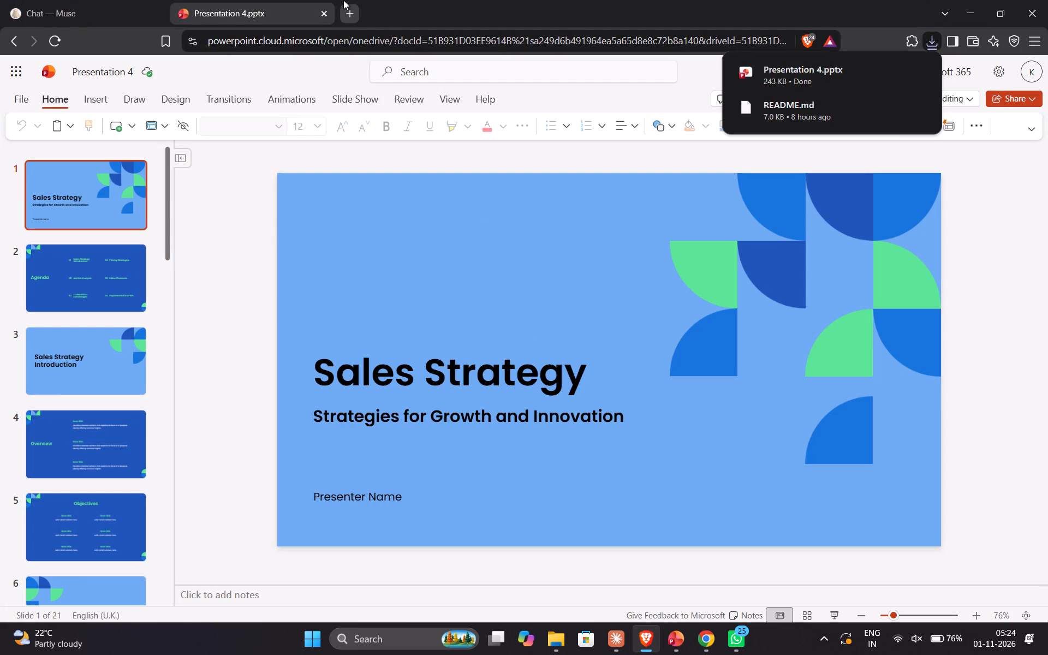
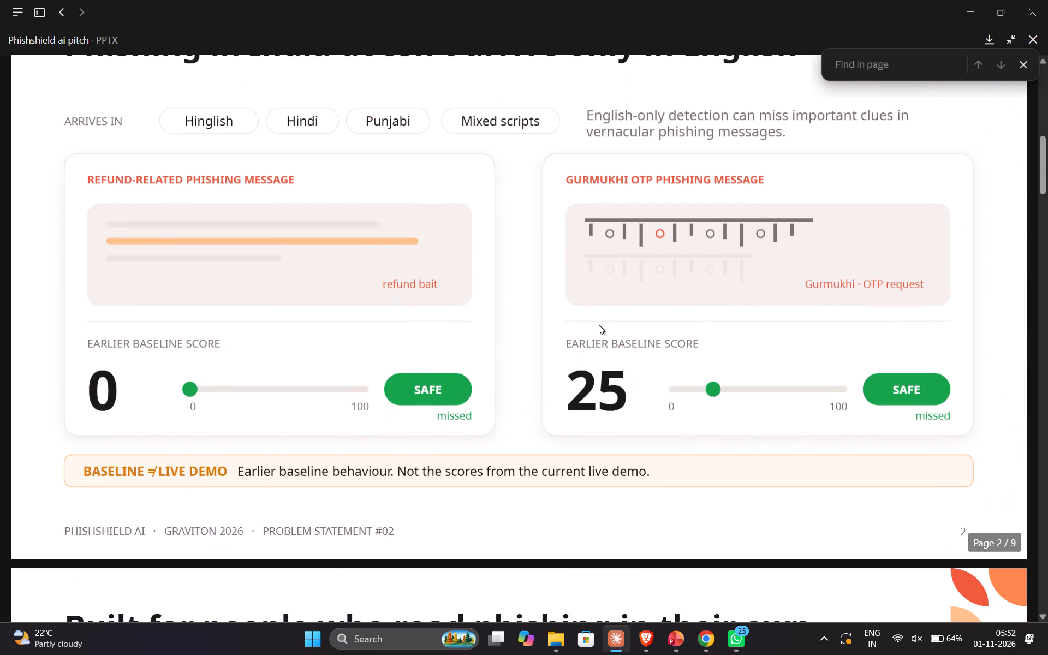
scroll(599, 325, down, 3)
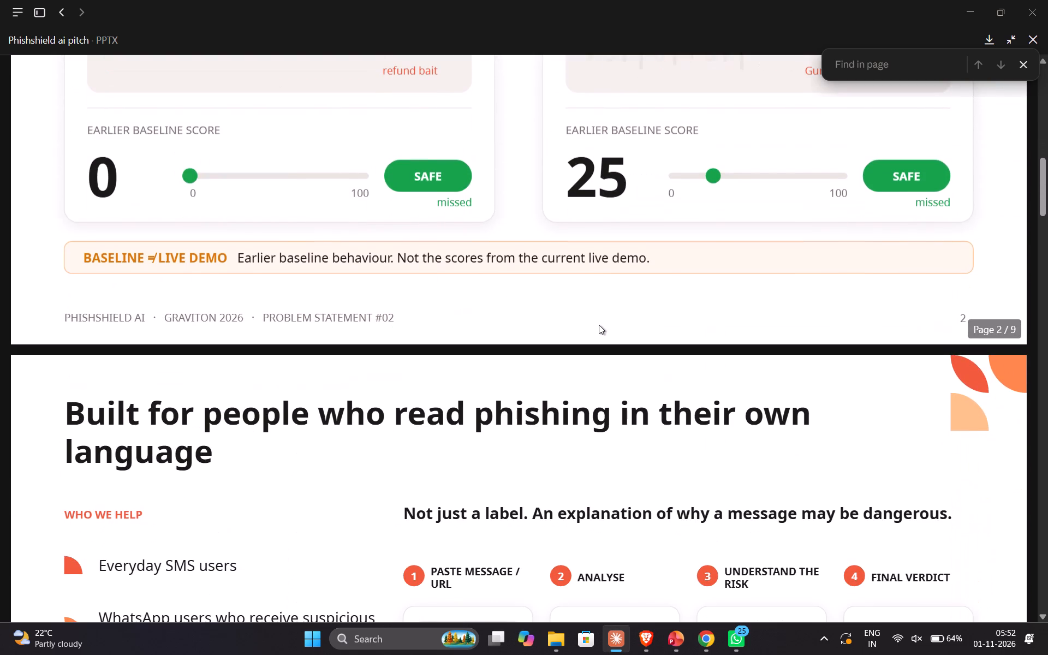
scroll(599, 325, down, 4)
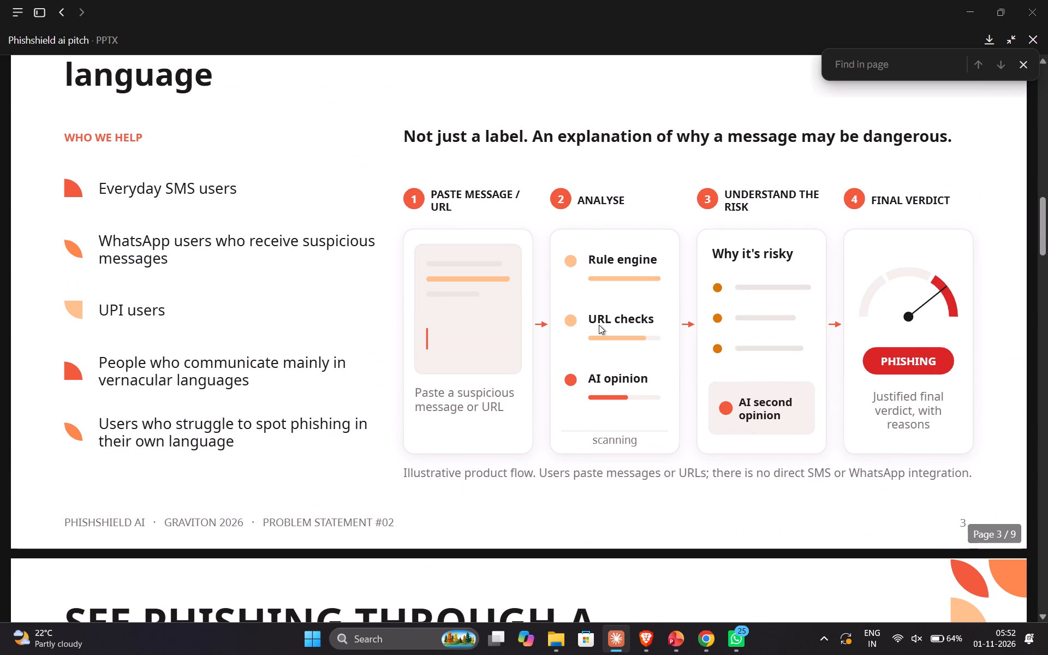
scroll(599, 325, down, 6)
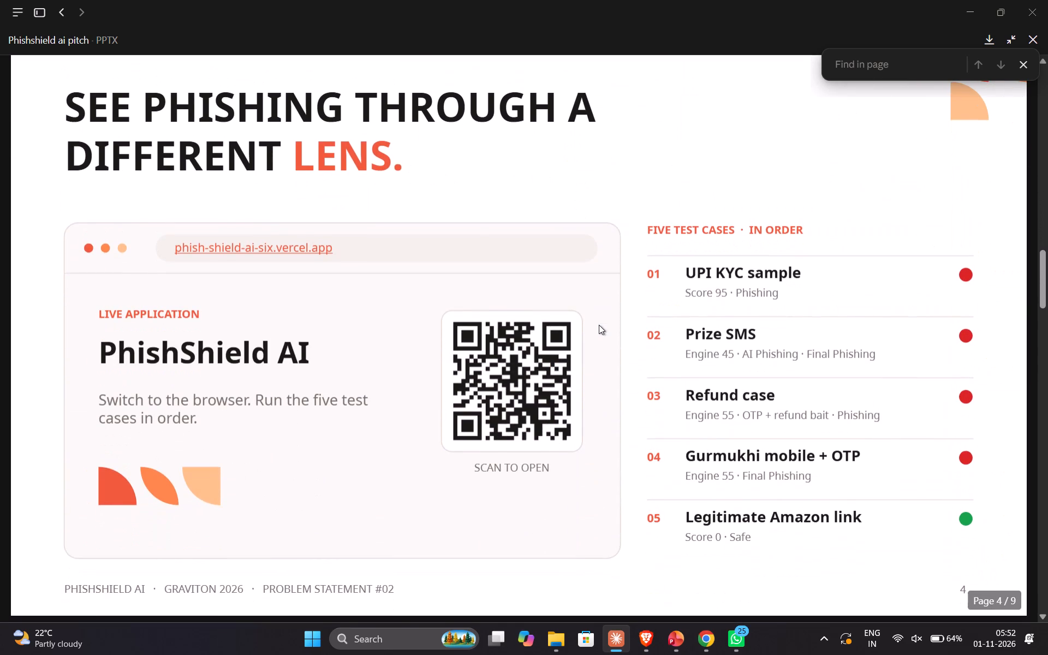
scroll(599, 325, down, 1)
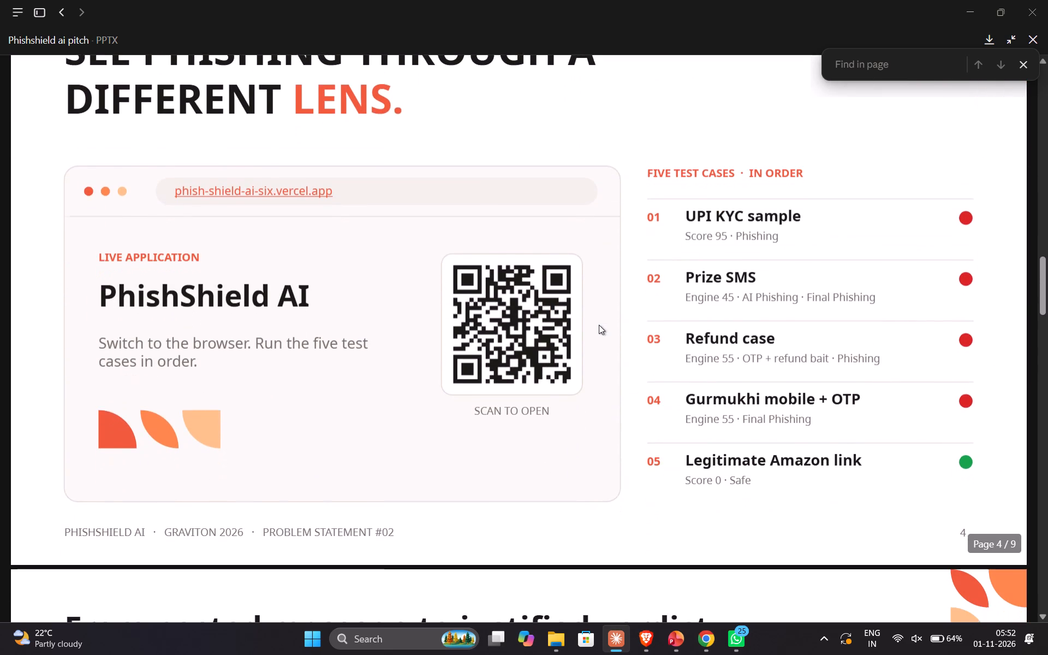
scroll(599, 325, down, 1)
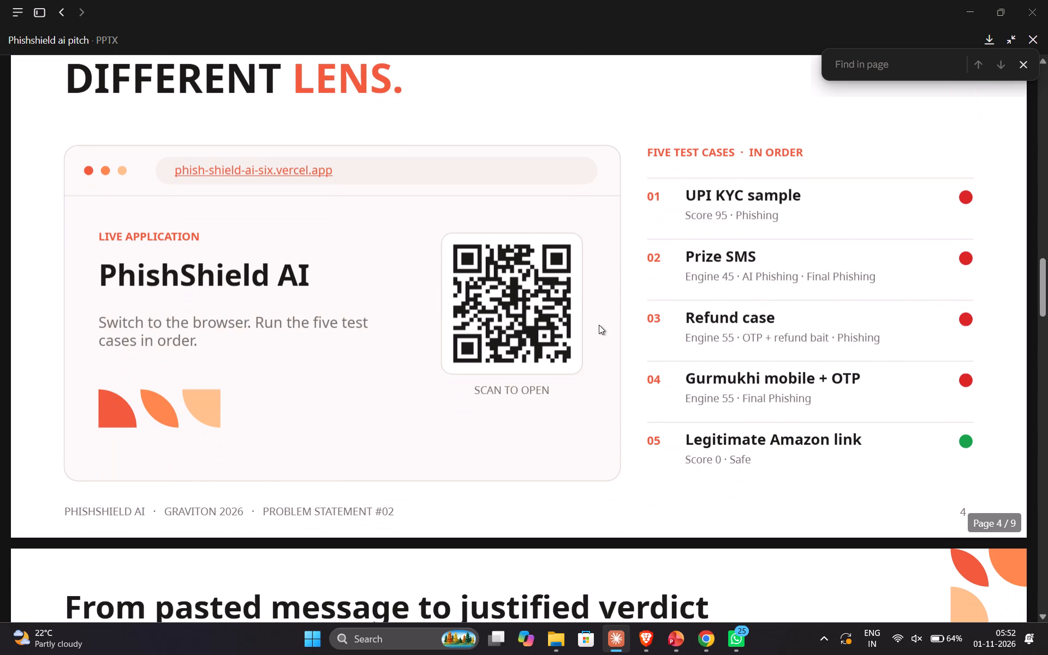
Review slides 5 and 6, checking the message-to-verdict architecture diagram and the explainable security decision layout.
scroll(599, 325, down, 1)
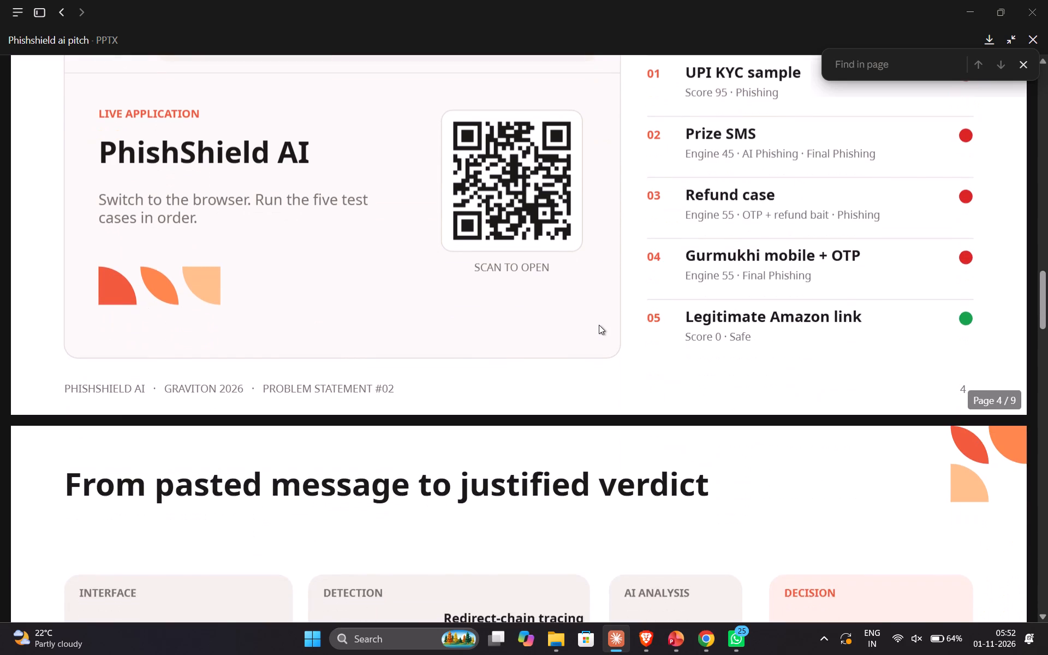
scroll(599, 325, down, 5)
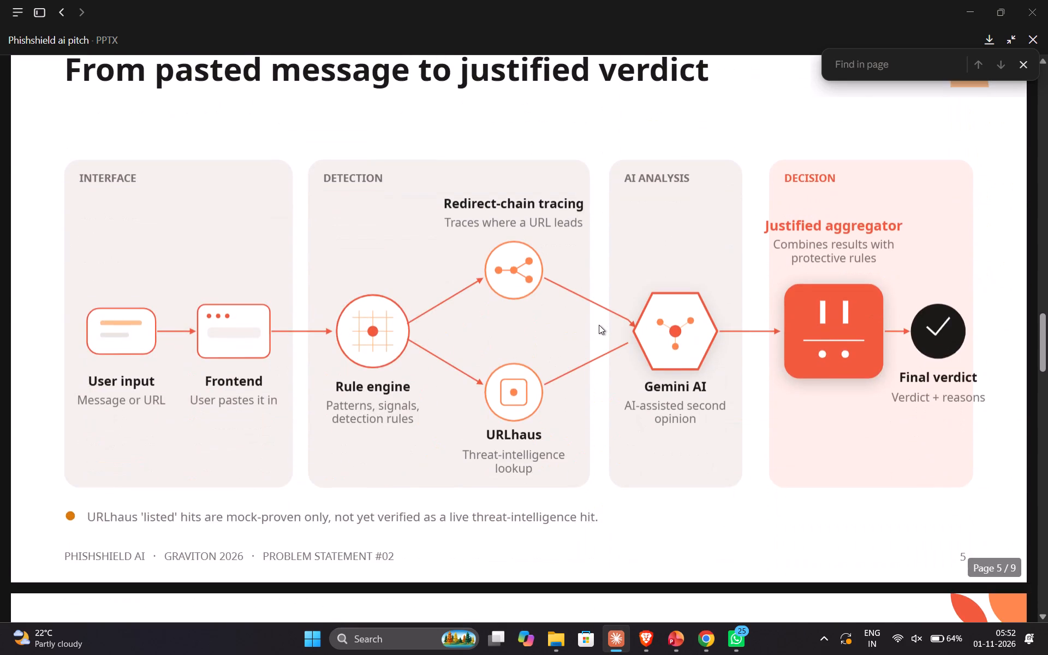
scroll(599, 325, down, 4)
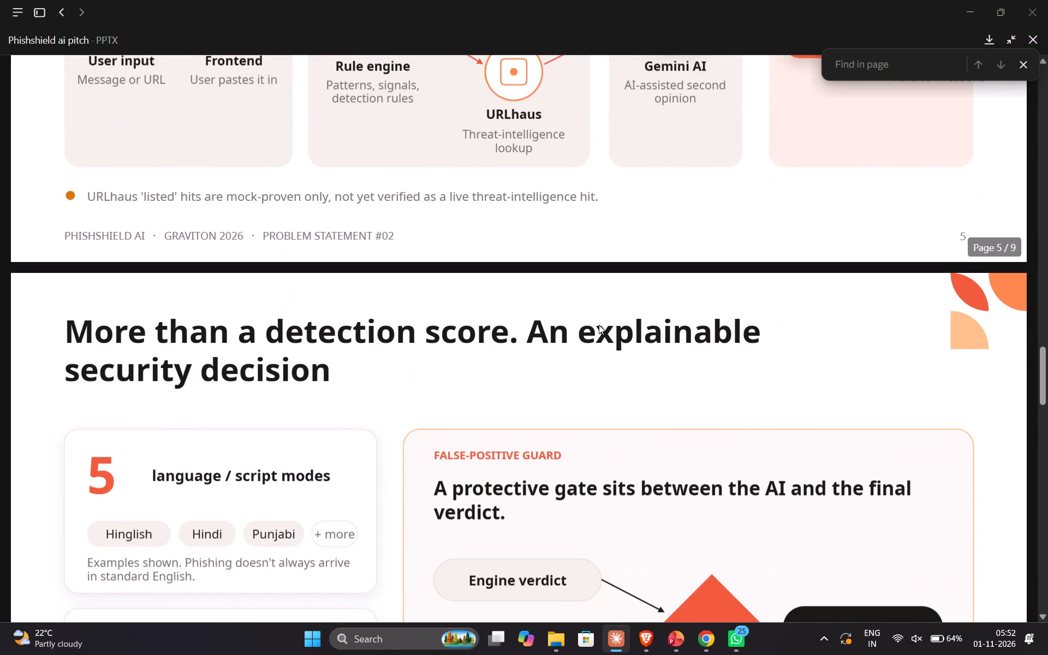
scroll(599, 325, down, 4)
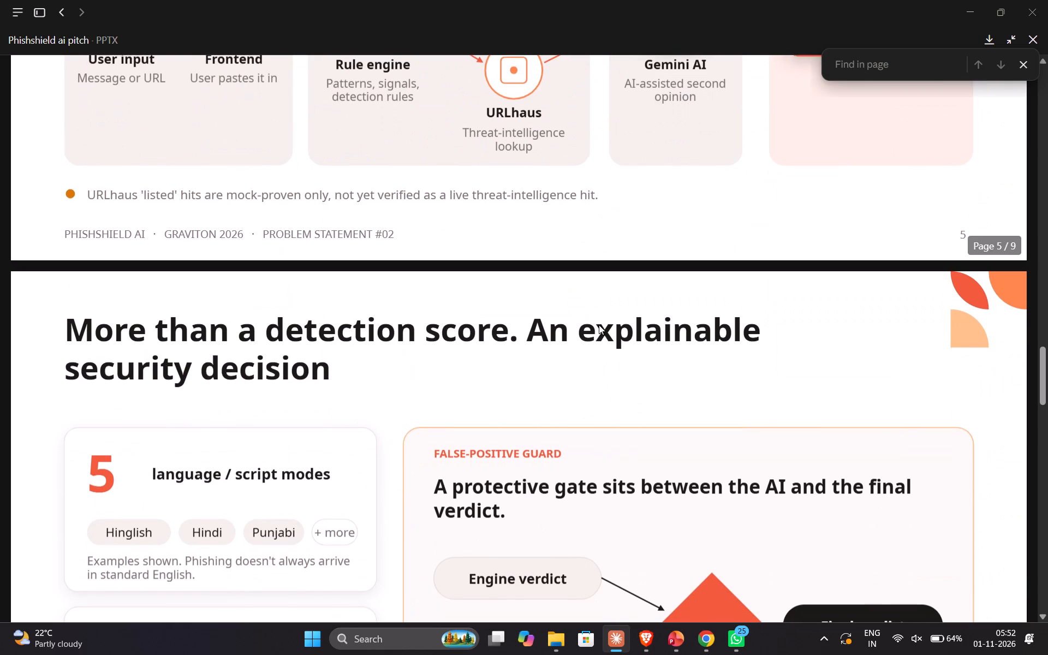
scroll(599, 325, down, 2)
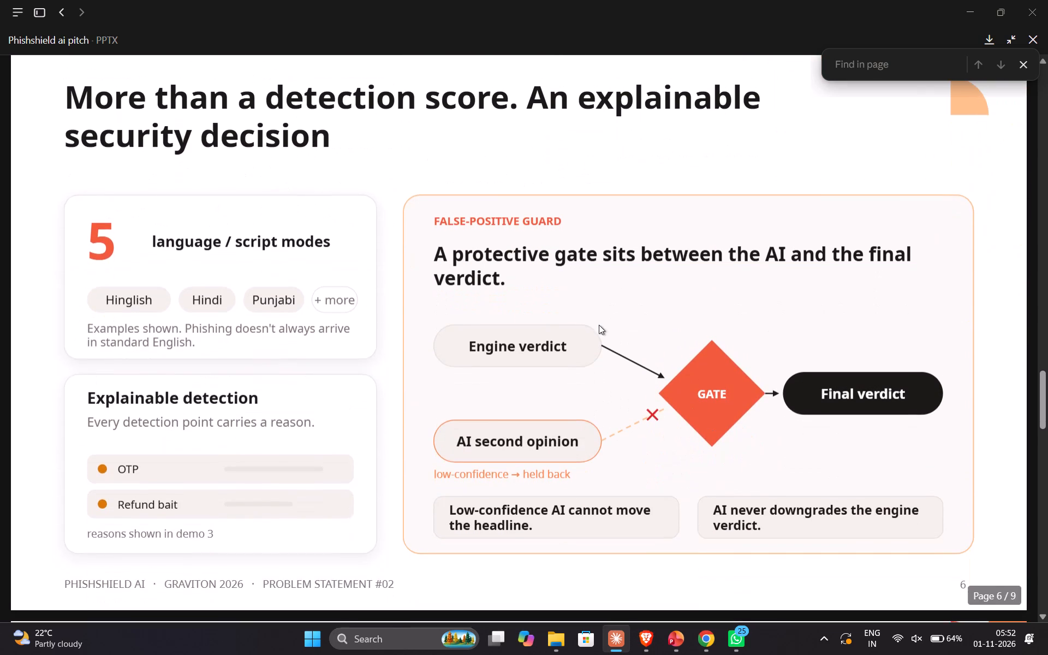
Examine the "Evidence, stated plainly" slide, including its metric cards and URL-only evaluation block.
scroll(599, 325, down, 5)
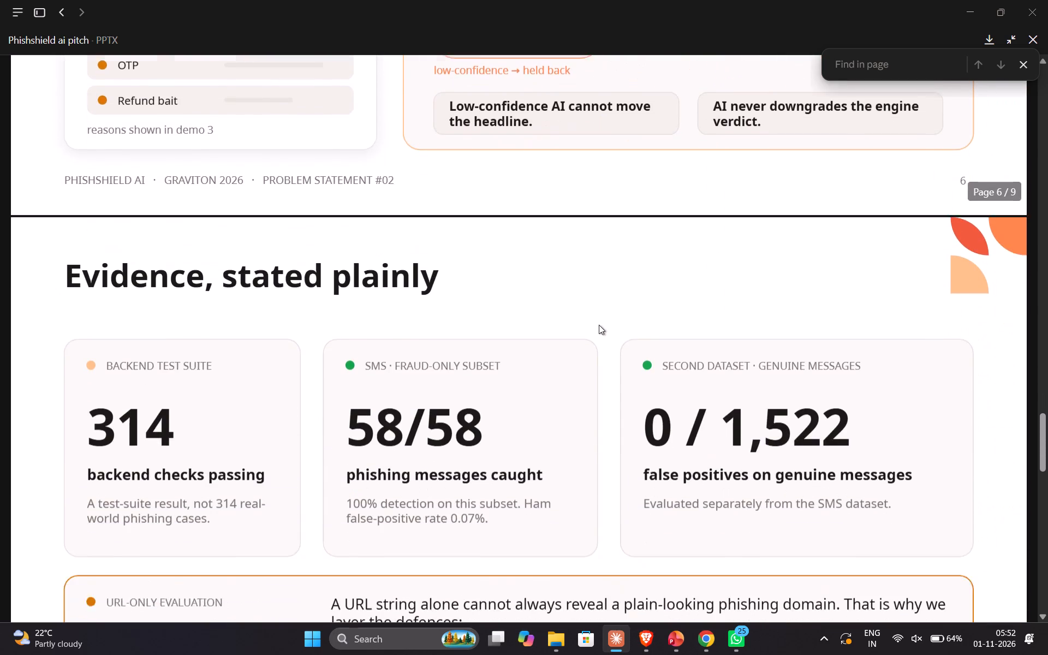
scroll(599, 325, down, 4)
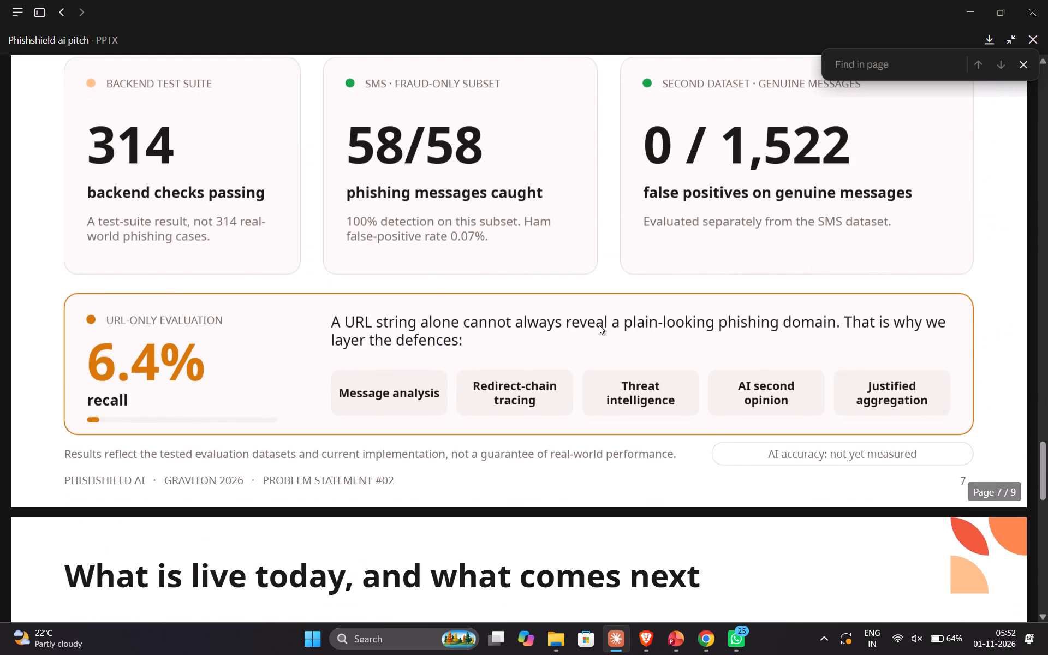
scroll(599, 325, up, 3)
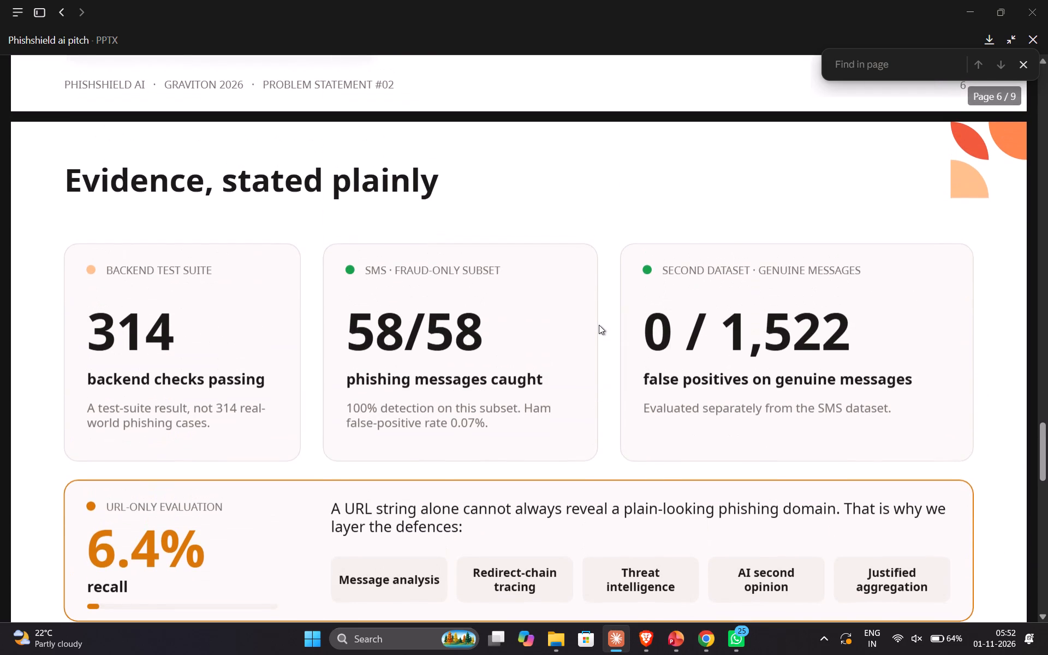
scroll(599, 325, down, 3)
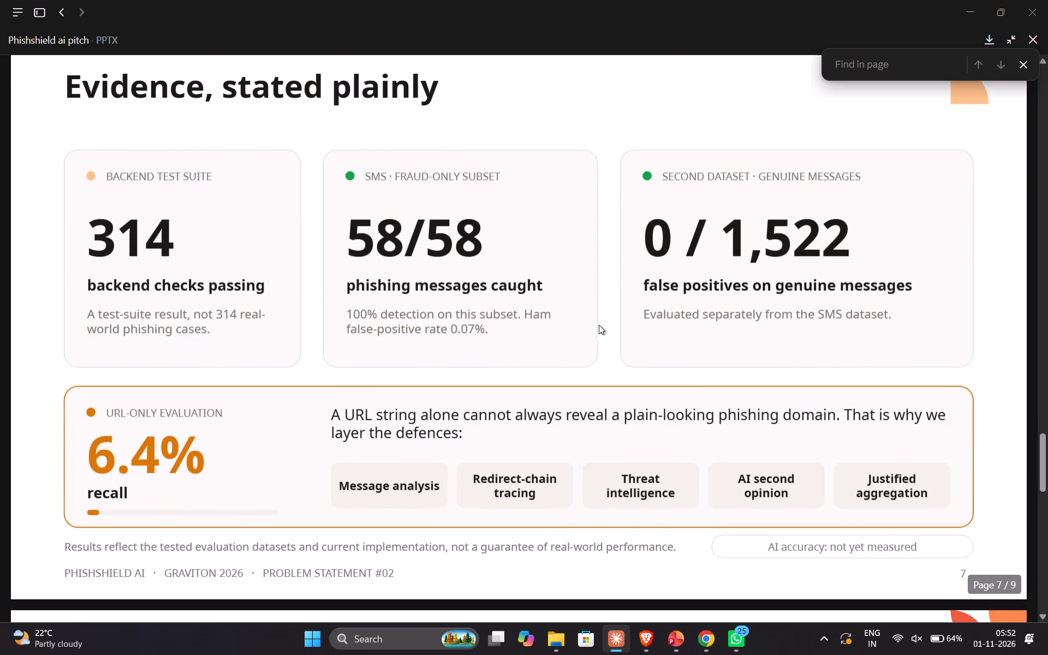
scroll(599, 325, down, 2)
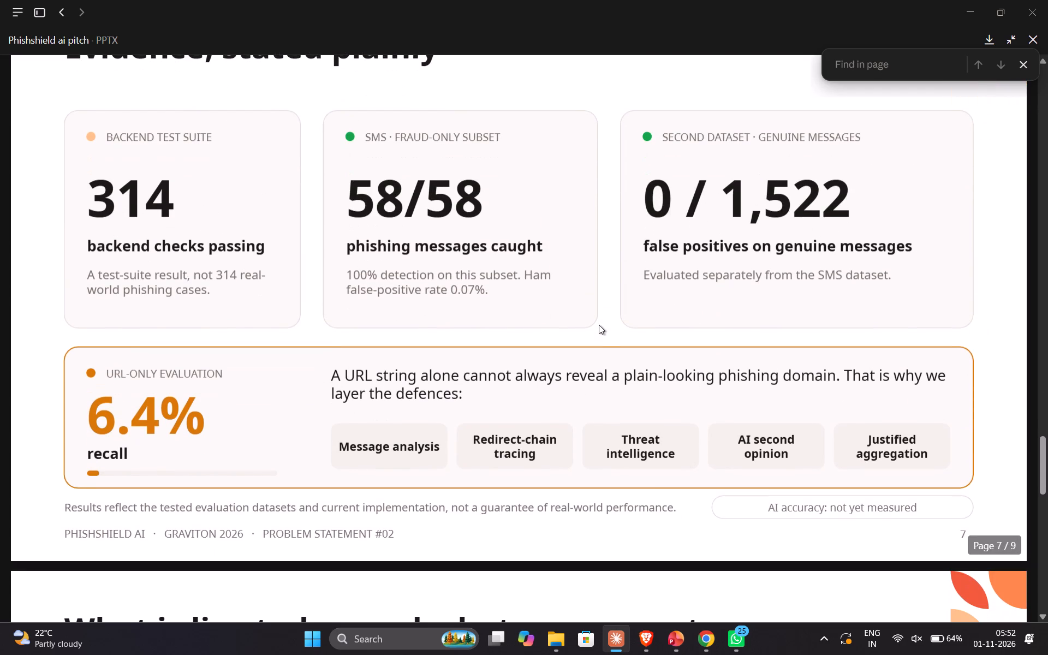
scroll(599, 325, down, 1)
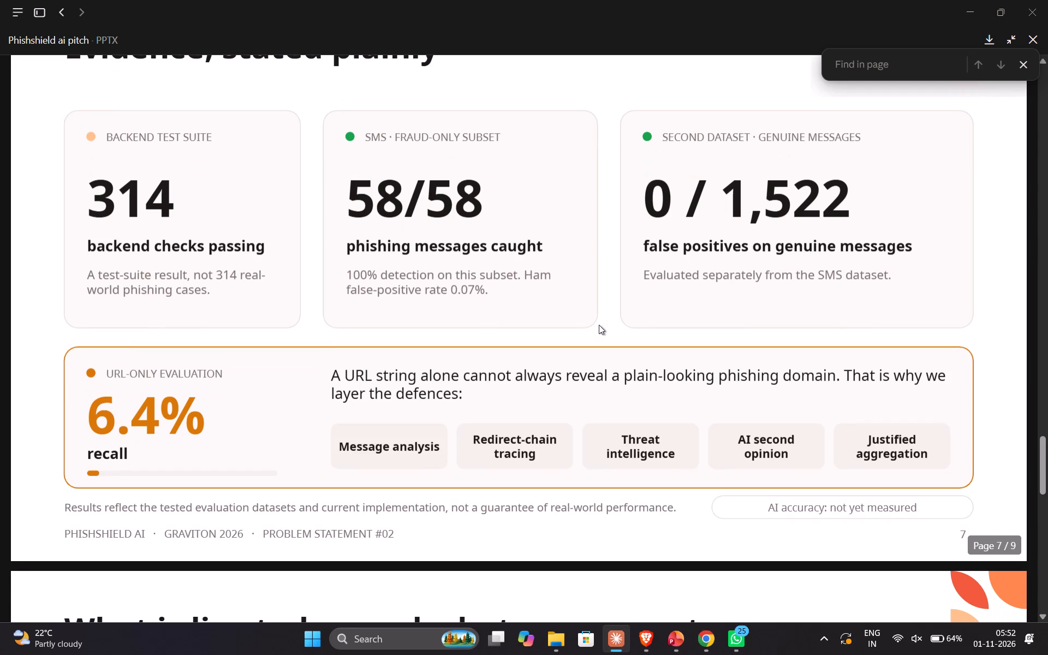
Review slide 8 on what is live and what comes next, and the closing slide with its team member cards.
scroll(599, 325, down, 4)
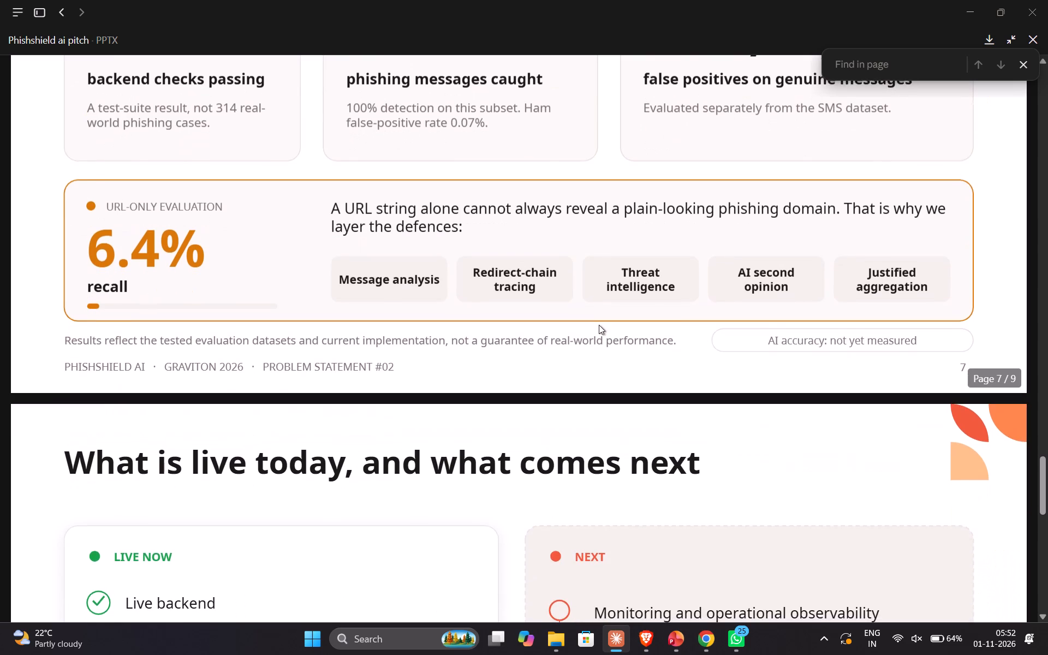
scroll(599, 325, down, 4)
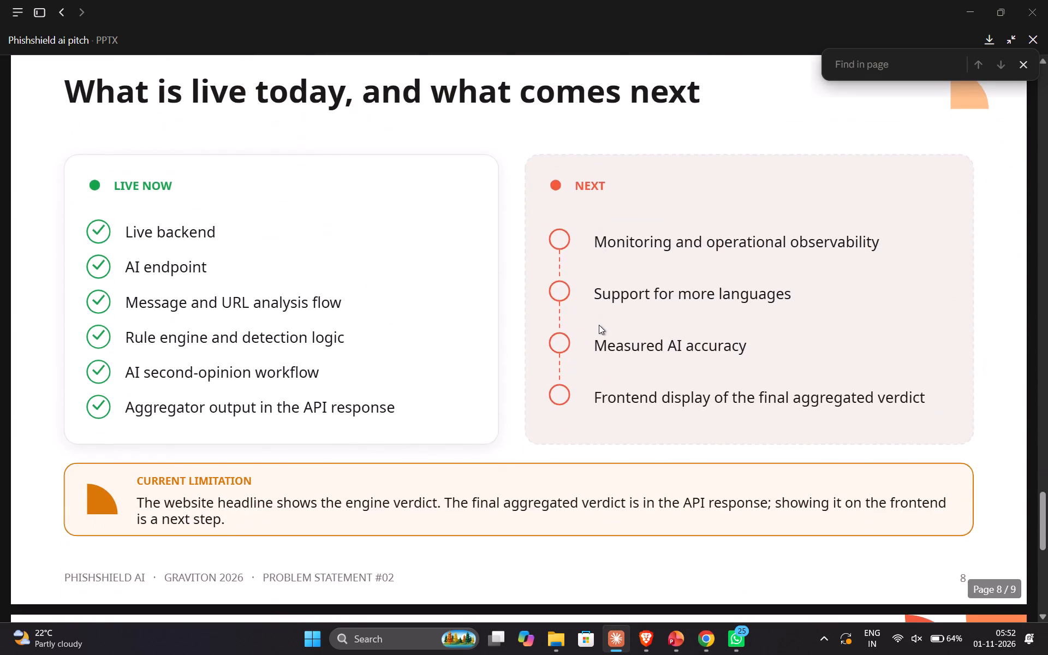
scroll(599, 325, down, 1)
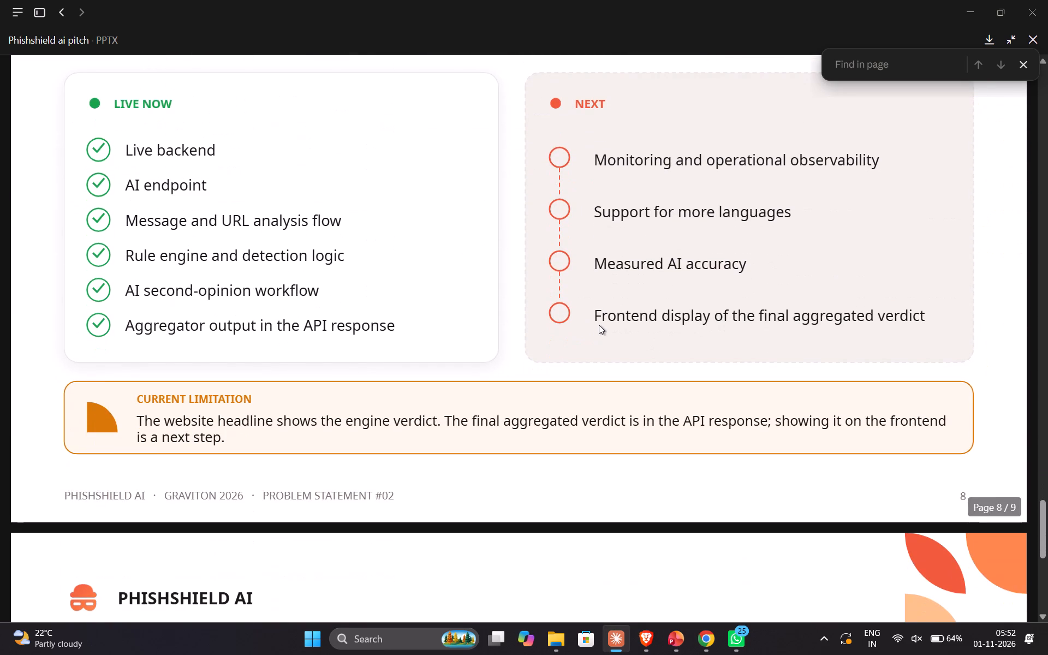
scroll(599, 325, down, 2)
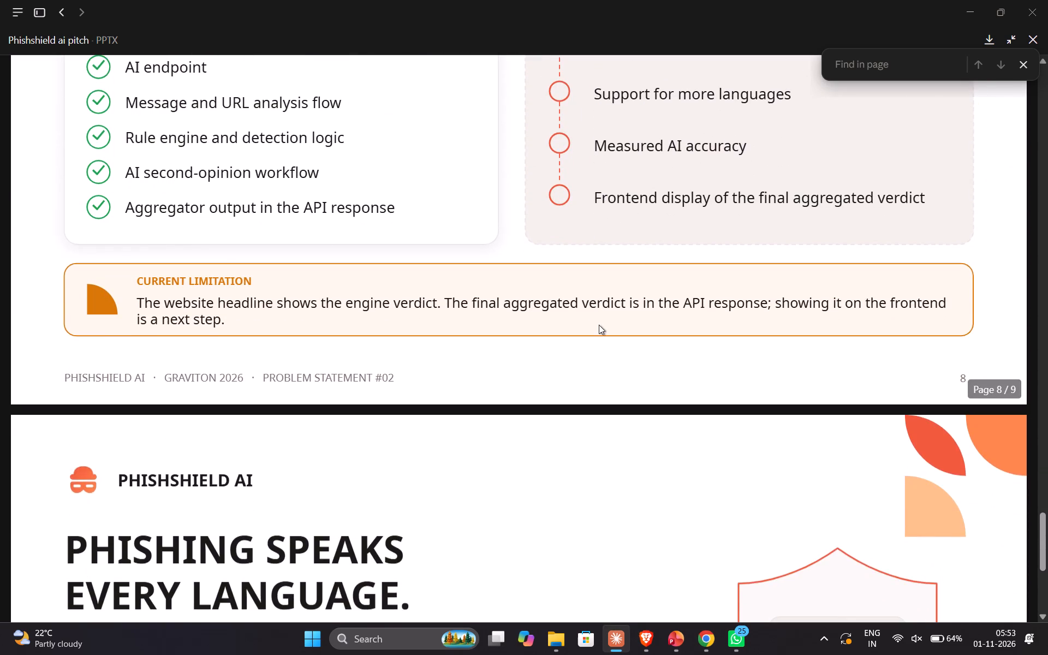
scroll(599, 325, down, 6)
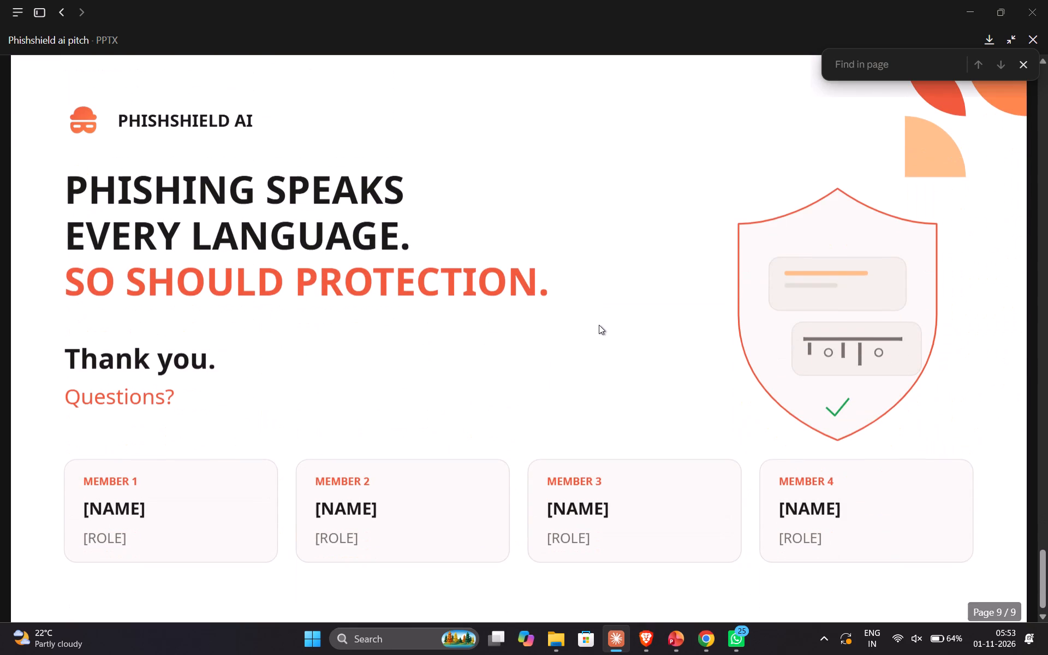
scroll(599, 325, down, 1)
Skim back through the deck to the title slide and return to the closing slide's member name and role placeholders.
scroll(381, 474, up, 8)
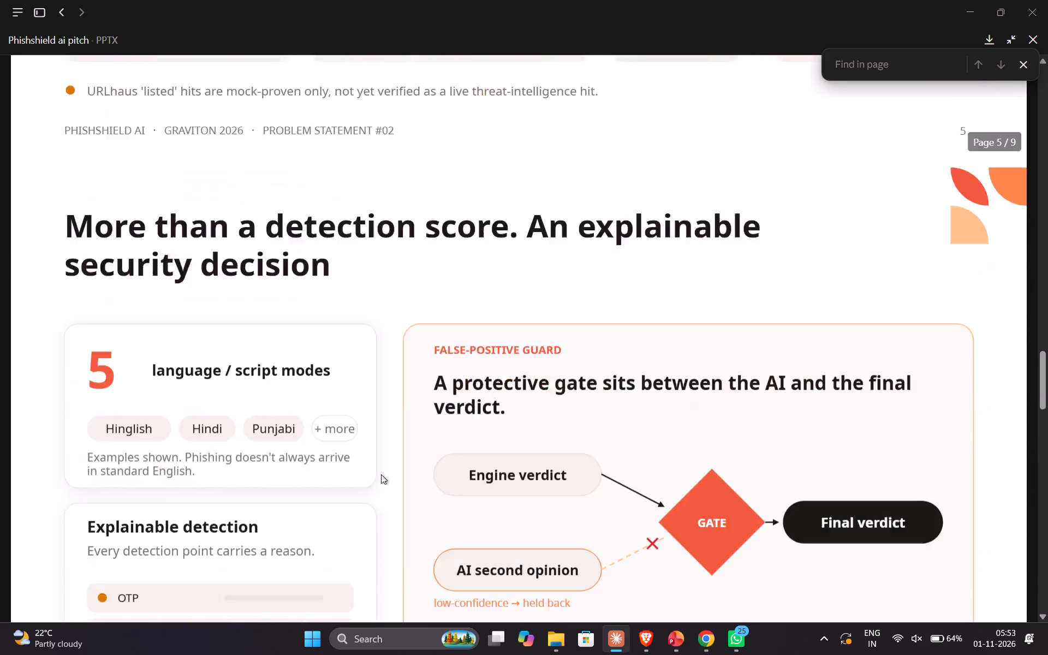
scroll(381, 474, up, 6)
scroll(381, 474, down, 4)
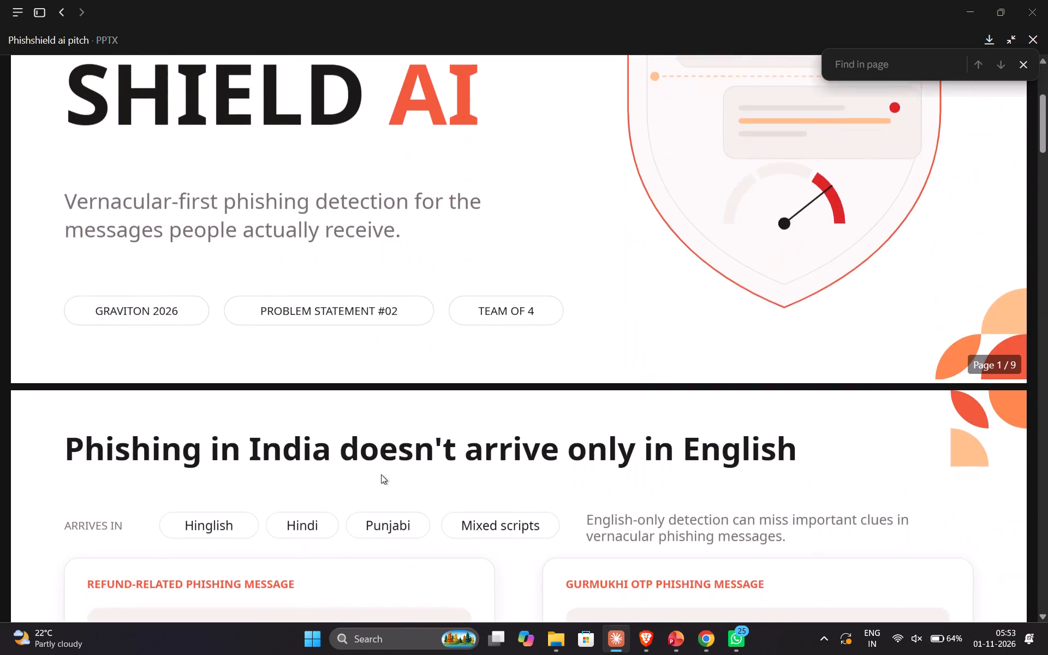
scroll(381, 474, down, 18)
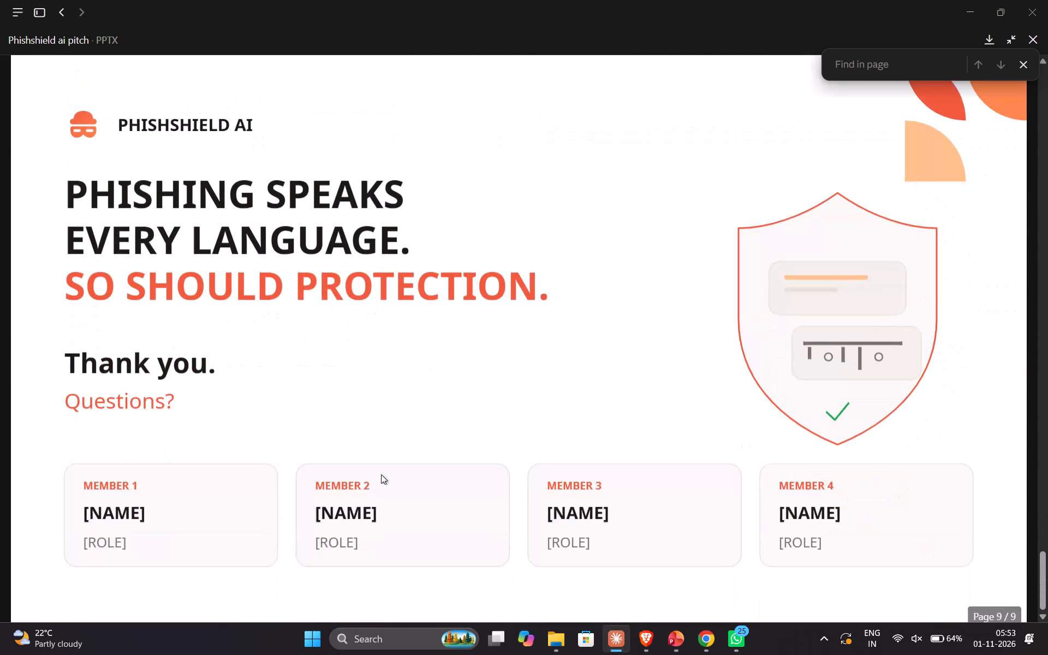
click(193, 530)
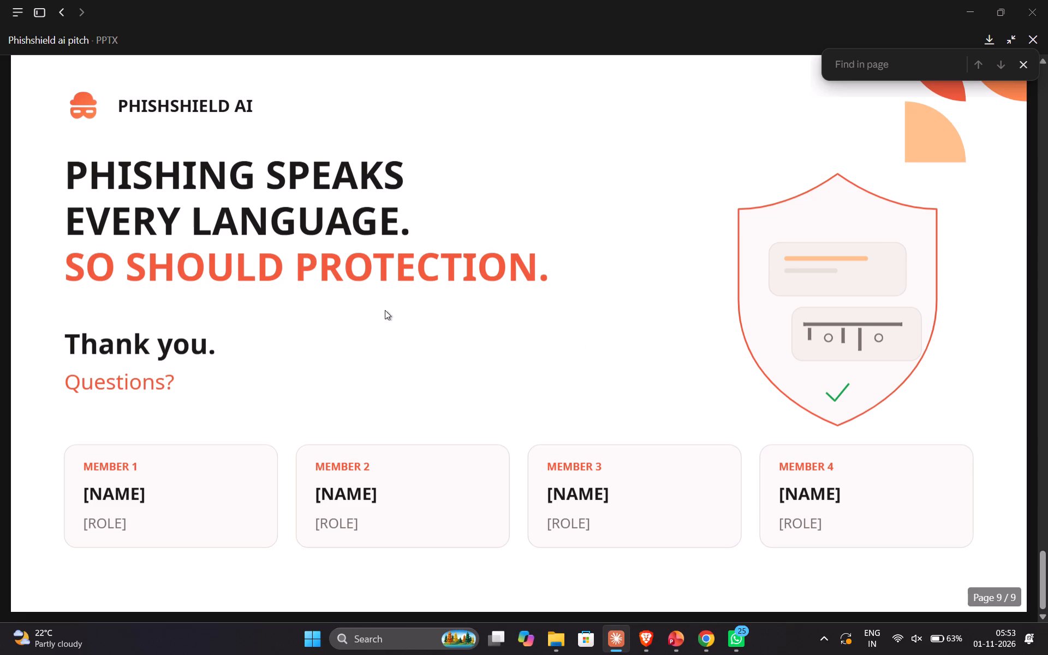
scroll(385, 310, up, 3)
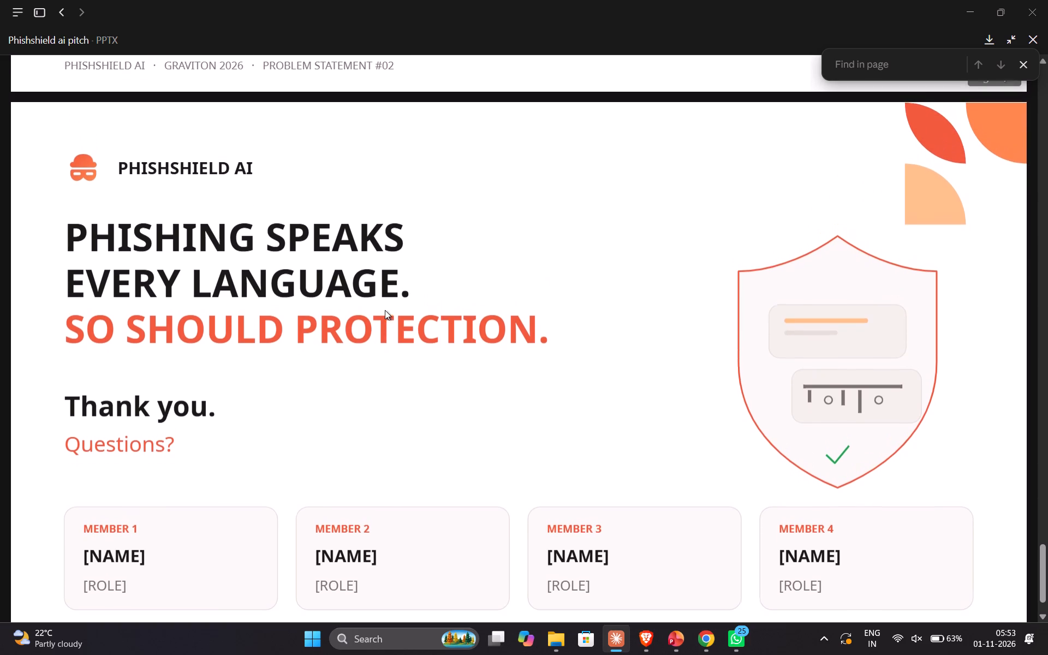
scroll(385, 310, up, 2)
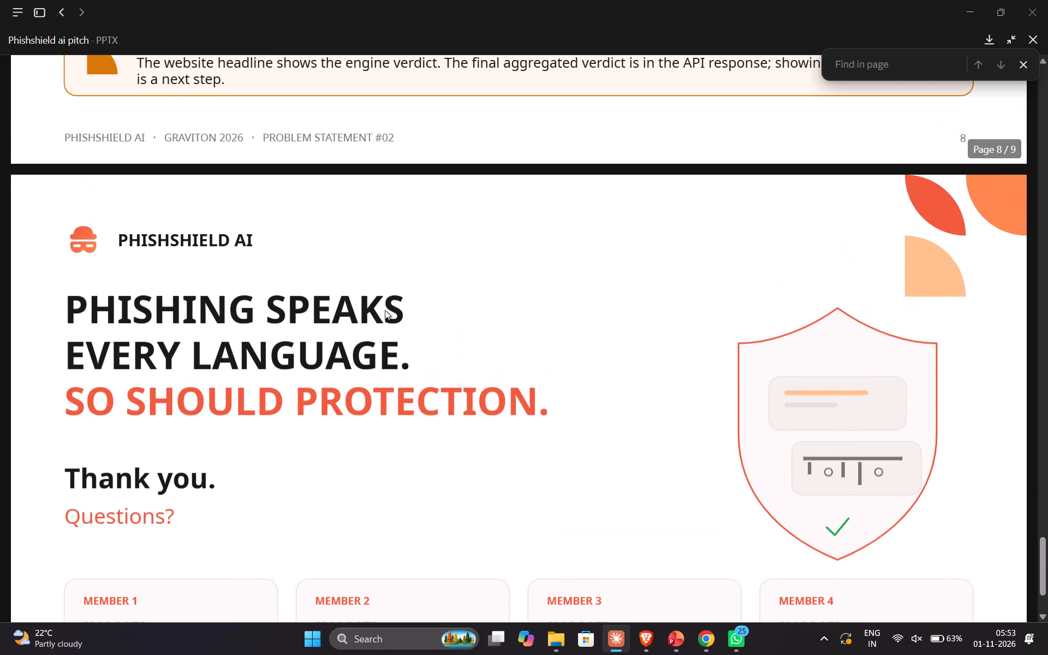
scroll(385, 310, up, 7)
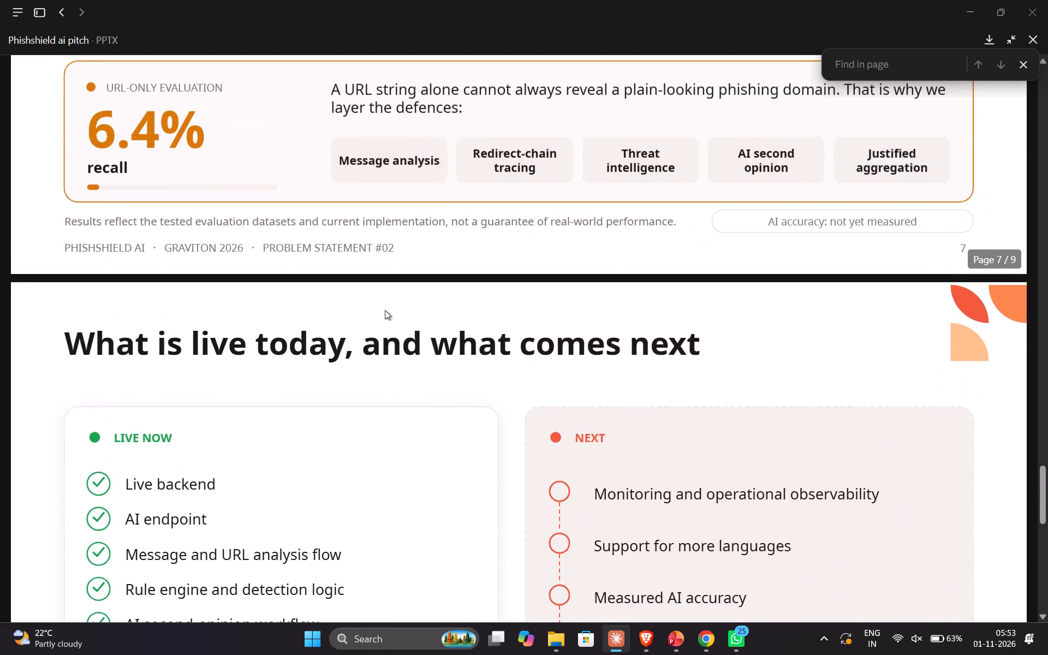
scroll(385, 310, up, 7)
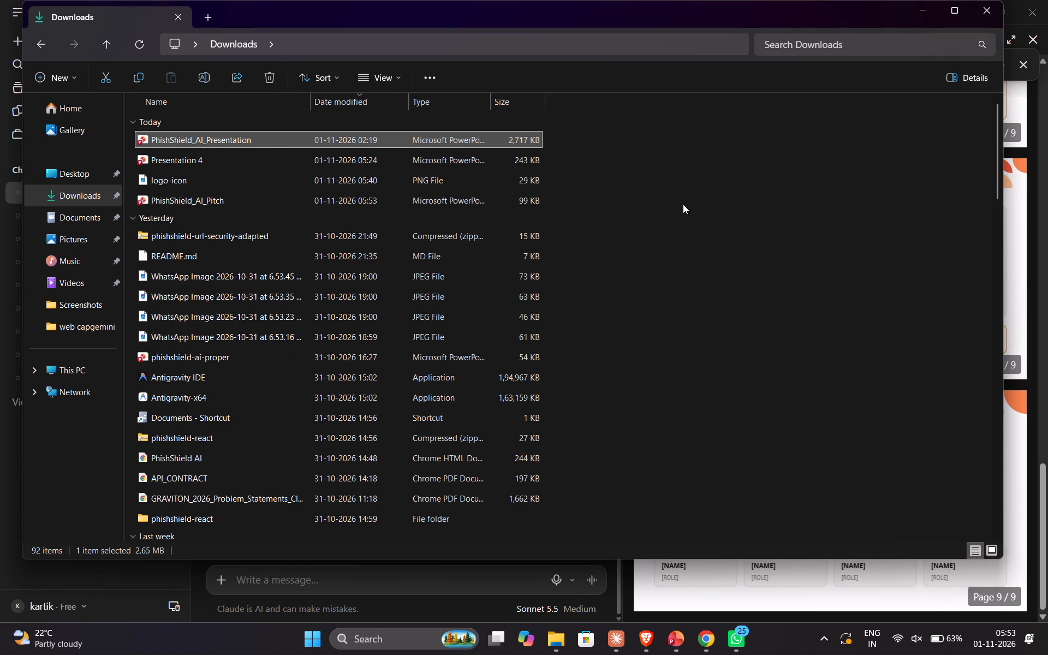
scroll(695, 185, up, 3)
scroll(695, 185, down, 1)
scroll(695, 185, up, 2)
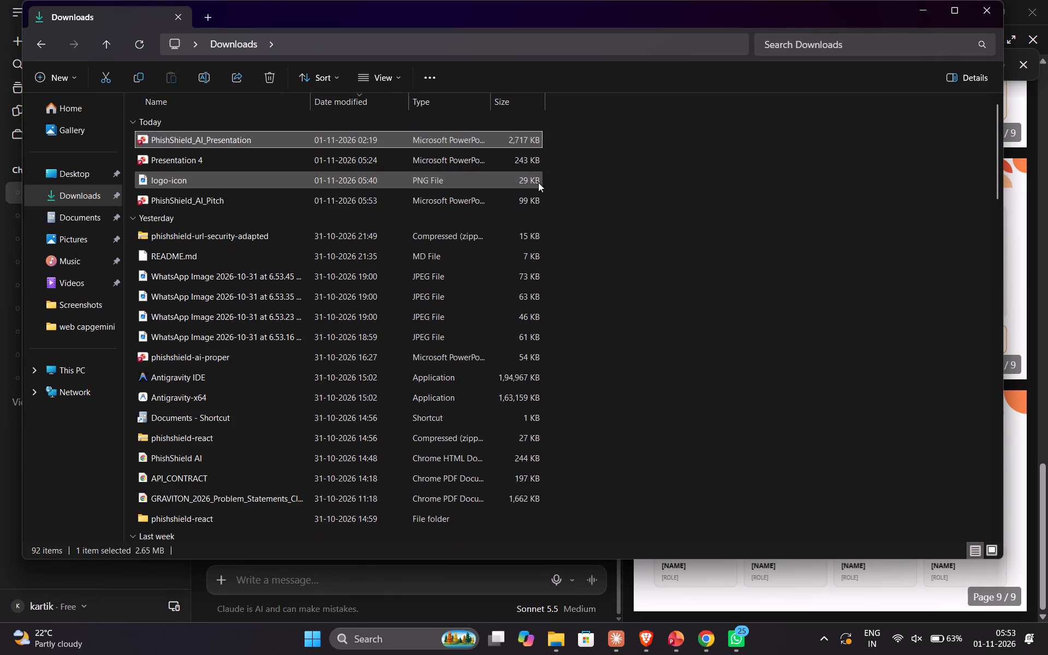
double_click(505, 199)
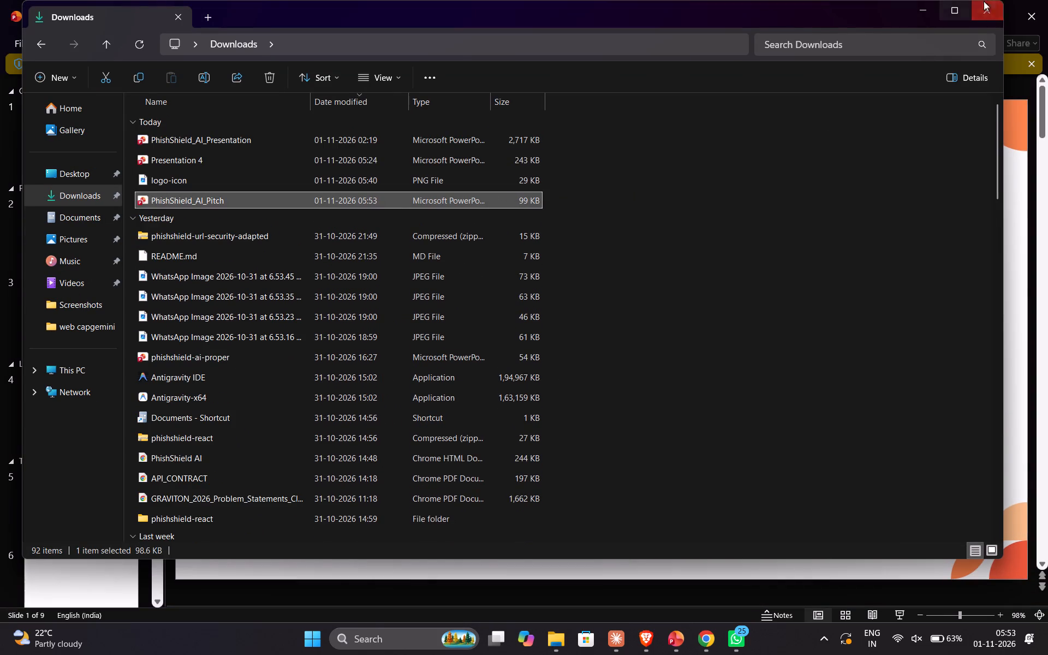
click(989, 7)
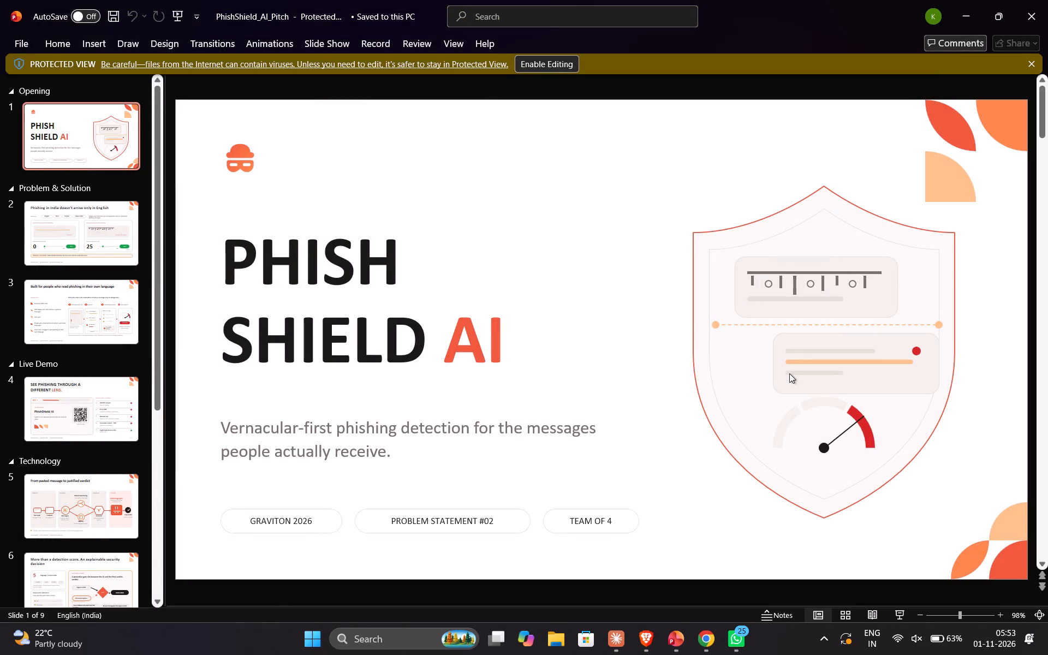
Skim the downloaded deck from the title slide to the closing slide and return to the title slide.
scroll(789, 373, down, 2)
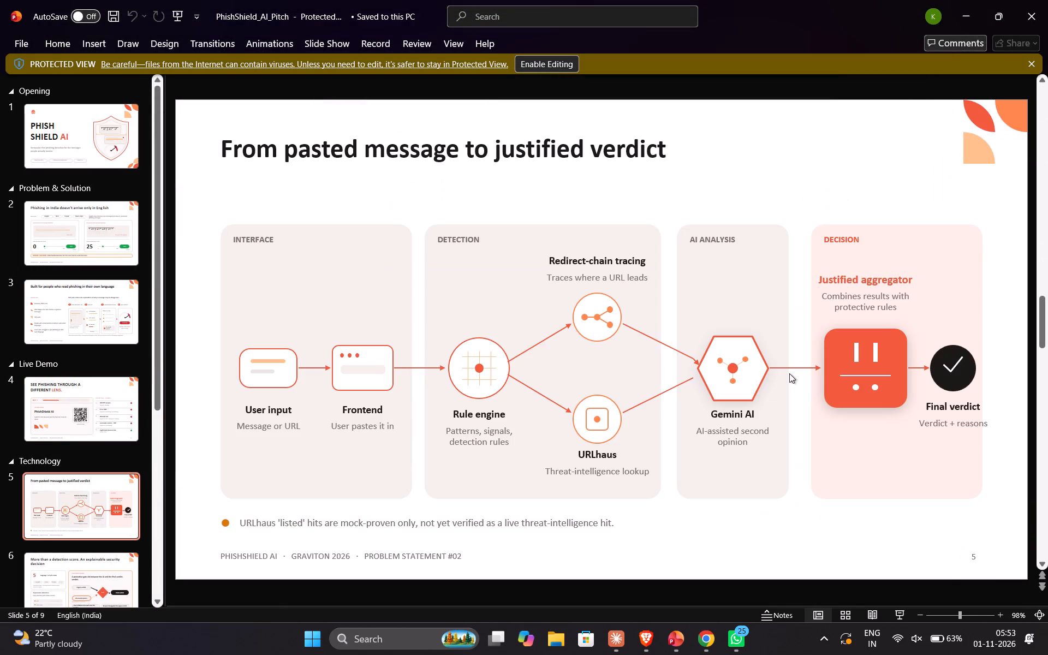
scroll(789, 373, down, 2)
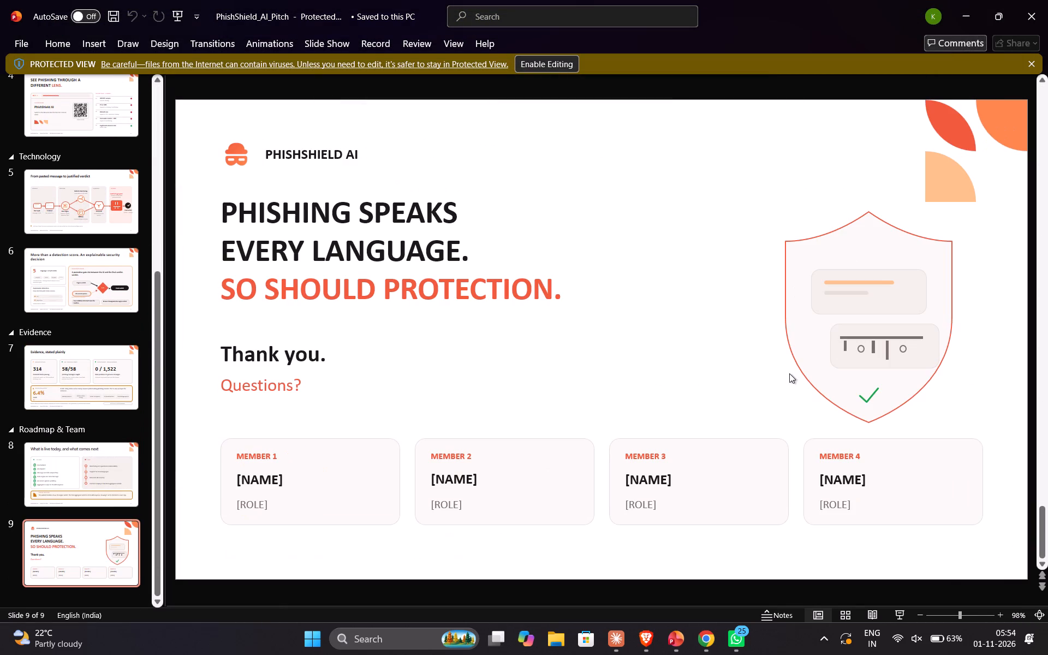
scroll(789, 373, down, 2)
scroll(789, 373, up, 19)
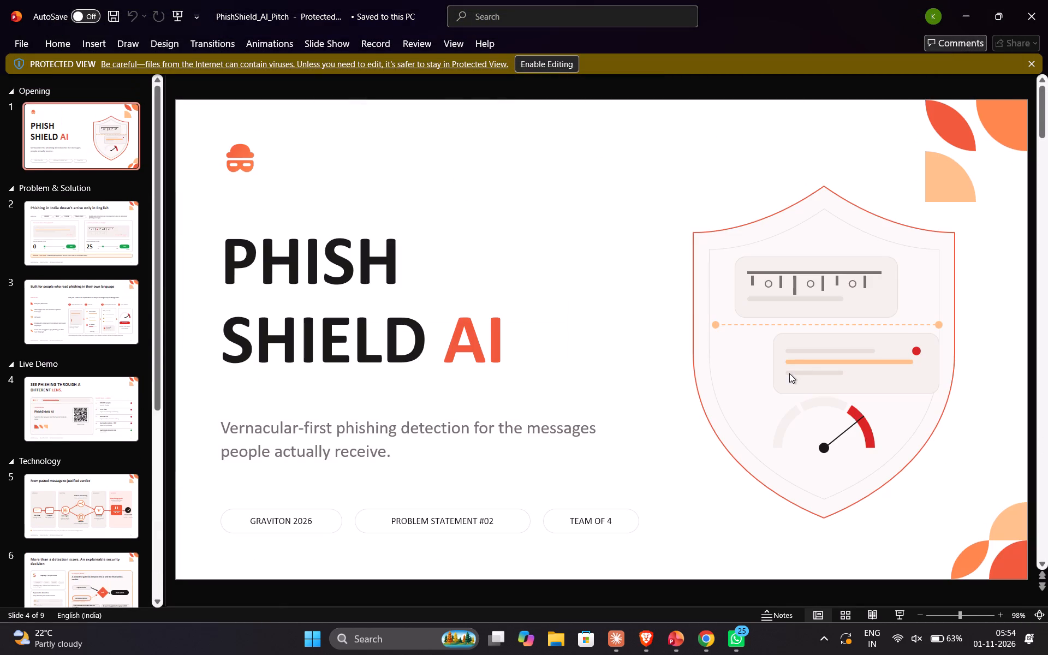
Enable editing for the protected presentation so the TEAM OF 4 tag on the title slide can be removed.
click(621, 519)
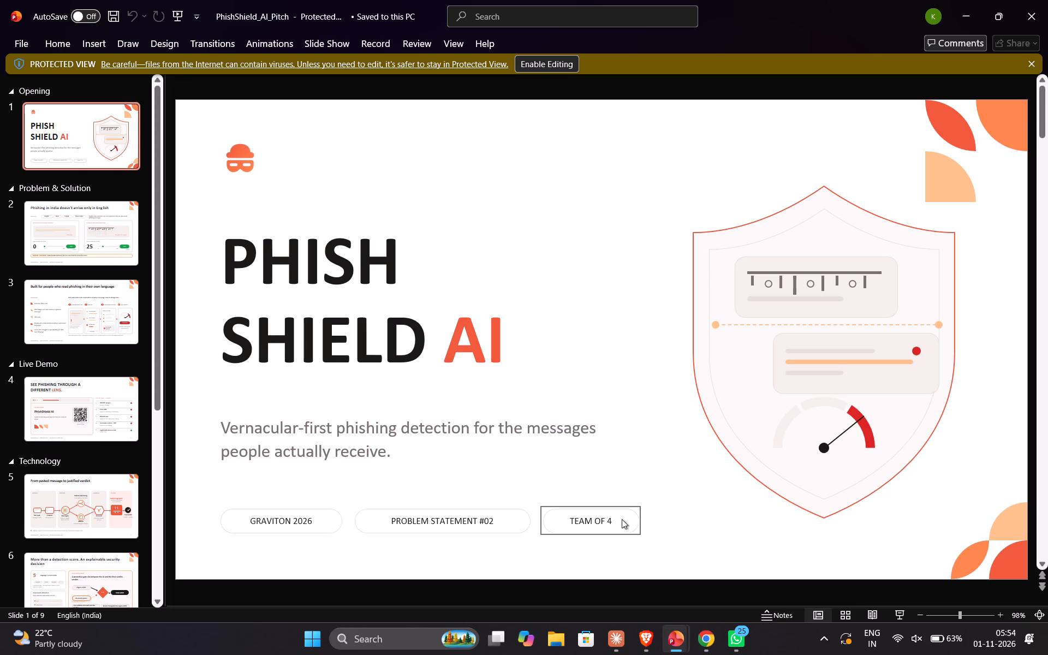
key(Delete)
click(622, 519)
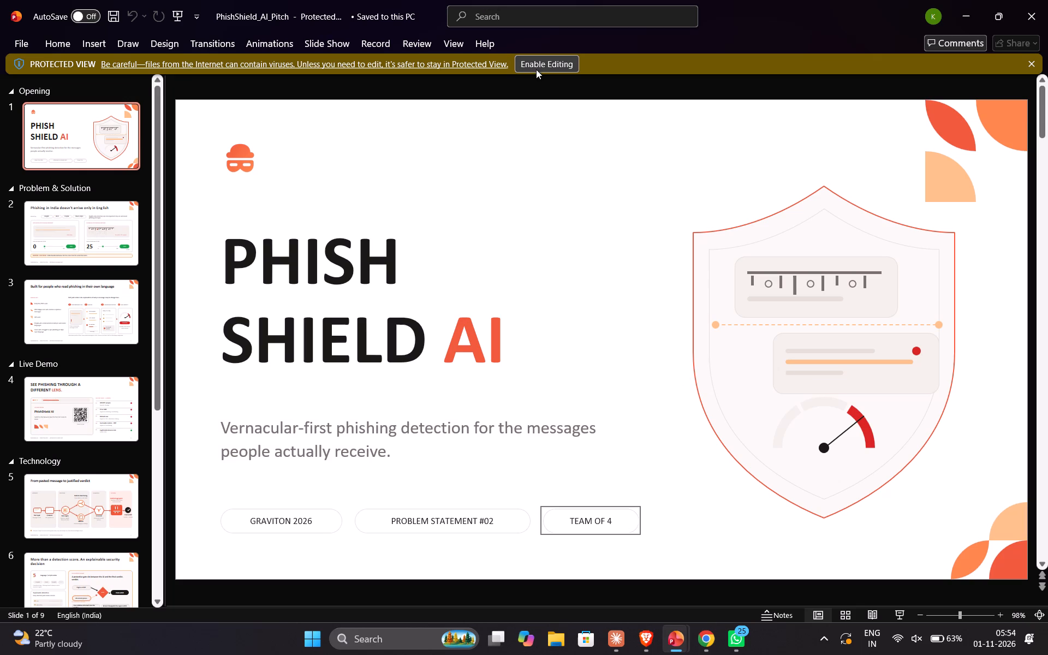
click(536, 69)
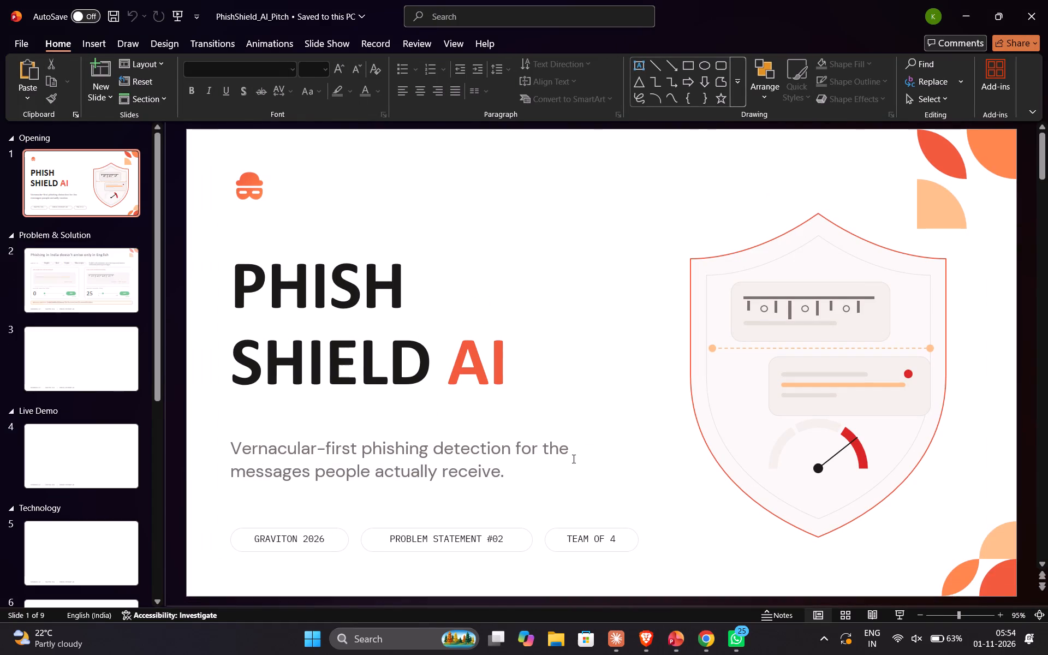
Delete the TEAM OF 4 tag from the title slide, including both its text and its rounded outline.
click(590, 541)
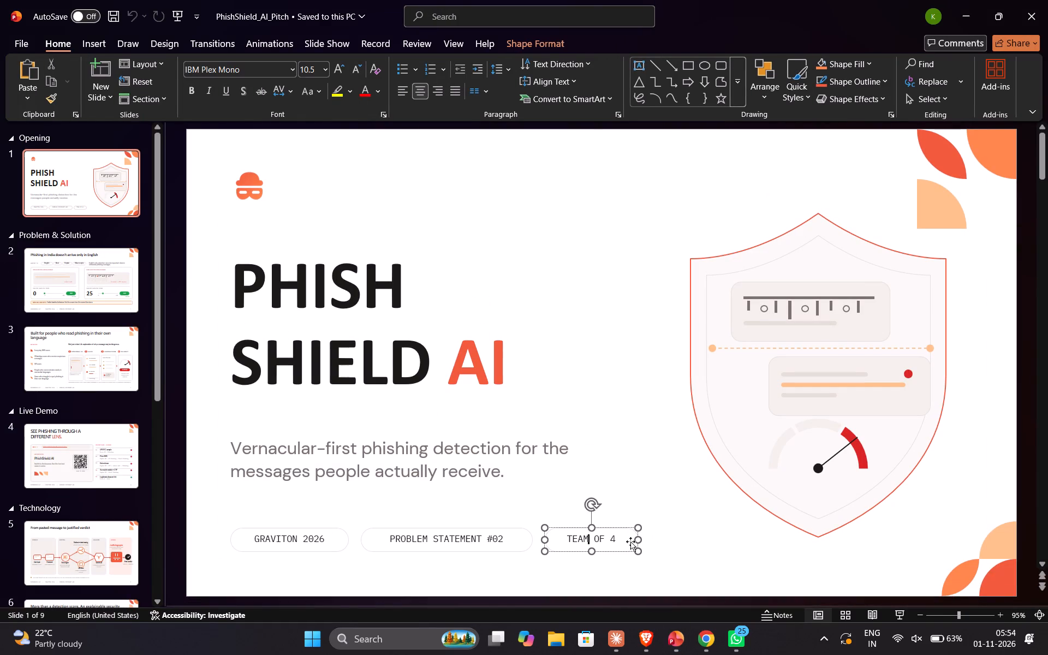
click(630, 541)
key(Delete)
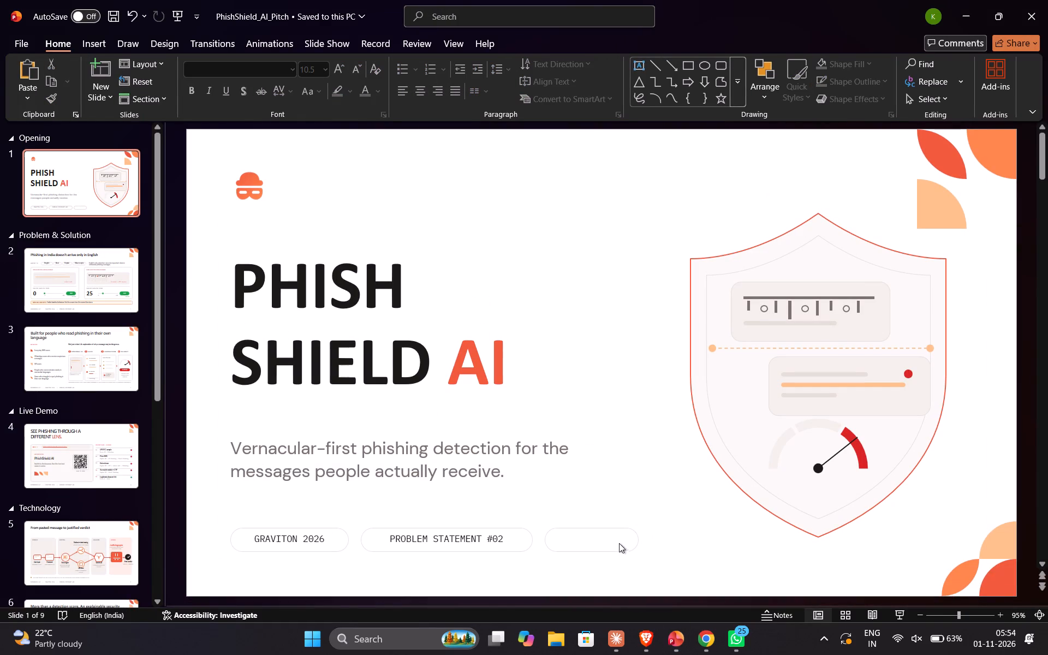
click(621, 544)
drag(628, 545, 633, 547)
double_click(633, 547)
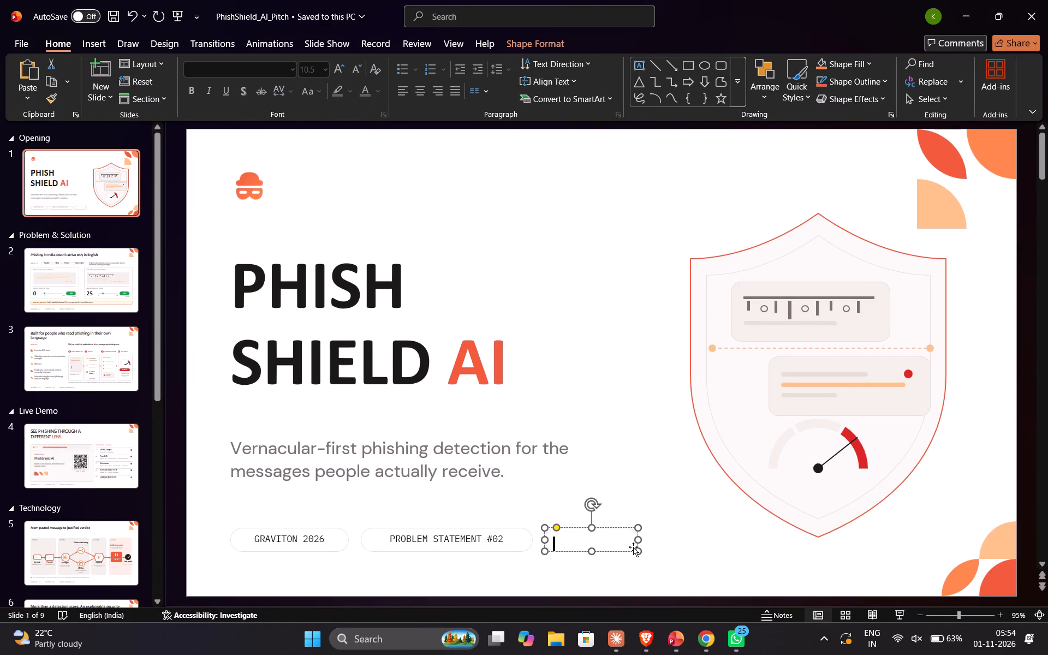
key(Delete)
double_click(633, 547)
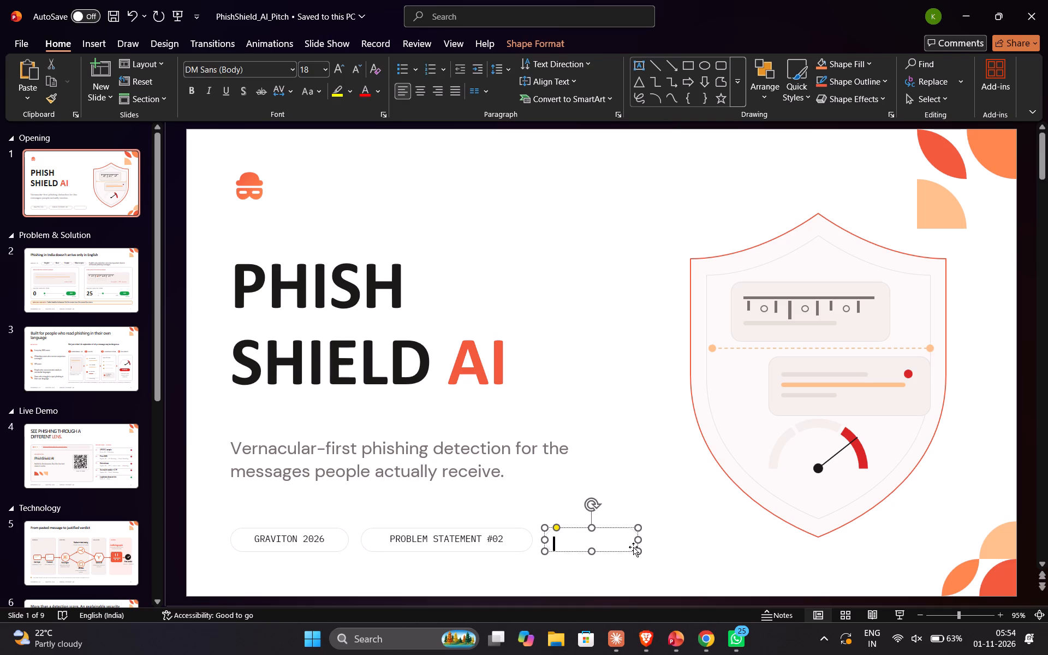
click(643, 462)
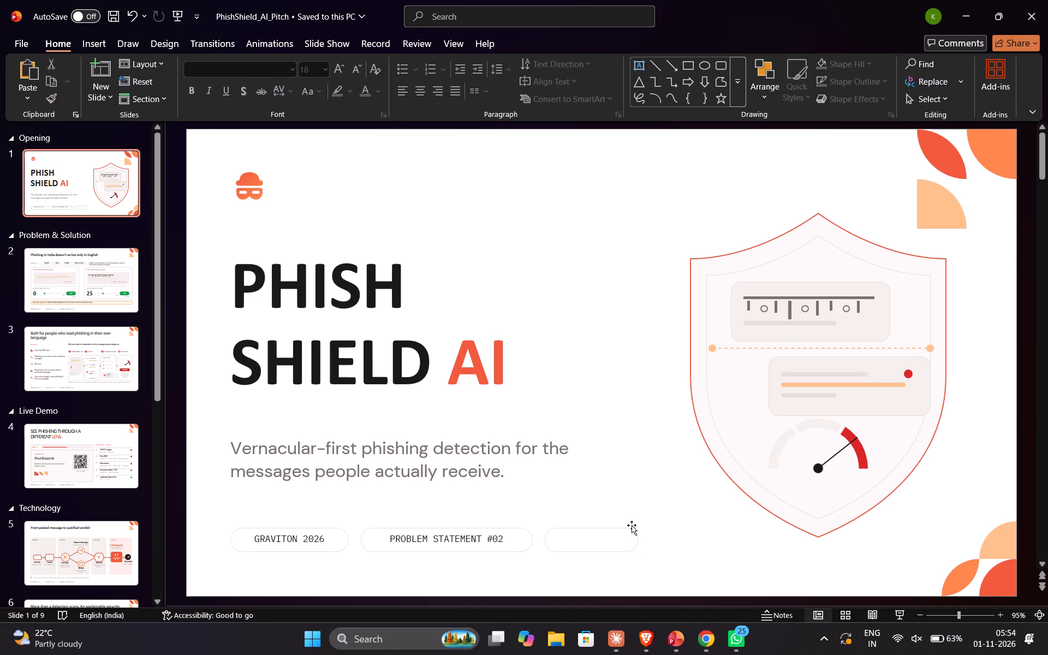
click(636, 534)
key(Delete)
key(Delete)
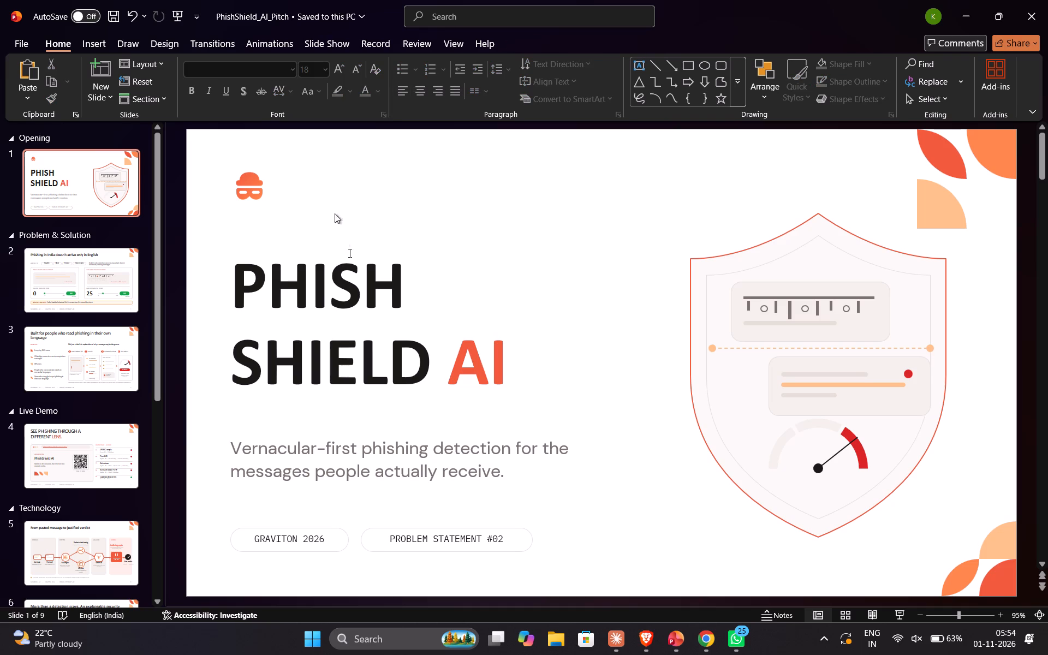
Move the PHISH SHIELD AI title text rightward on the title slide, closer to the shield graphic.
click(341, 287)
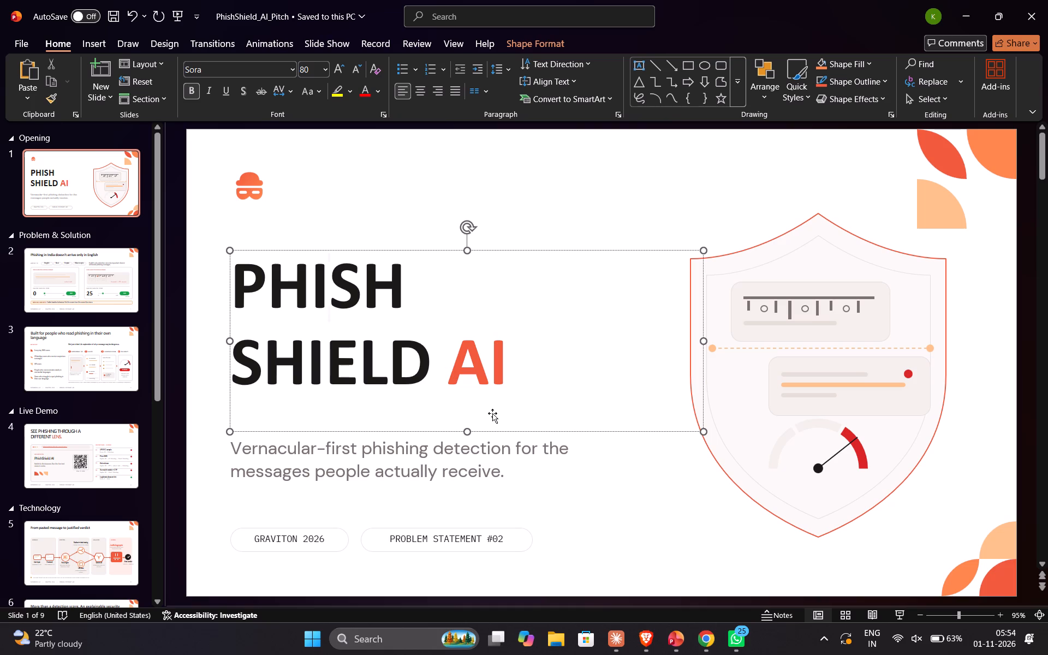
drag(468, 428, 529, 434)
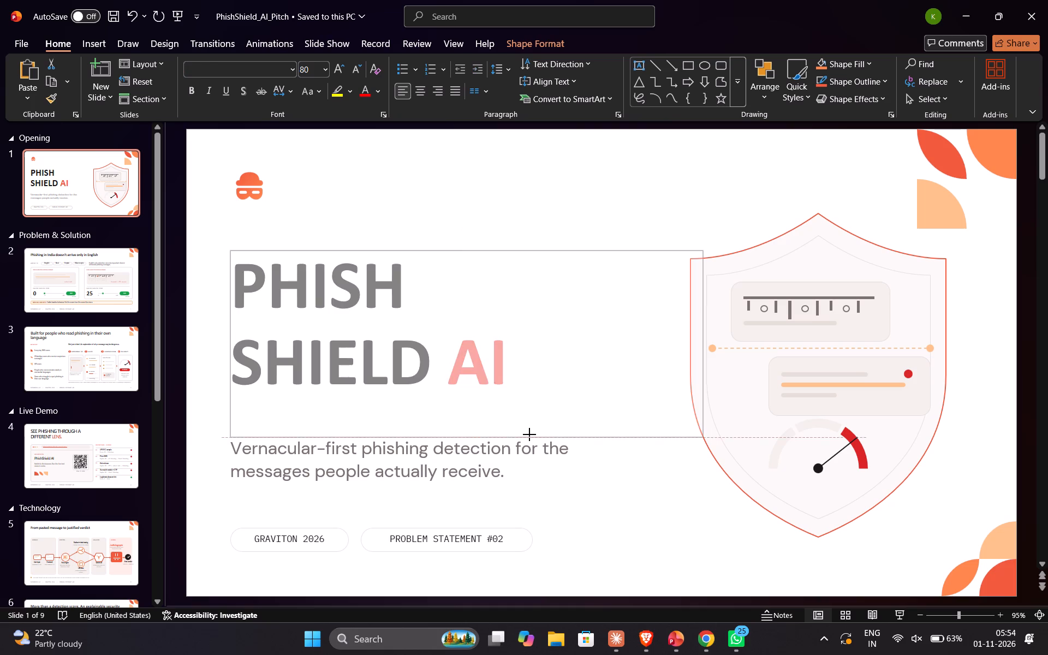
drag(529, 434, 530, 434)
drag(530, 434, 655, 439)
Move the small masked-hat logo beside the PHISH SHIELD AI title and enlarge it to roughly the height of the two-line title.
click(249, 184)
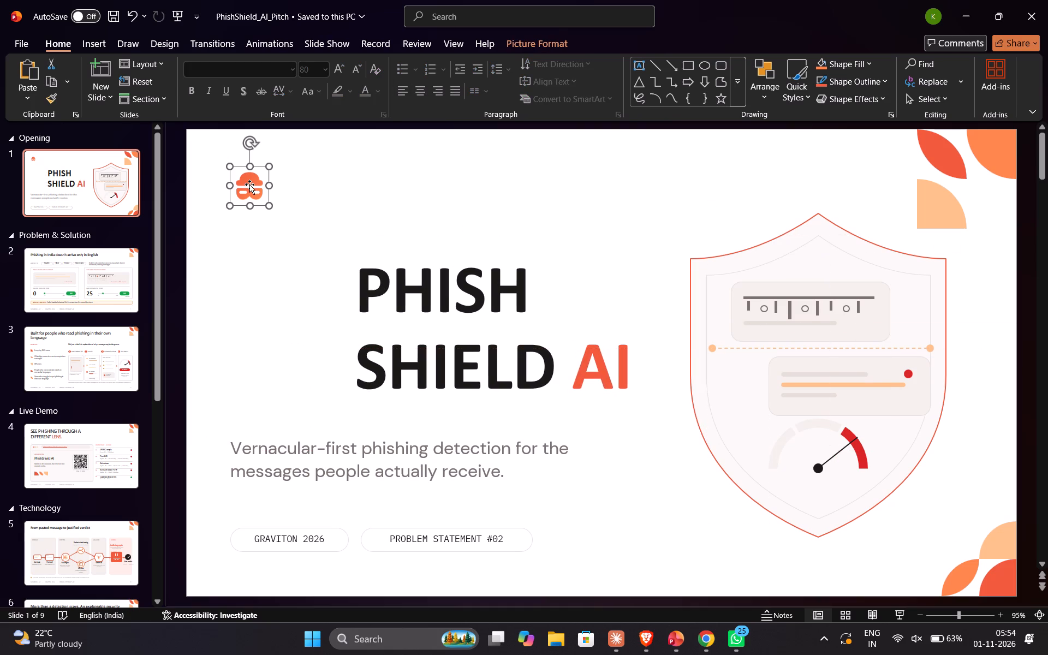
drag(250, 188, 284, 279)
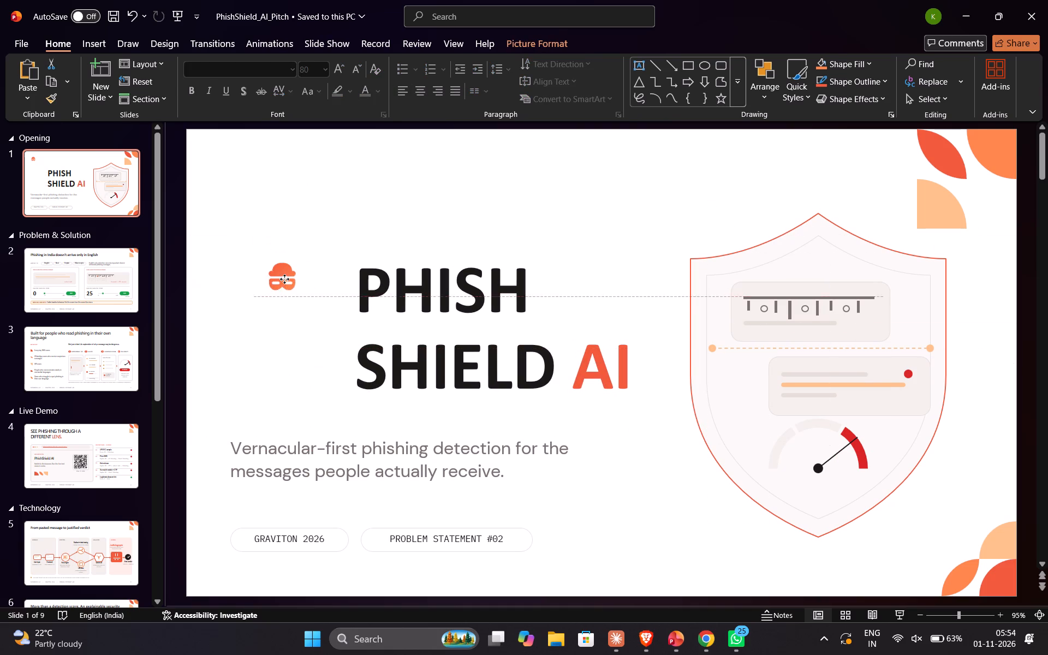
drag(284, 279, 278, 282)
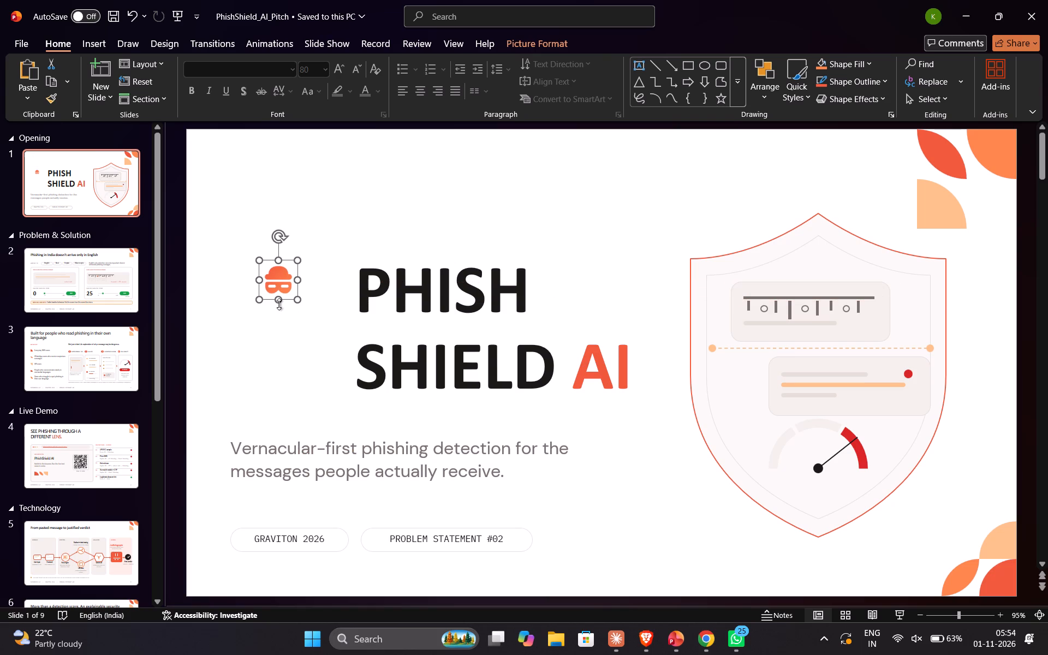
drag(279, 304, 287, 317)
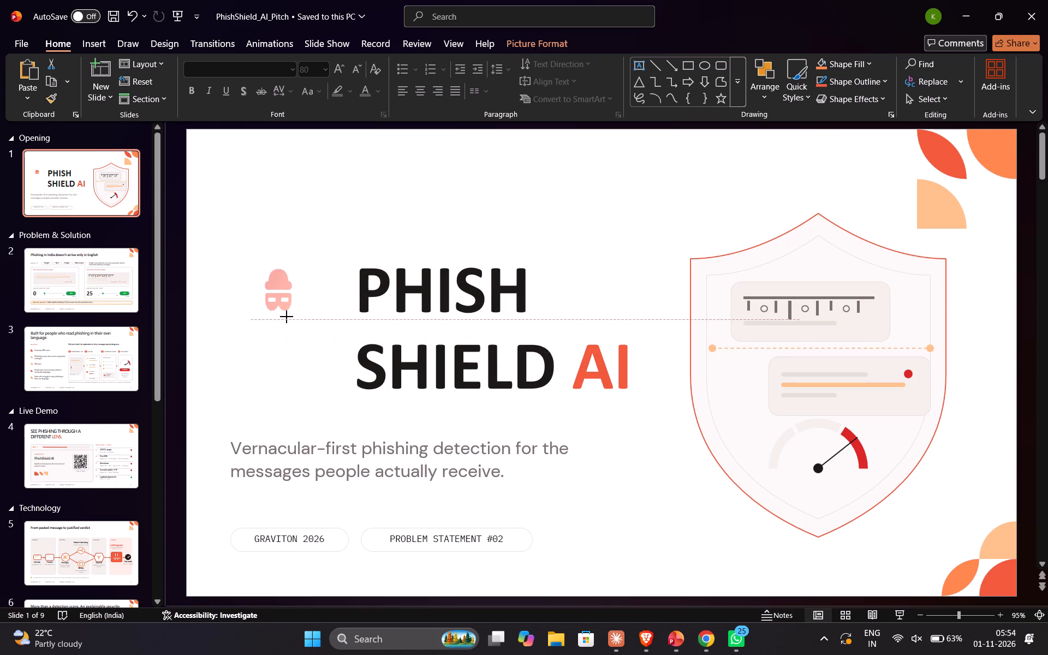
drag(287, 317, 286, 307)
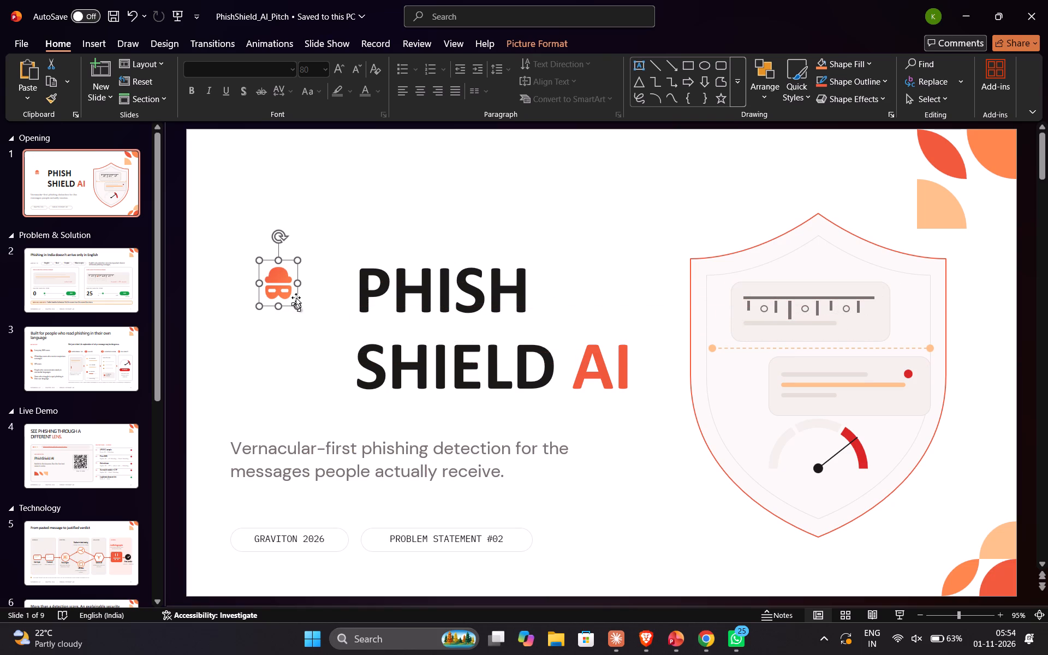
drag(296, 307, 376, 375)
drag(330, 347, 289, 331)
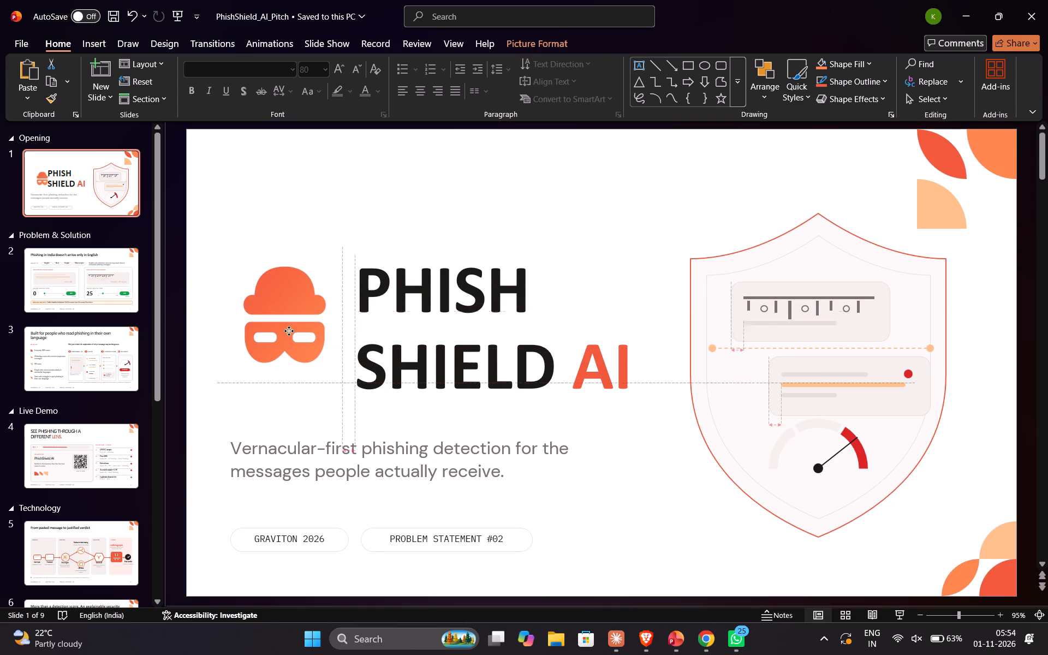
drag(289, 331, 285, 356)
Reposition the PHISH SHIELD AI title slightly lower so it lines up with the enlarged logo beside it.
click(457, 364)
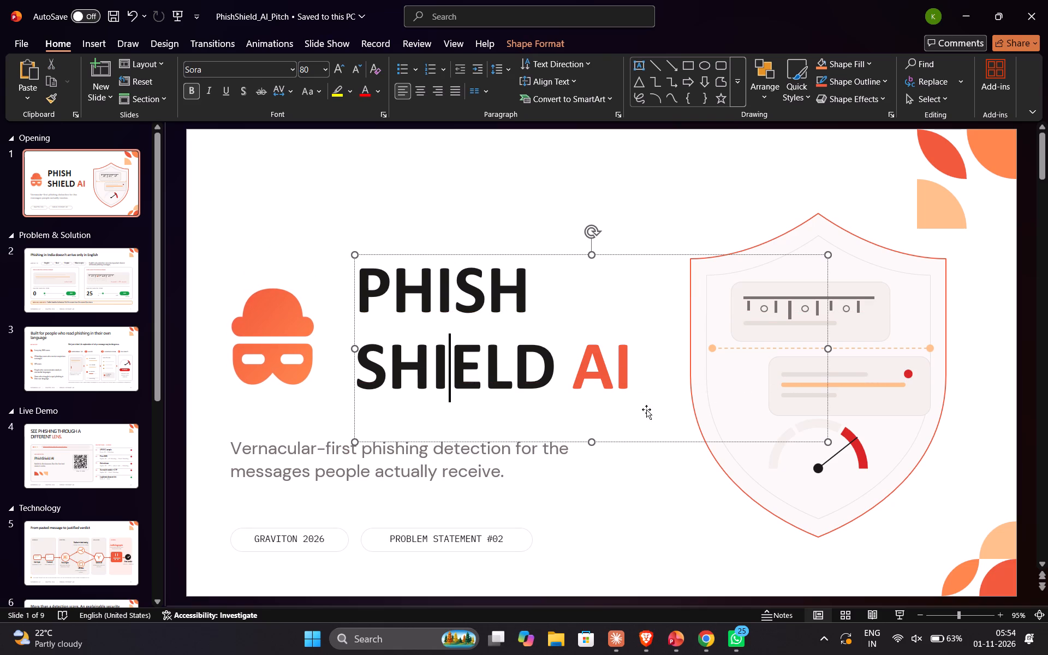
drag(647, 485, 651, 381)
click(651, 381)
drag(651, 381, 627, 385)
drag(627, 385, 659, 414)
drag(659, 414, 640, 421)
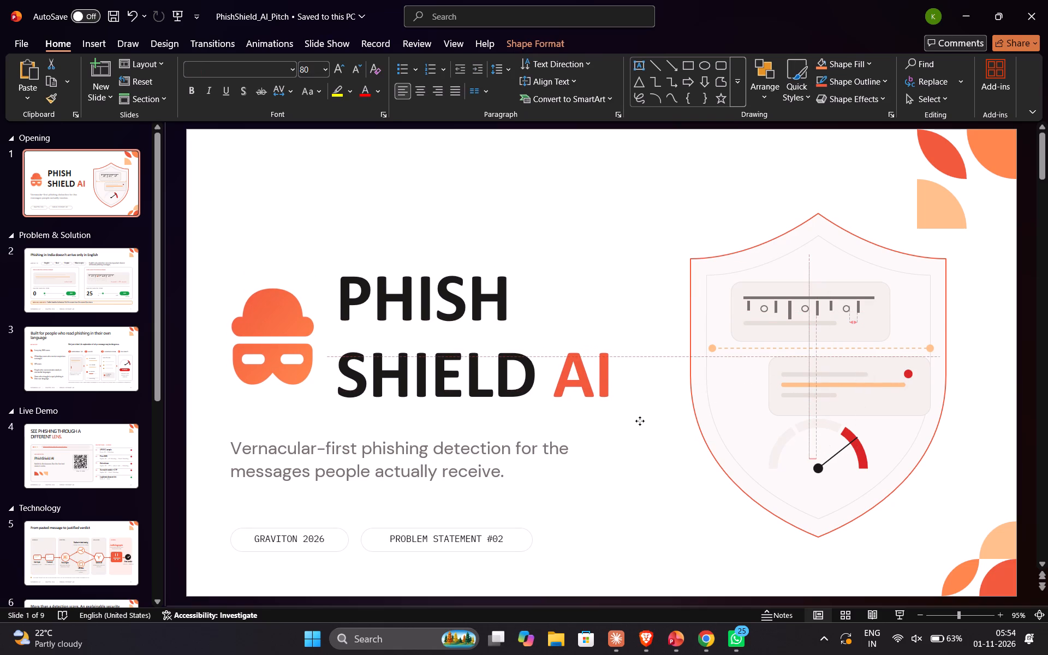
drag(640, 421, 640, 422)
drag(640, 422, 656, 426)
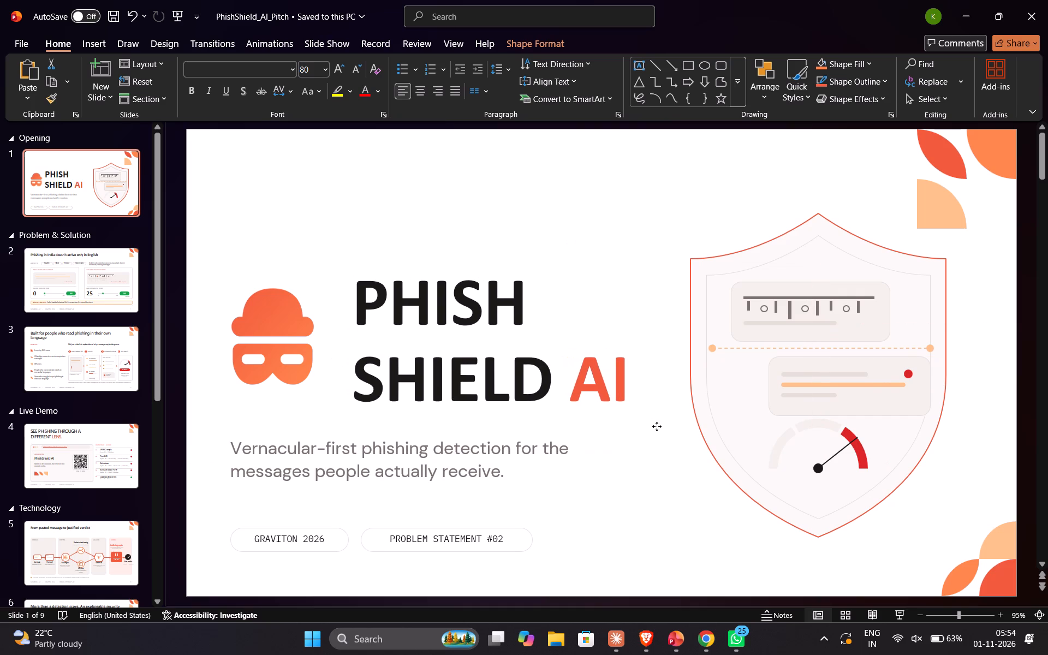
drag(656, 426, 654, 424)
click(660, 540)
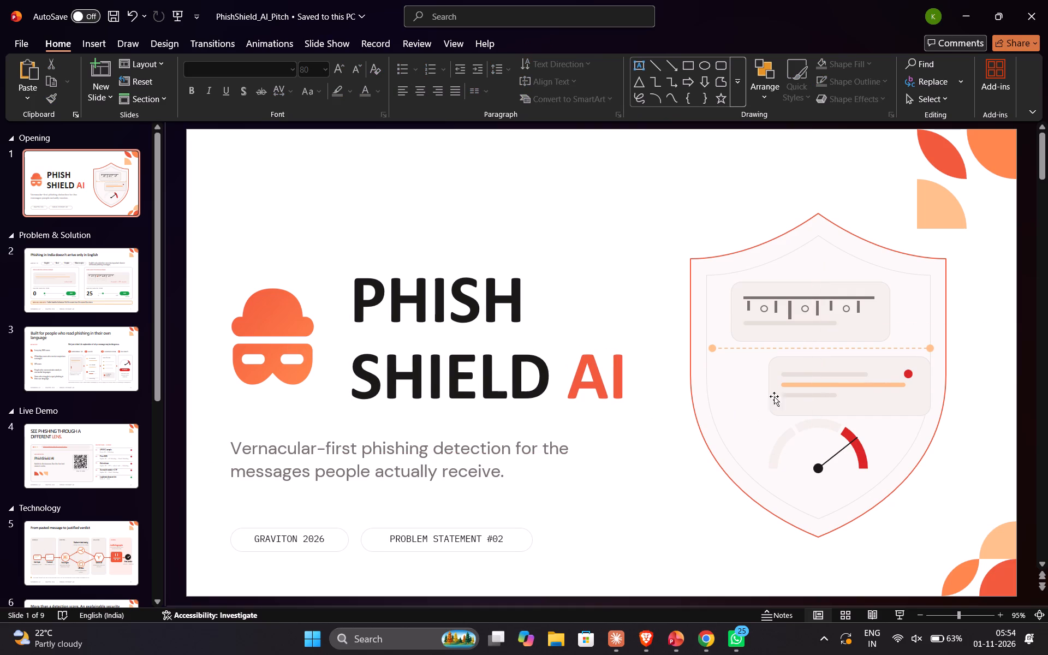
Delete the peach quarter-circle and the leaf shape from both decorated corners of the title slide, keeping one quarter-circle in each.
click(941, 188)
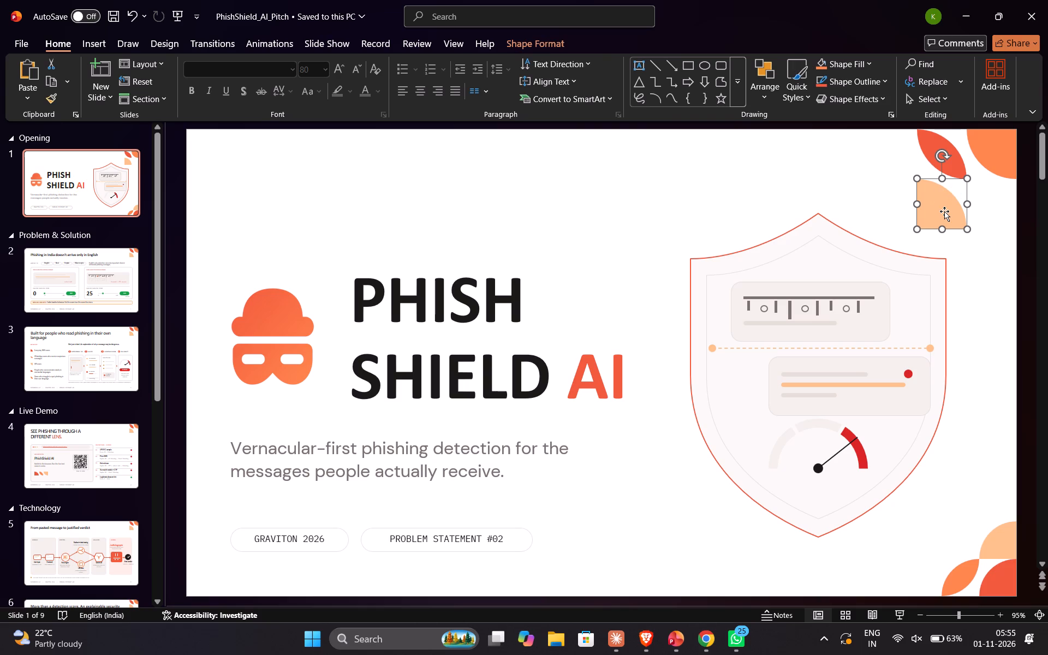
key(Delete)
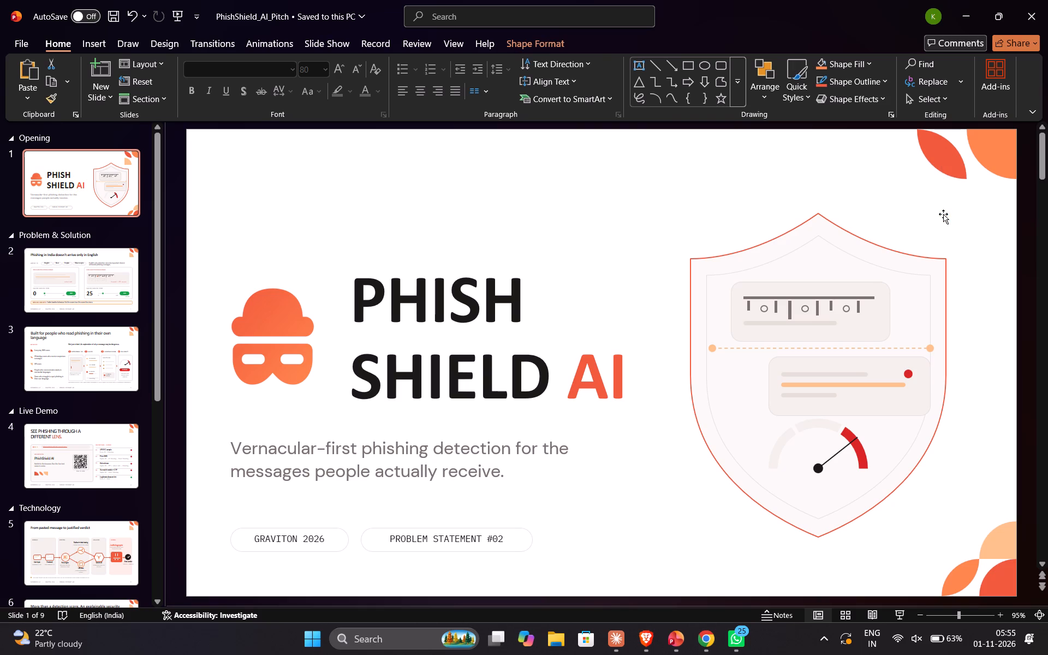
click(948, 152)
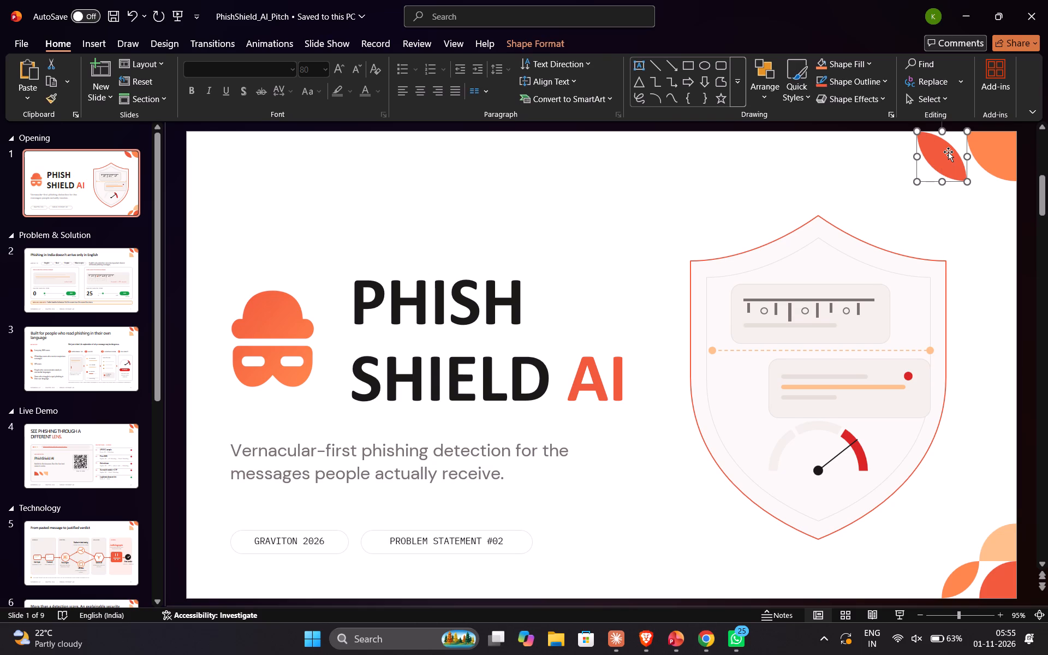
key(Delete)
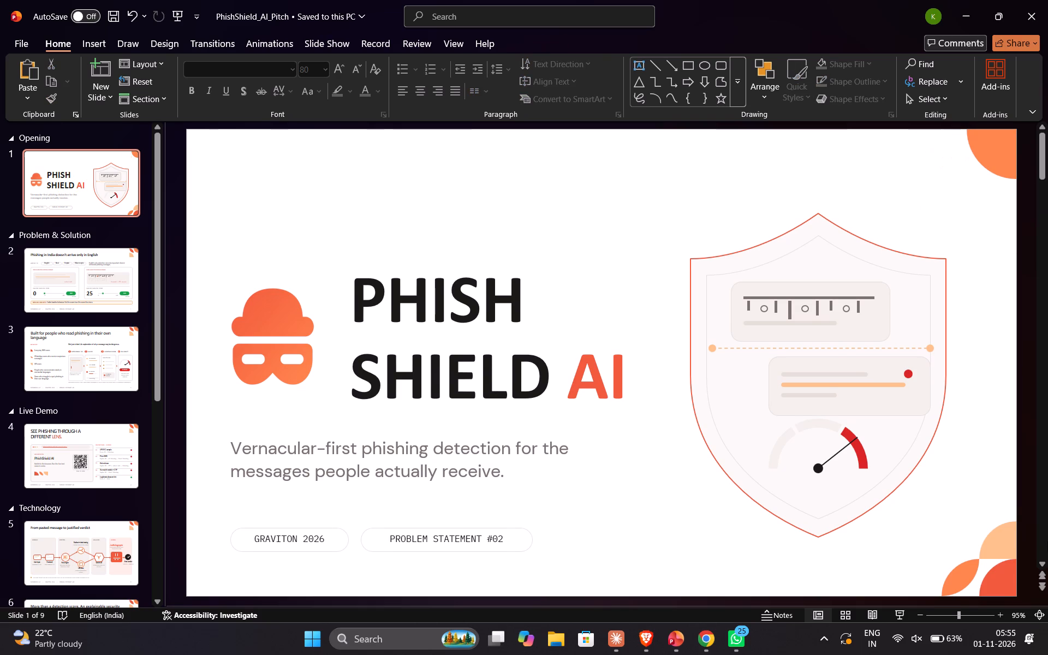
click(1002, 546)
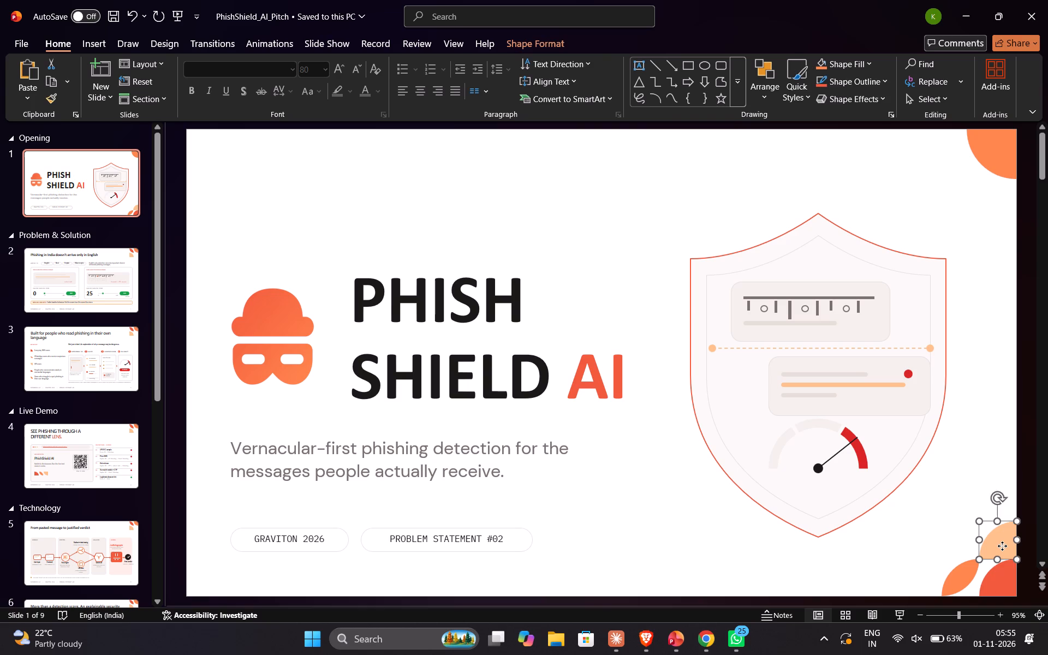
click(1002, 546)
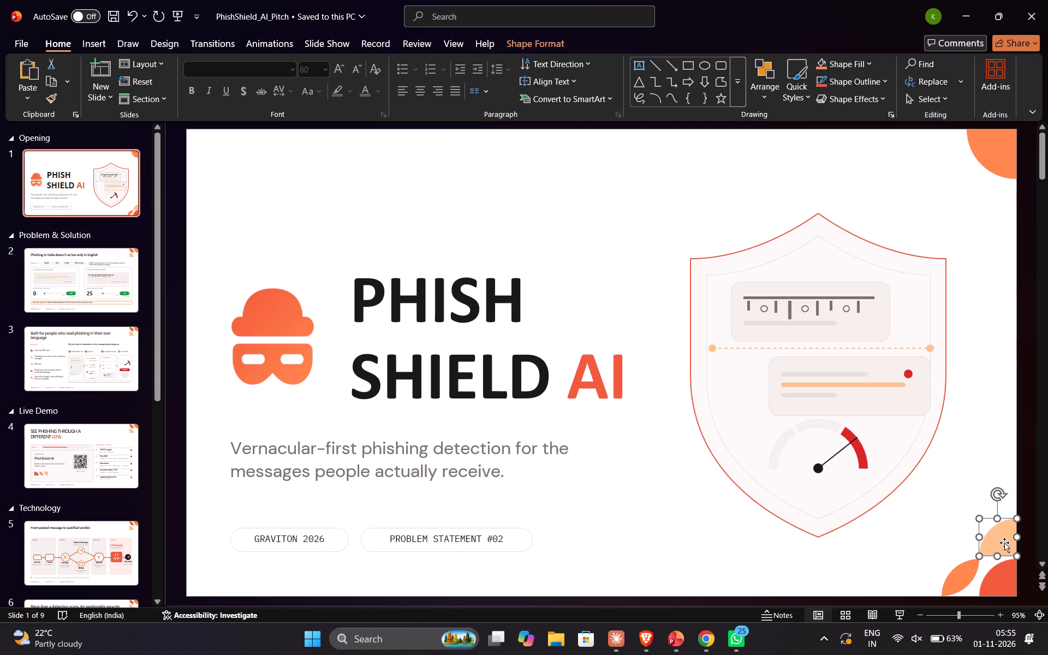
key(Delete)
click(958, 583)
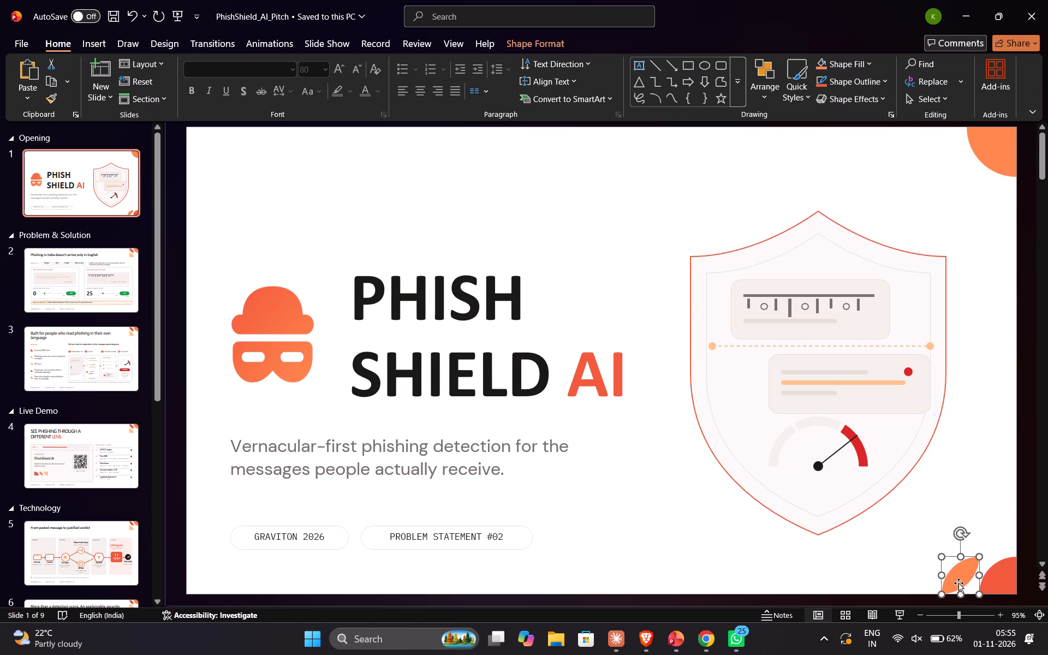
key(Delete)
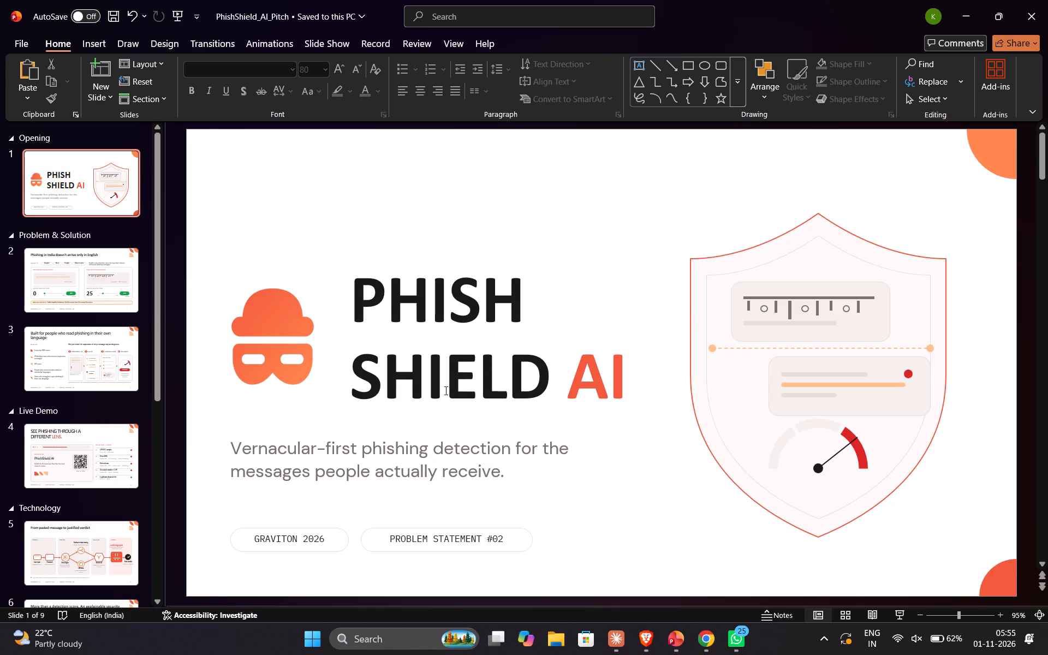
Move the PHISH SHIELD AI title up to leave more space above the tagline.
click(469, 354)
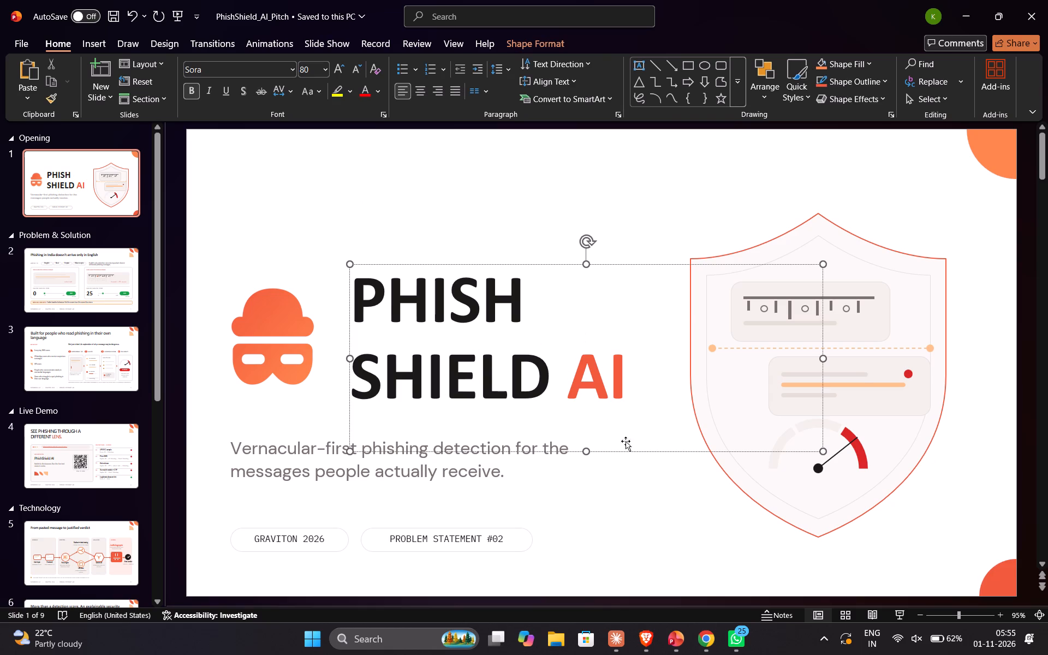
drag(637, 428, 637, 404)
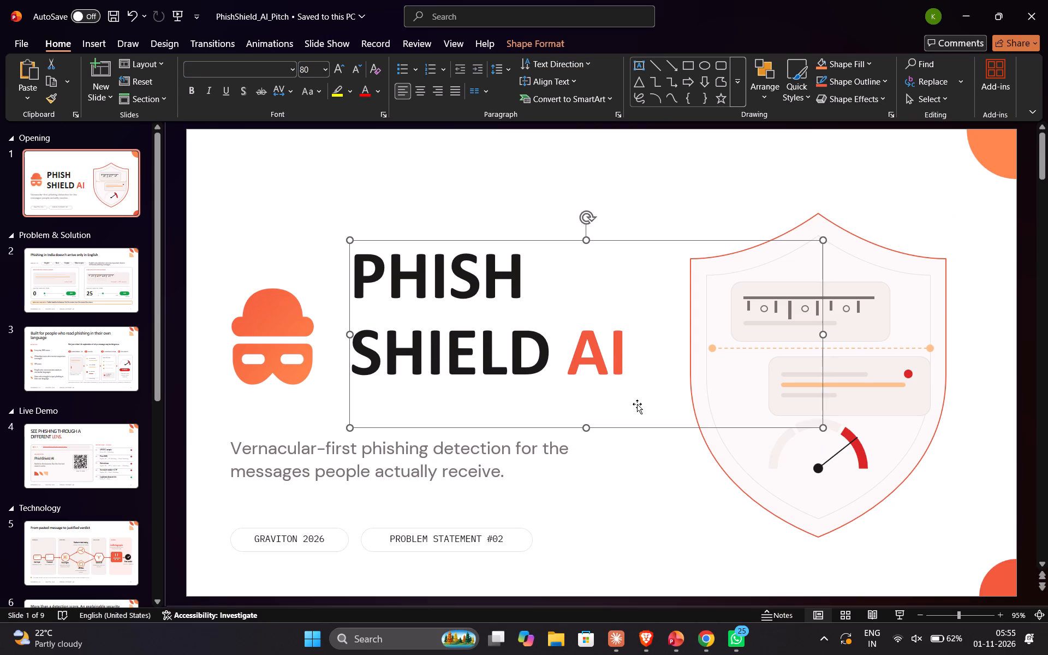
Raise the masked-hat logo to match the title, enlarge it slightly, and leave a small gap between it and the text.
click(296, 323)
drag(295, 315, 290, 299)
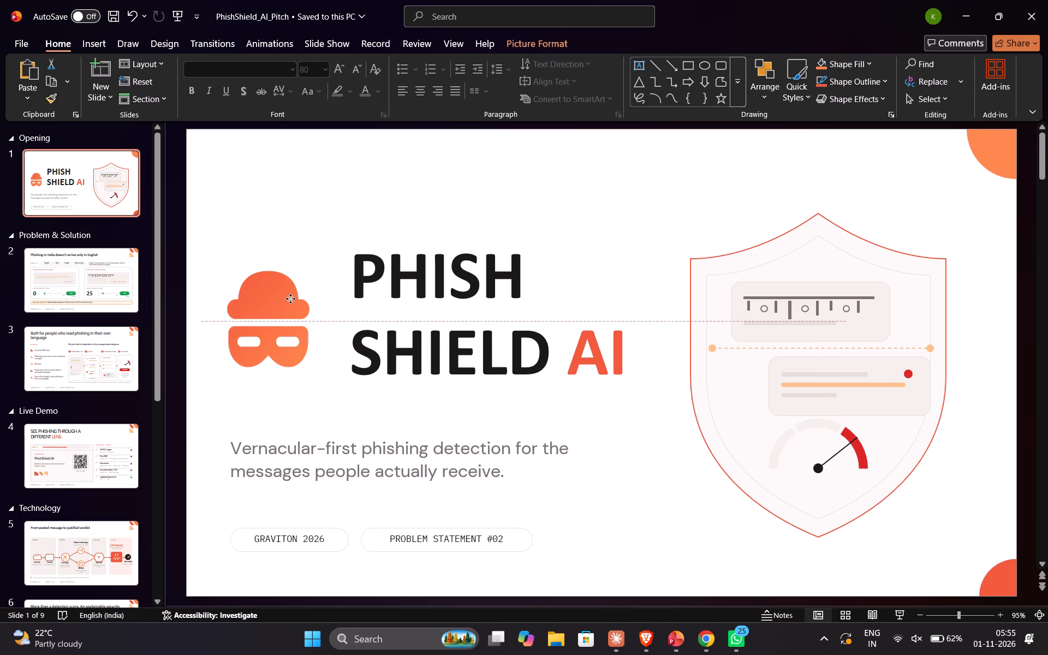
drag(290, 299, 290, 294)
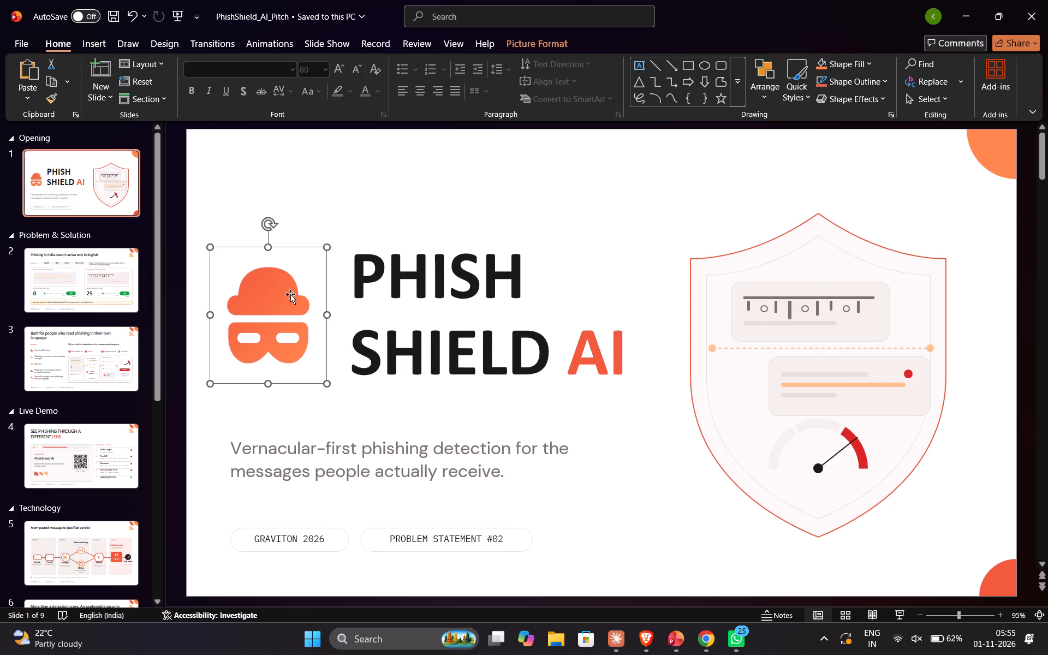
drag(327, 383, 335, 381)
drag(335, 322, 345, 321)
click(395, 409)
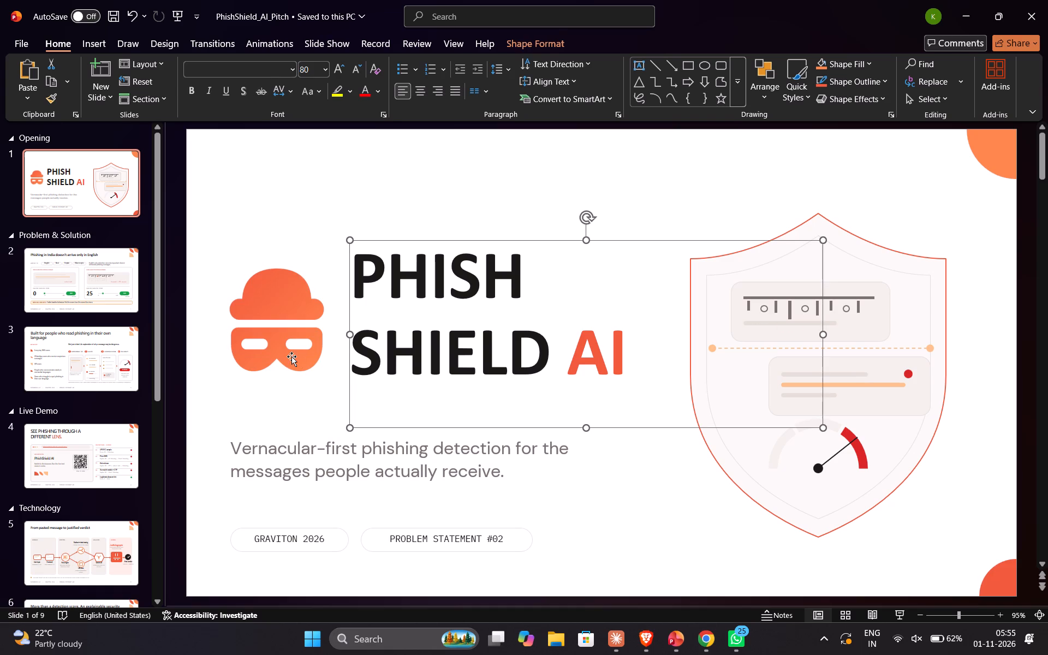
drag(291, 356, 283, 358)
click(576, 436)
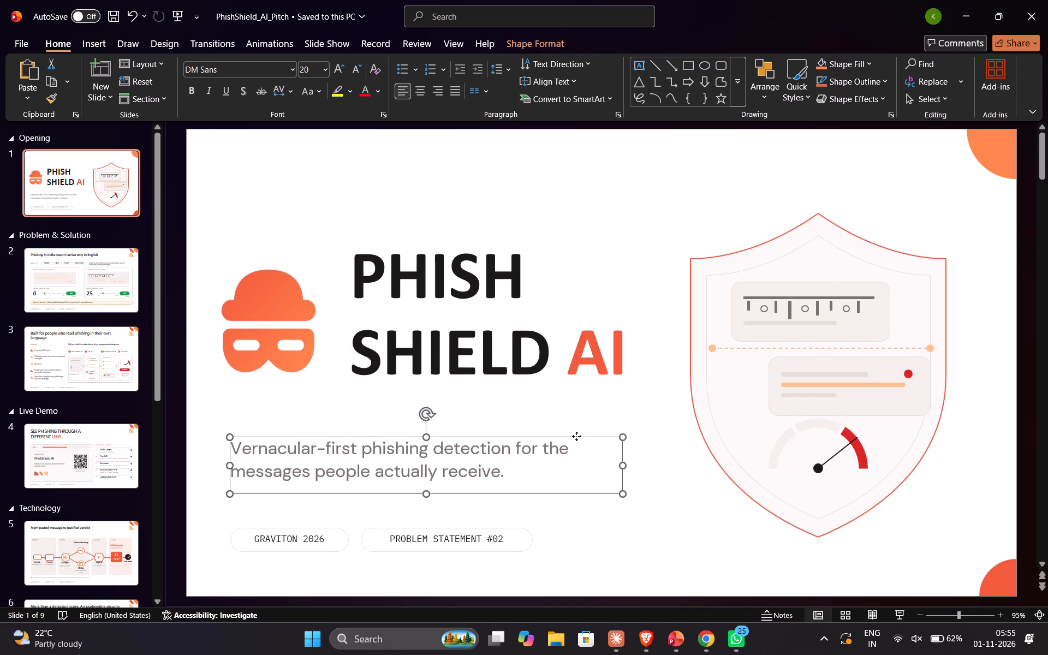
Shift the short grey bottom line in the shield's lower message card to the right, closer to the card's centre.
click(793, 409)
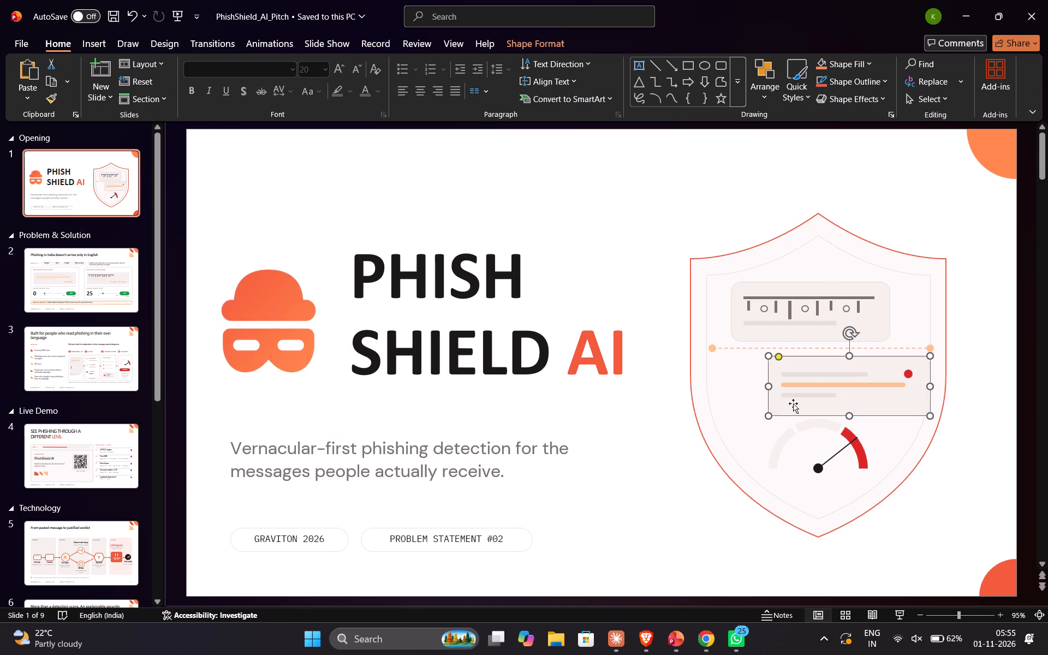
drag(830, 393, 807, 393)
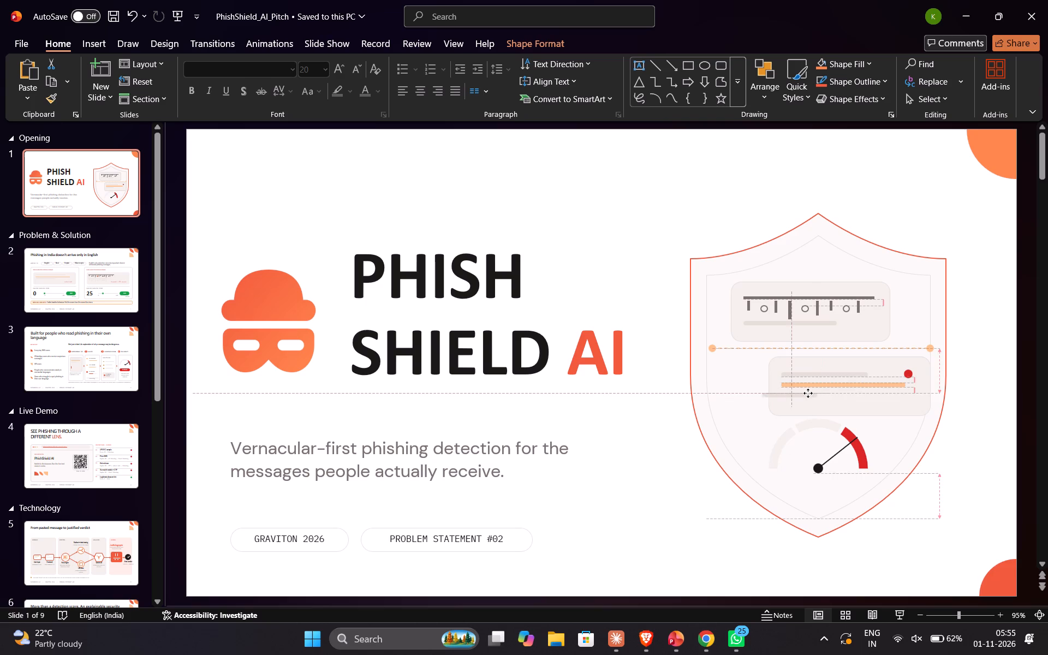
drag(807, 393, 854, 392)
click(927, 462)
Nudge the background of the shield's lower message card slightly left and up.
click(900, 400)
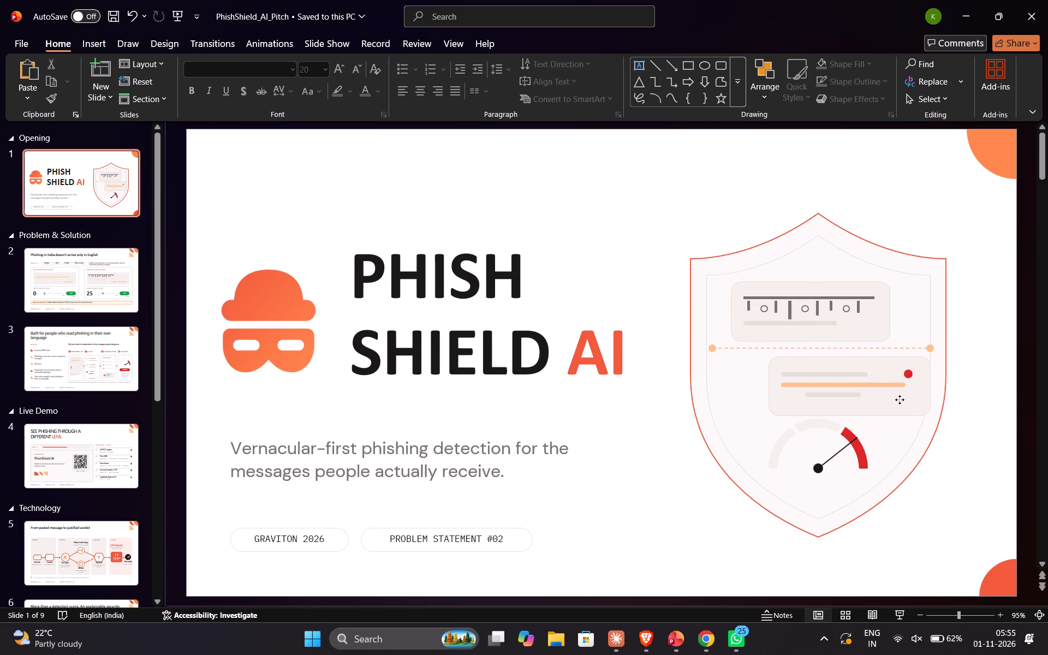
drag(900, 400, 876, 404)
drag(876, 404, 854, 406)
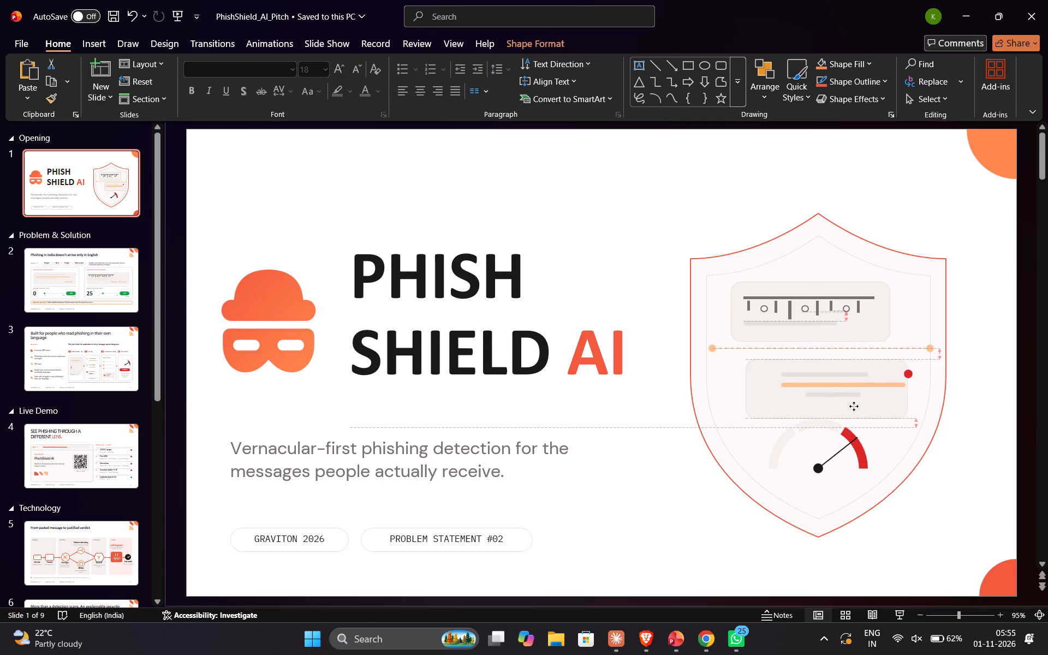
drag(854, 406, 873, 400)
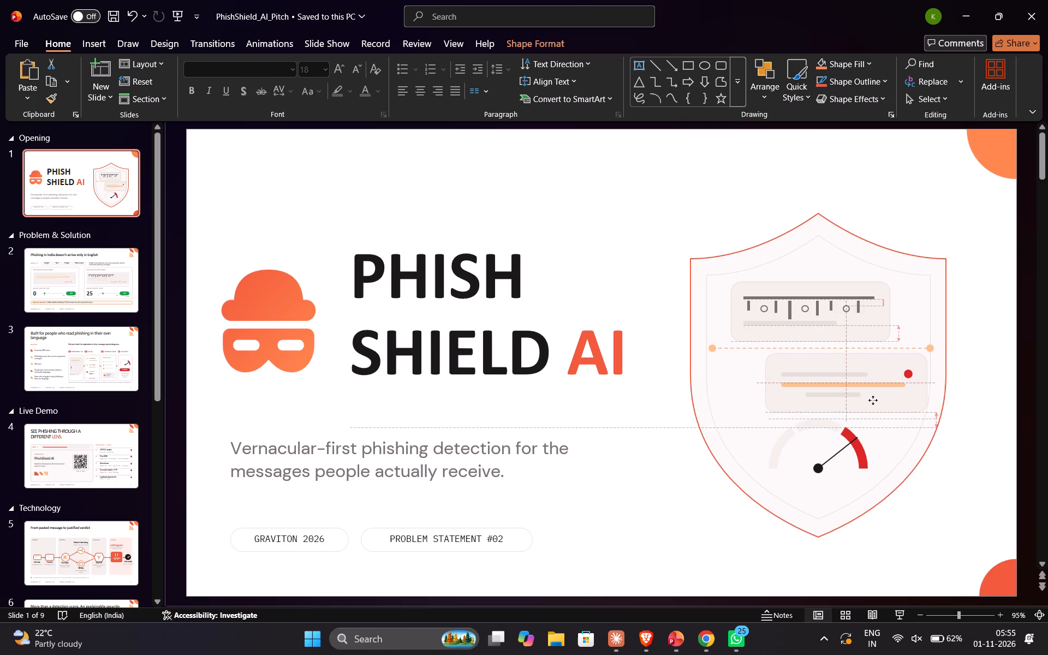
drag(873, 400, 870, 400)
click(932, 494)
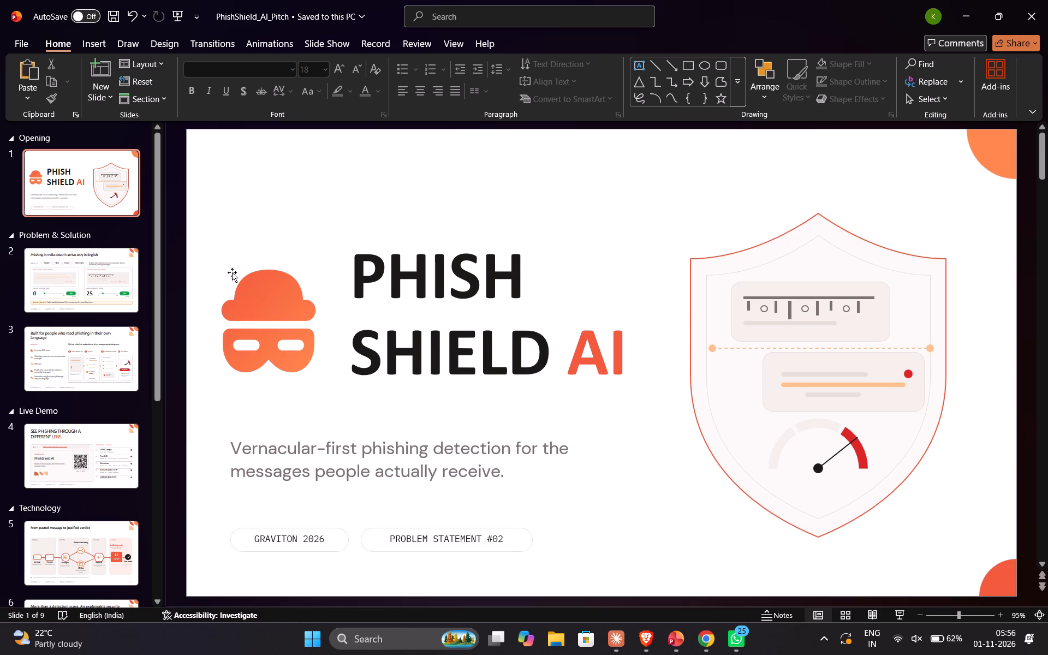
Look over slides 2 and 3, and go on to the closing slide with the team member placeholders.
click(83, 284)
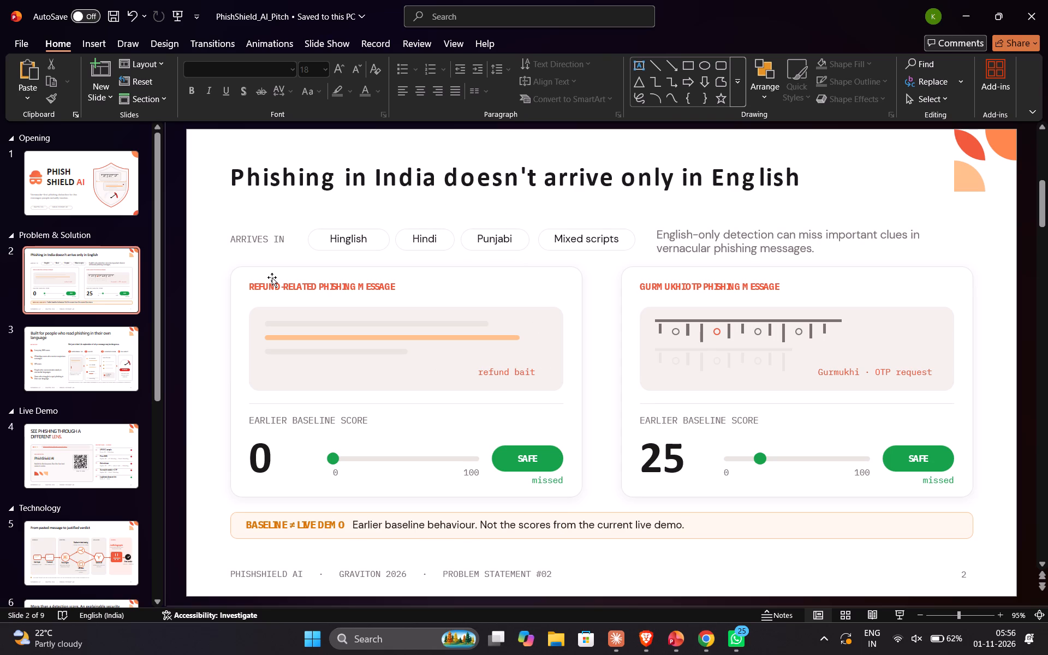
click(97, 368)
click(95, 422)
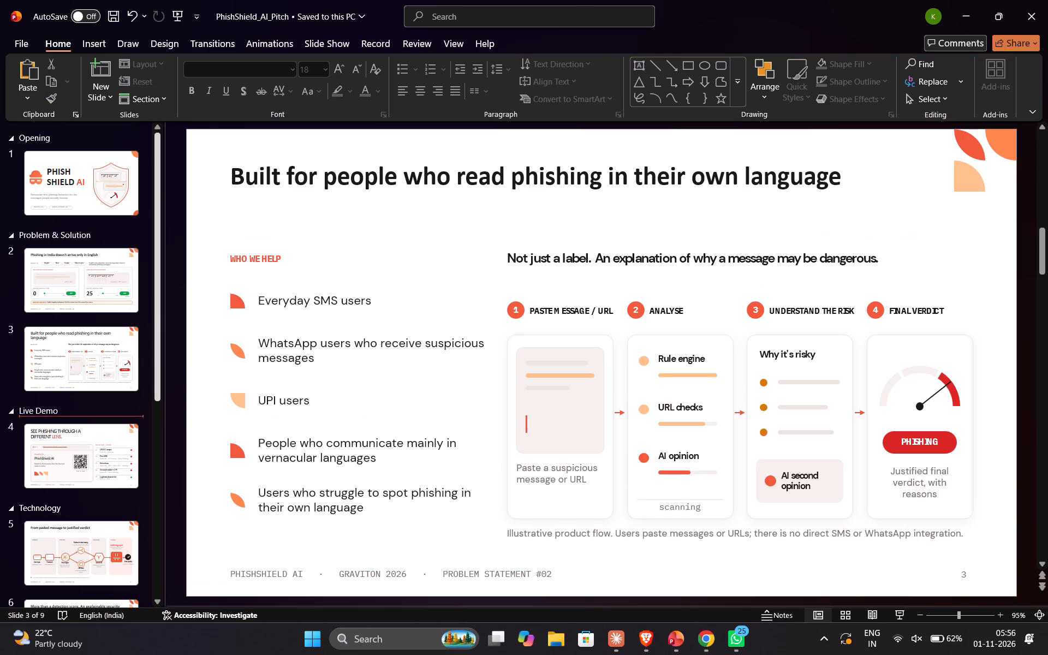
scroll(90, 545, down, 4)
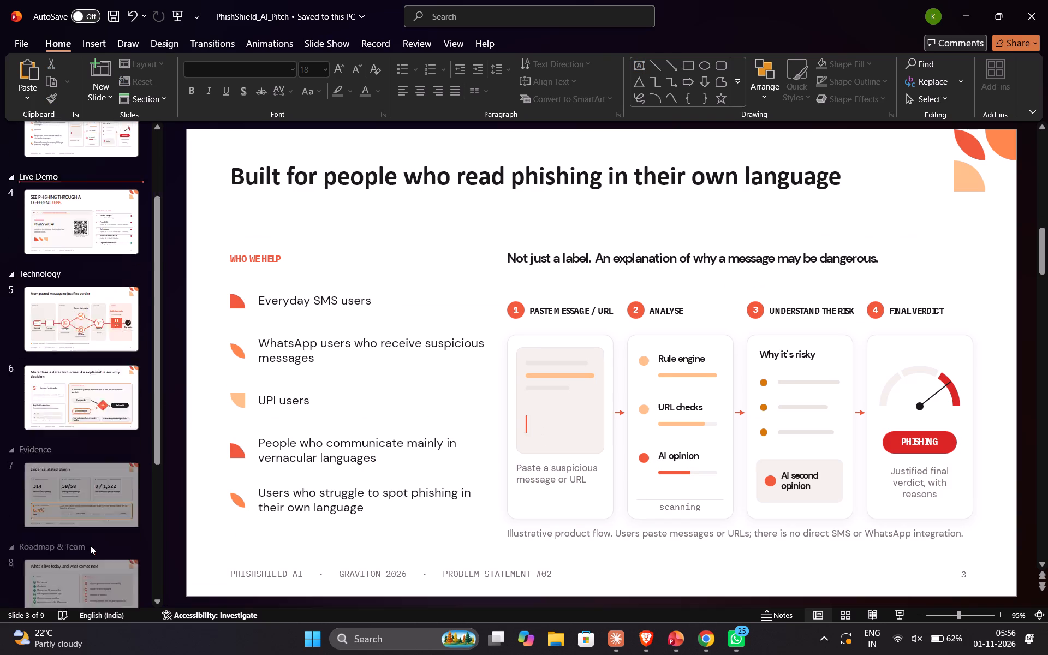
click(87, 483)
click(111, 547)
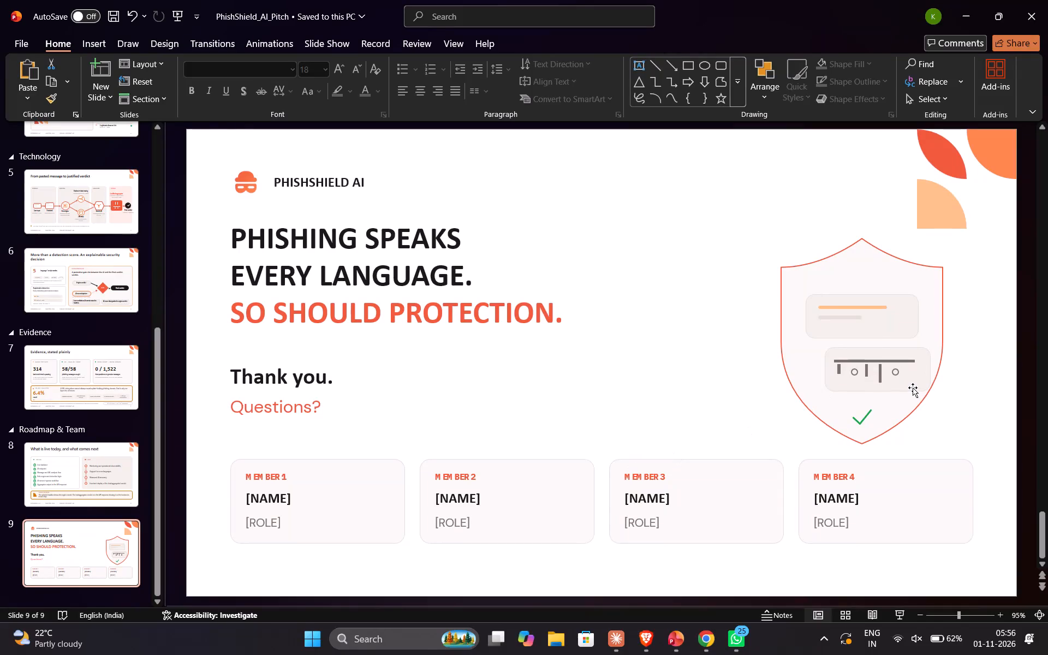
Shift the background of the closing slide shield's lower message card slightly left and up so it sits around its grey lines.
drag(913, 388, 904, 388)
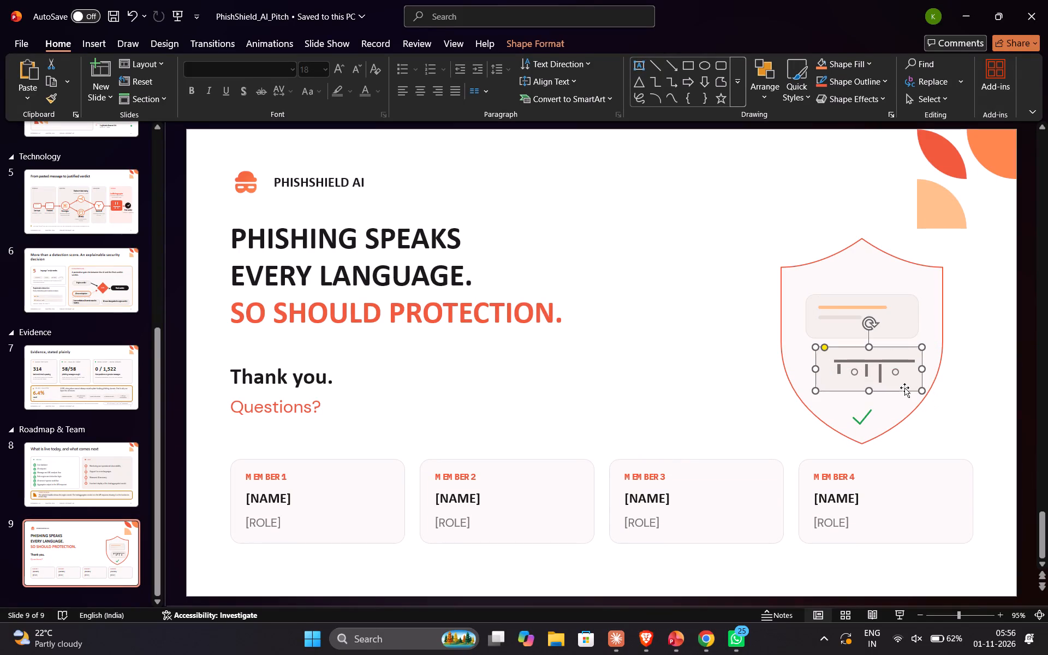
click(904, 388)
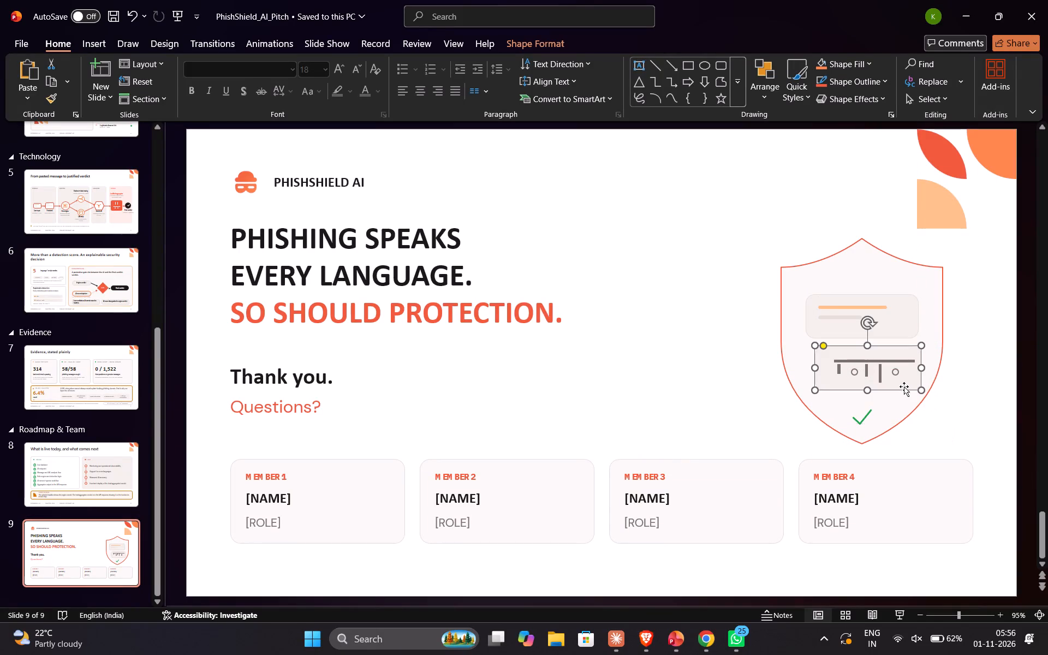
click(989, 414)
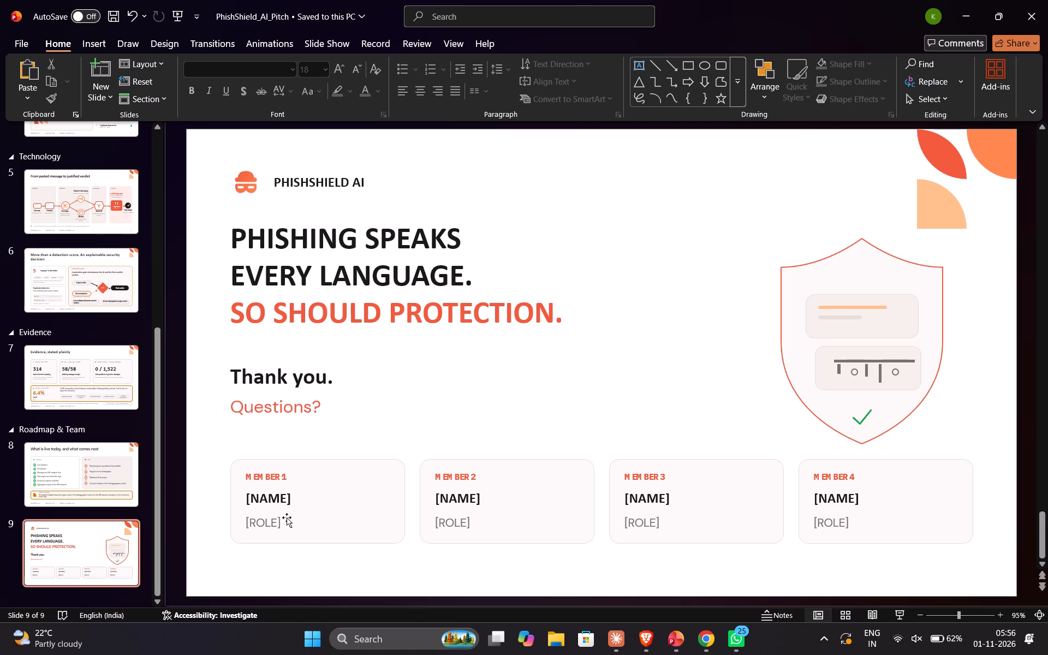
Delete the [NAME] and [ROLE] placeholders of members 2 and 3.
click(303, 493)
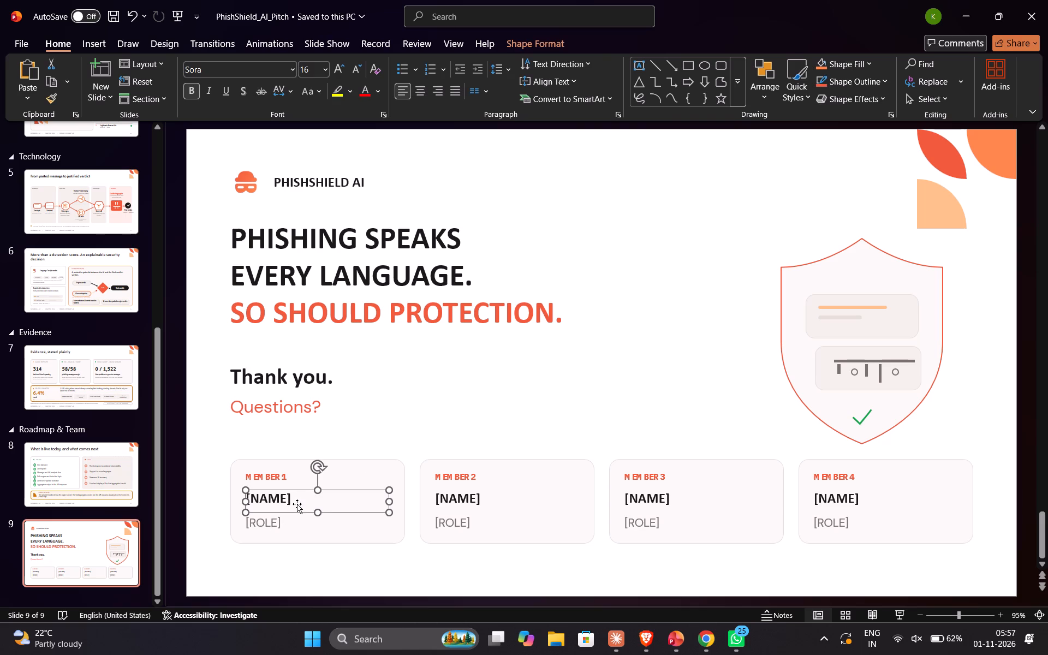
double_click(299, 502)
drag(203, 455, 859, 544)
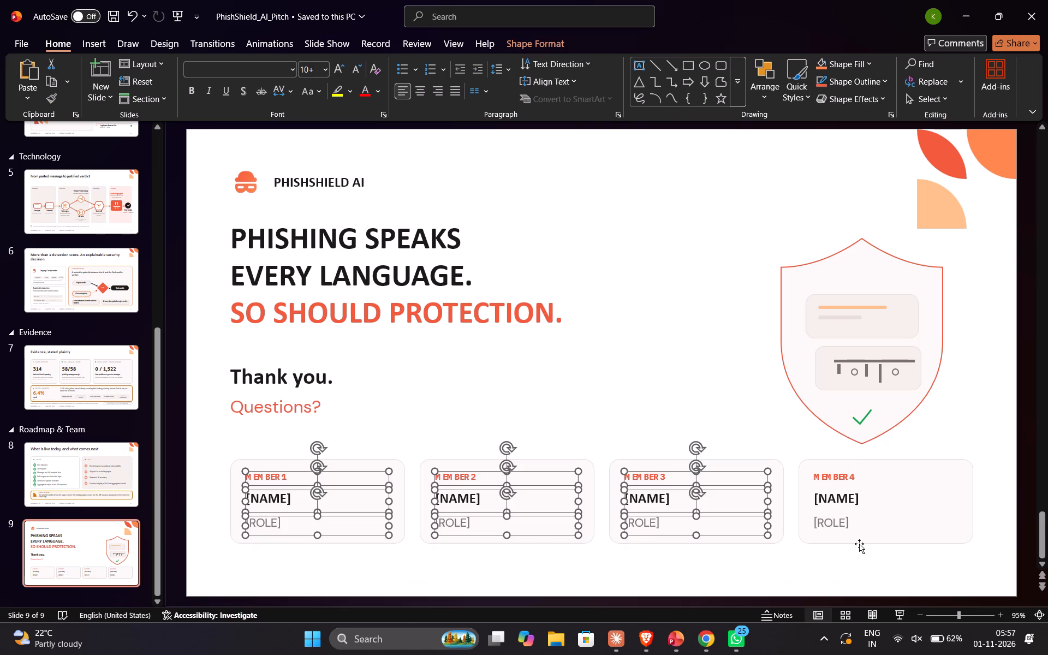
drag(913, 552, 358, 473)
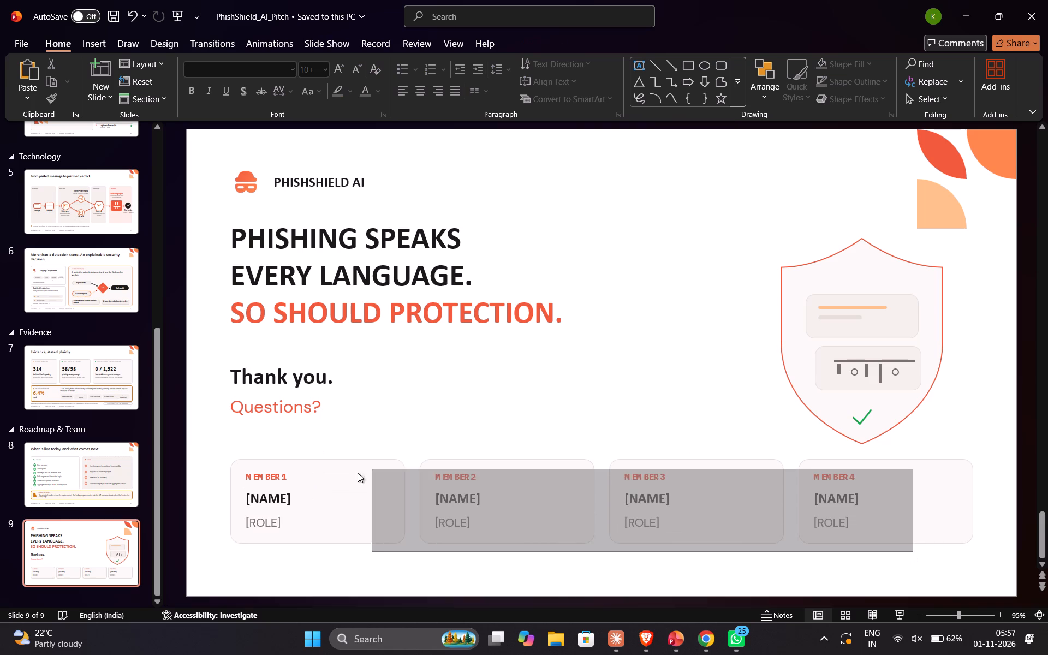
drag(358, 473, 296, 475)
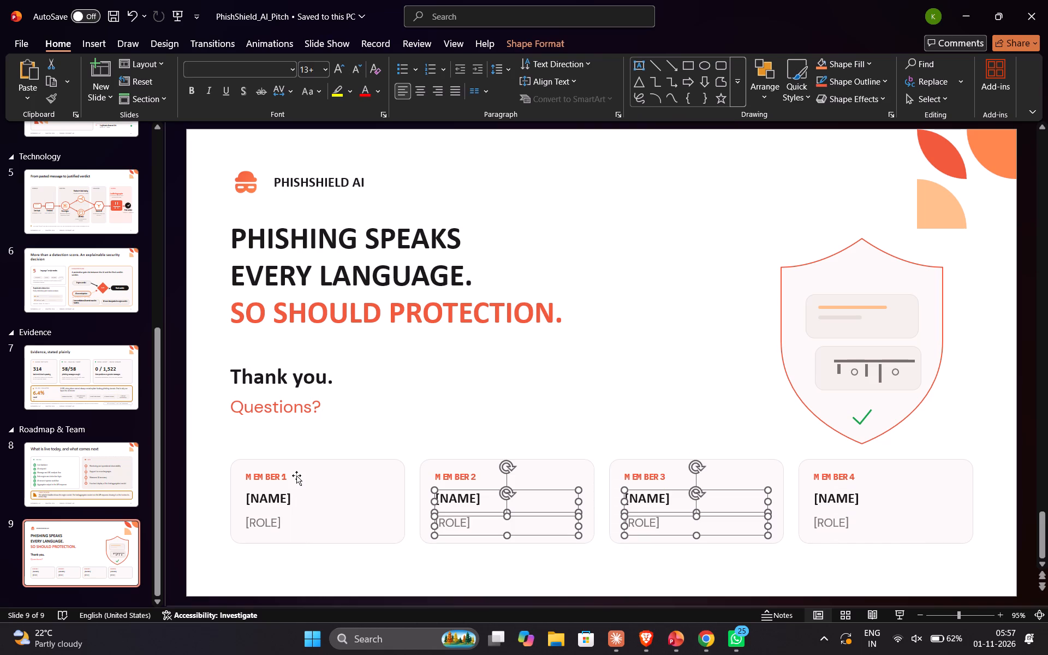
key(Delete)
Delete the four member card backgrounds, along with member 4's [NAME] placeholder.
drag(209, 456, 327, 498)
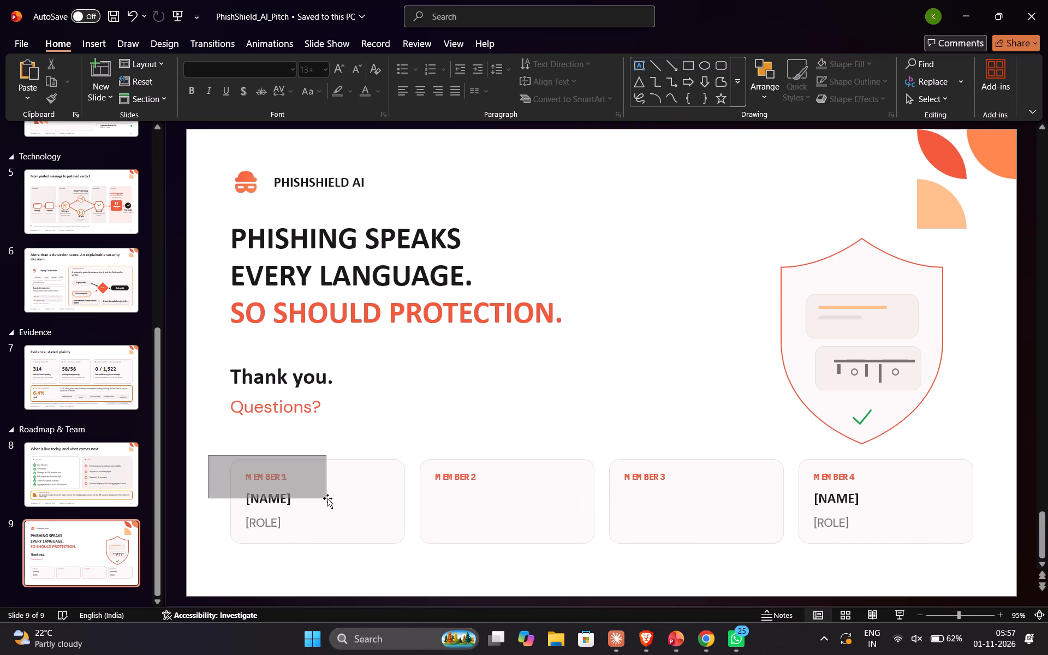
click(246, 480)
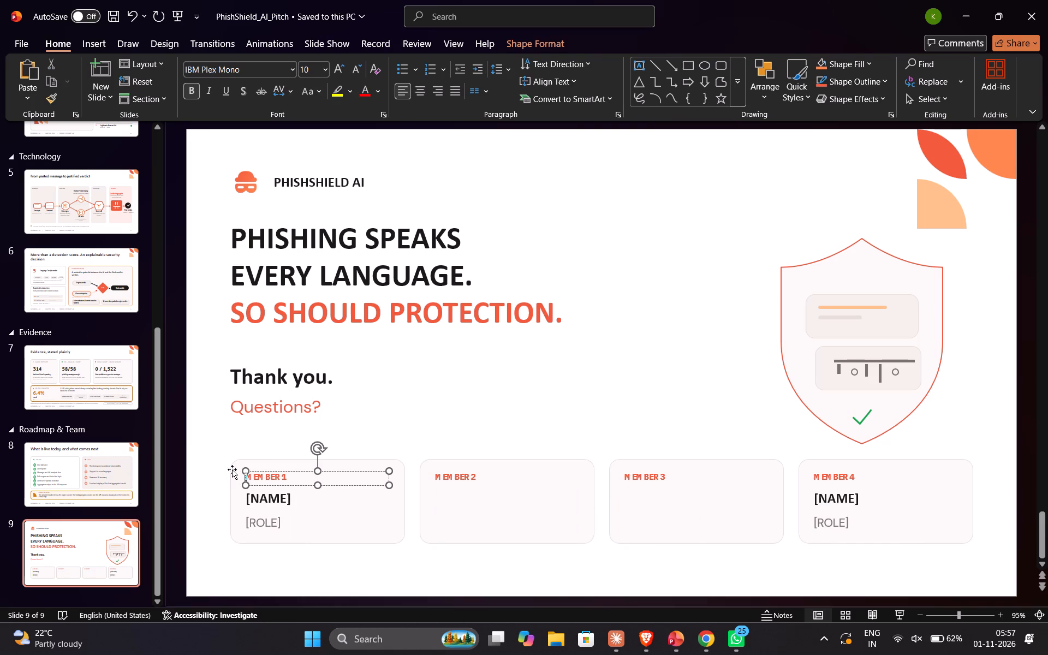
click(232, 469)
key(Delete)
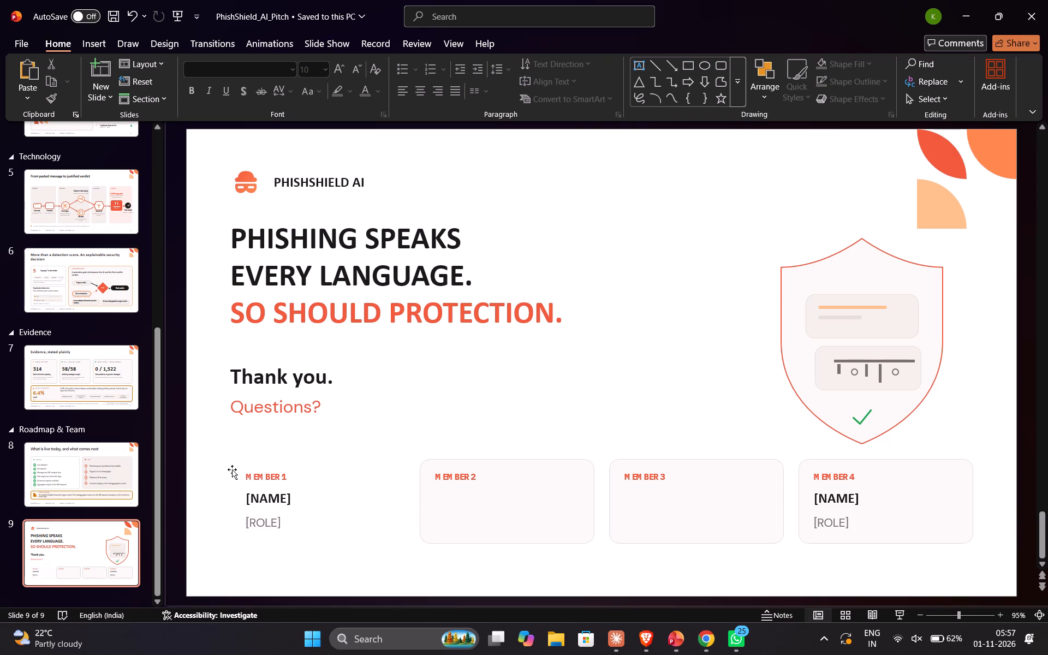
click(563, 497)
key(Delete)
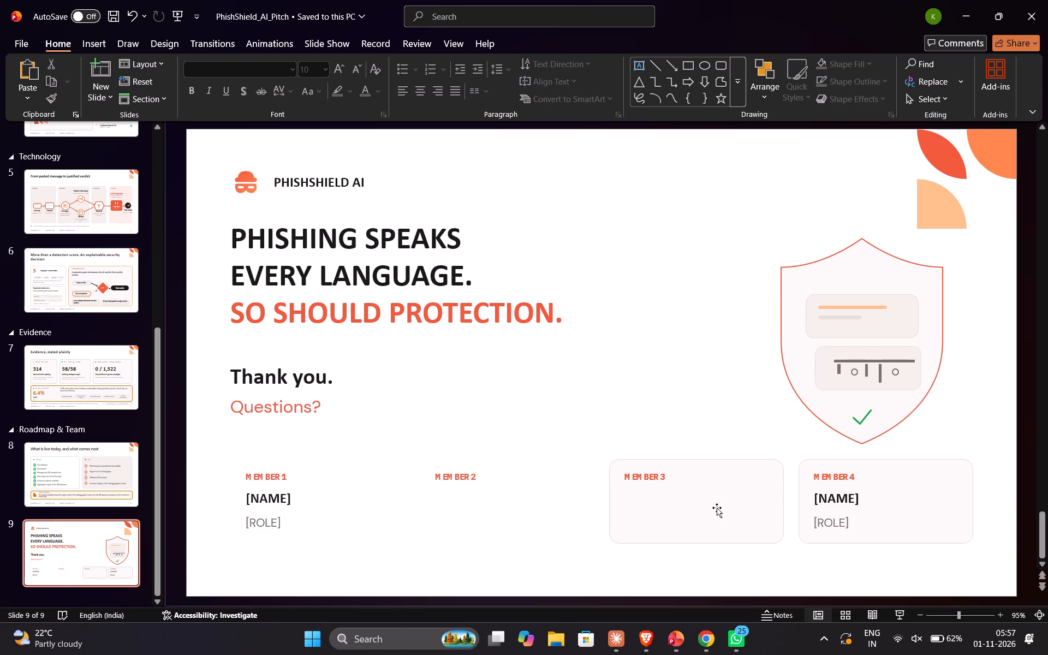
click(730, 510)
key(Delete)
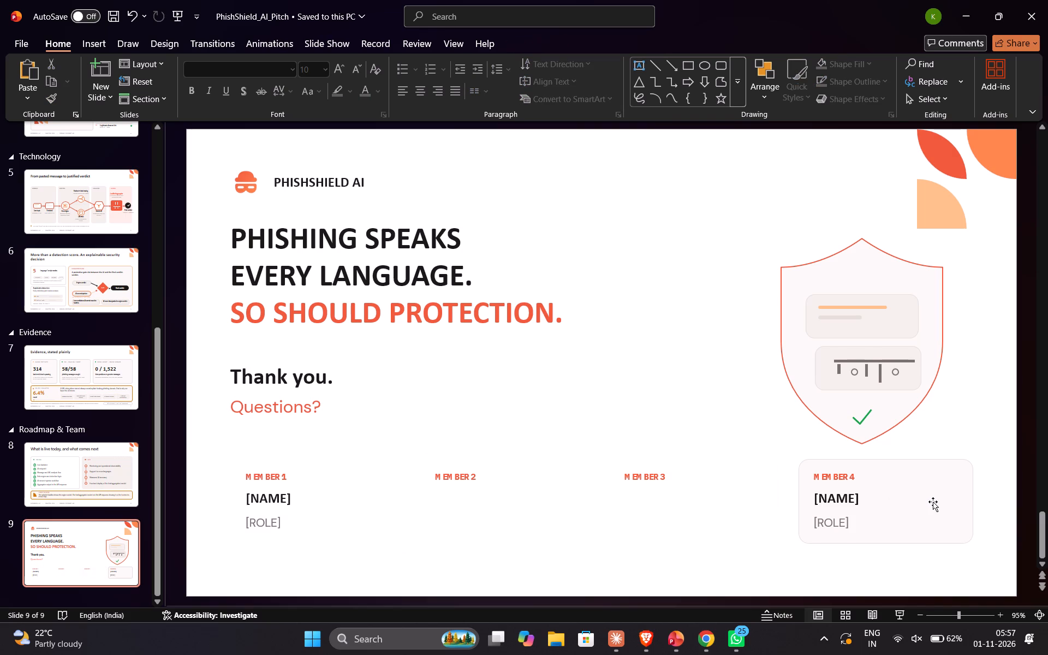
click(933, 502)
key(Delete)
key(Delete)
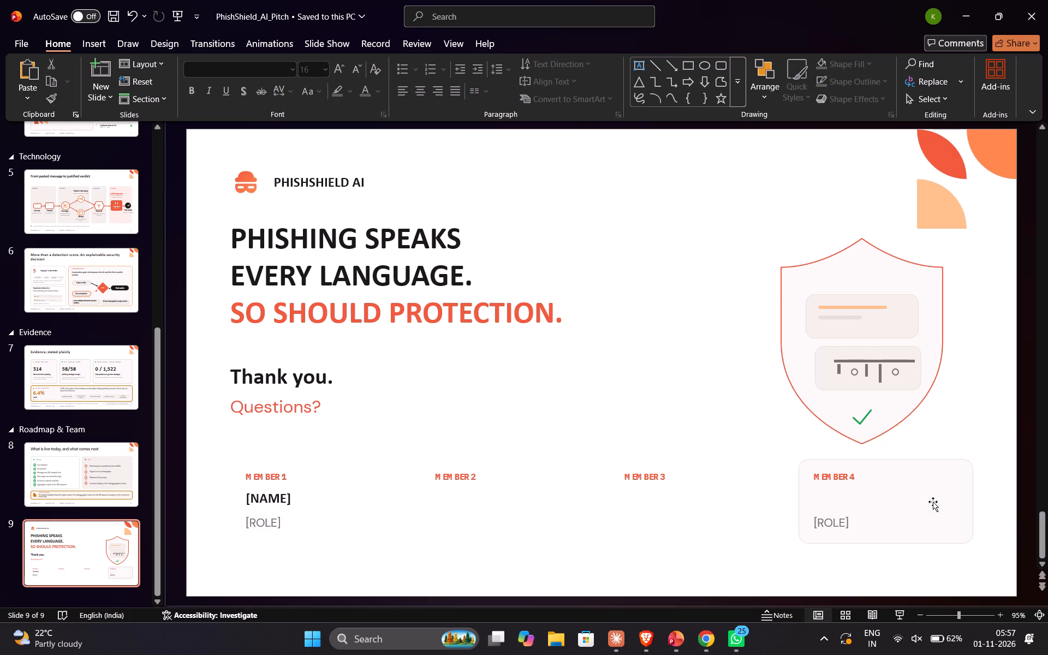
click(933, 502)
key(BackSpace)
Delete the labels of members 1 to 3 together with member 1's [NAME] and [ROLE] placeholders.
drag(246, 444, 795, 522)
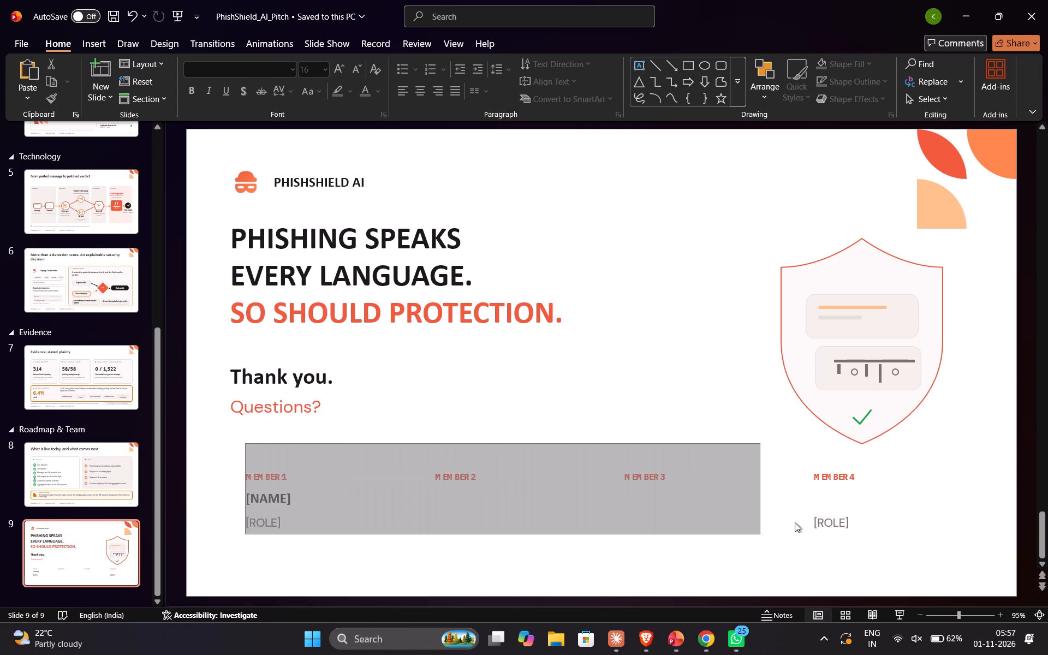
drag(795, 522, 859, 544)
key(Delete)
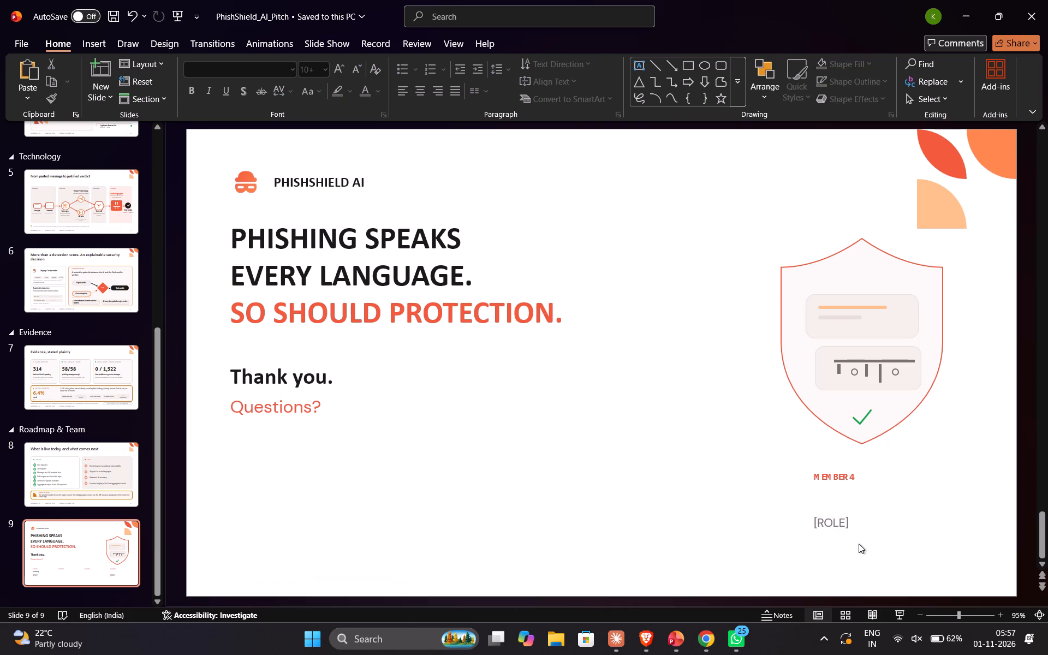
Delete member 4's remaining [ROLE] placeholder and label, clearing the team area from the closing slide.
drag(798, 471, 864, 545)
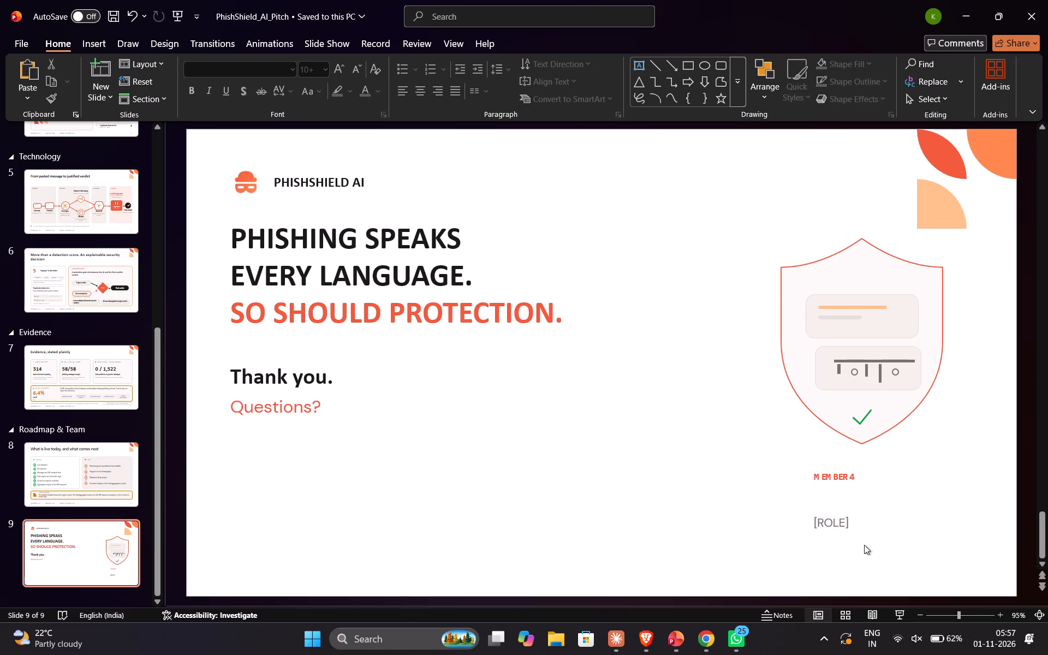
key(Delete)
click(864, 545)
drag(789, 457, 861, 551)
key(Delete)
drag(799, 457, 866, 546)
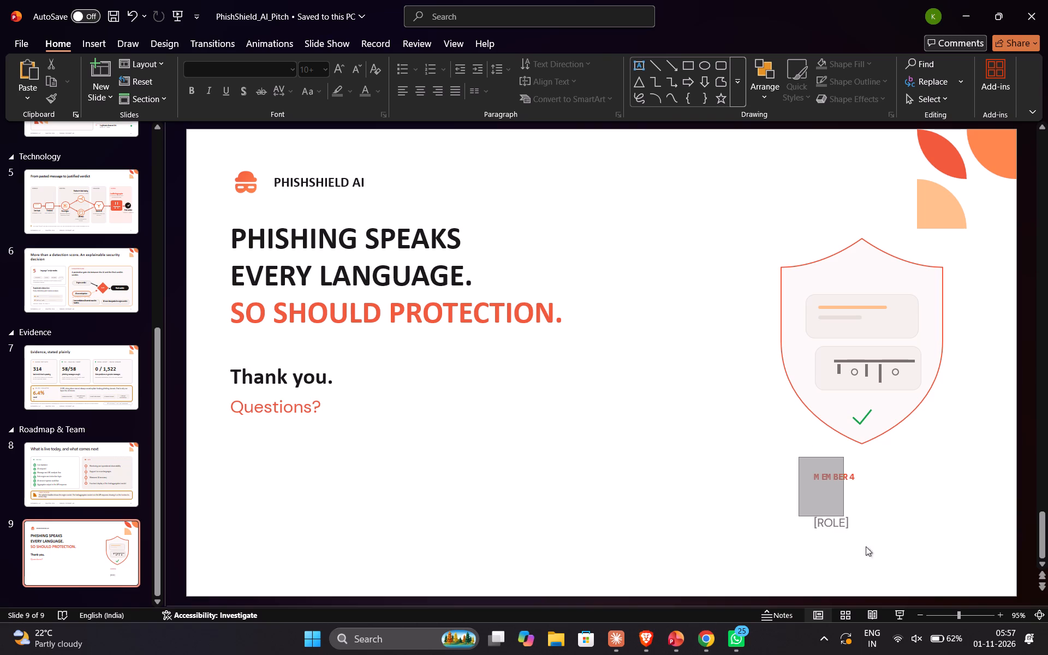
drag(866, 546, 885, 572)
click(885, 572)
drag(885, 572, 849, 529)
click(849, 529)
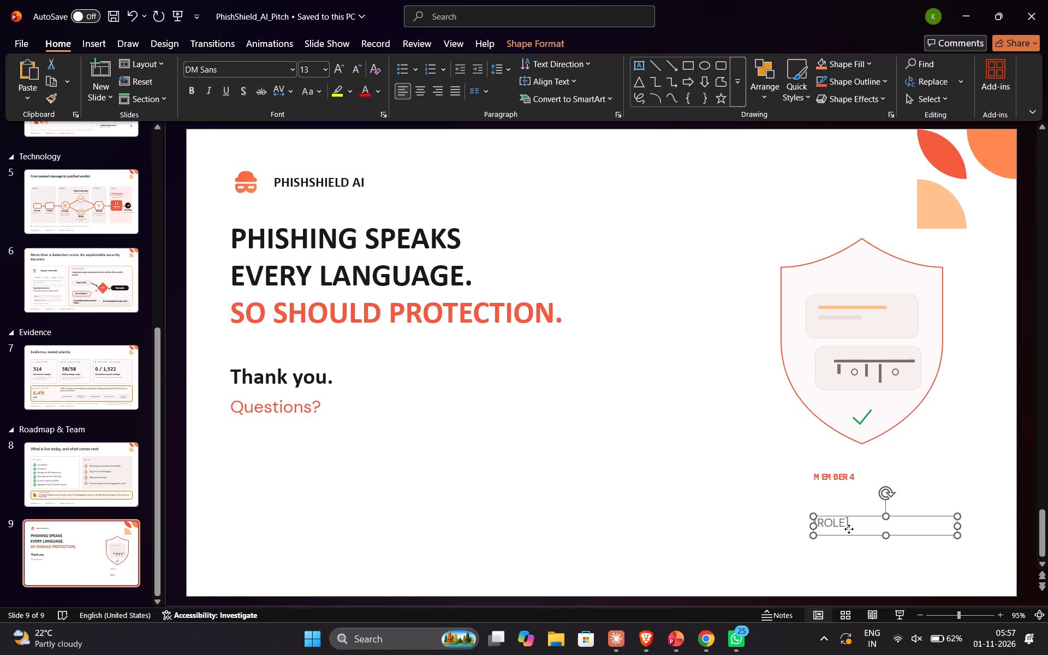
key(Delete)
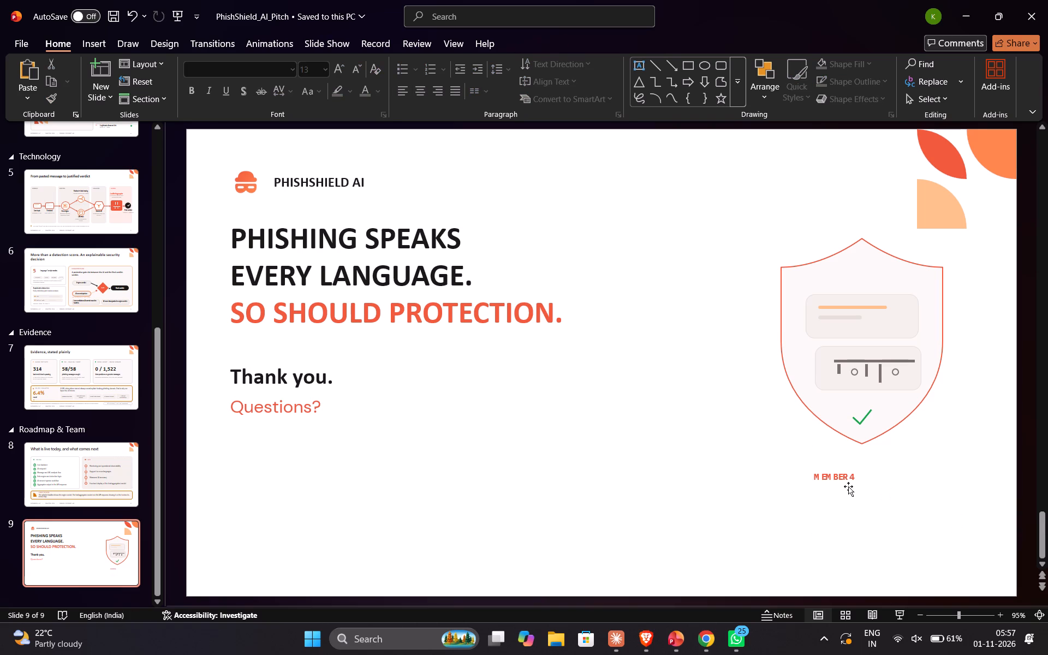
click(848, 485)
key(Delete)
Lower "Questions?" and "Thank you." into the cleared team area, keeping them left-aligned with a small gap between them.
drag(234, 225, 527, 336)
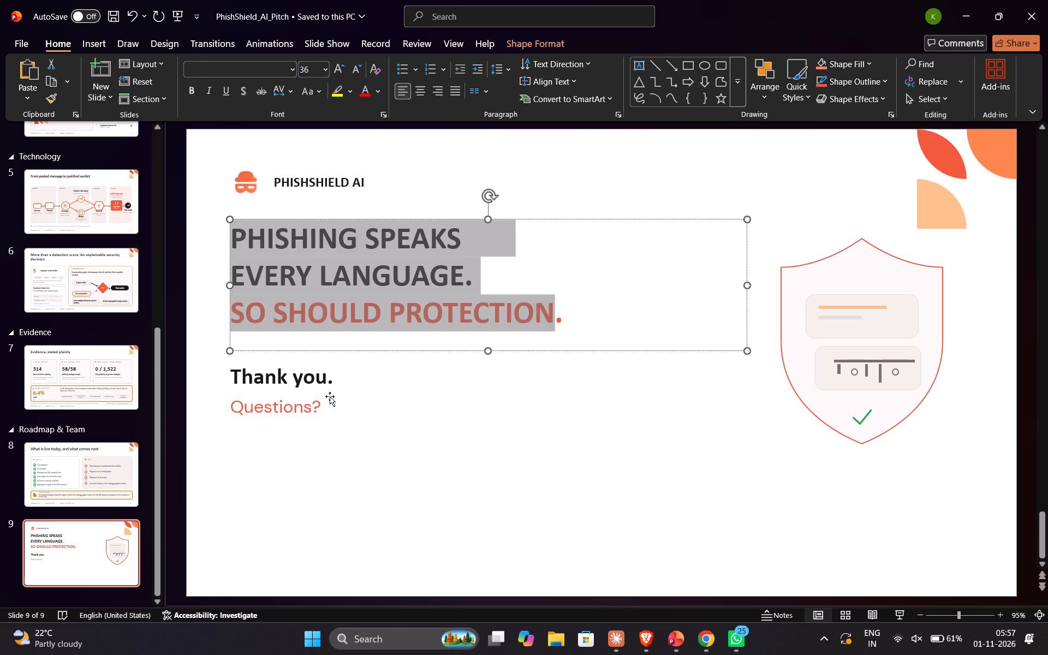
drag(215, 368, 343, 424)
double_click(343, 424)
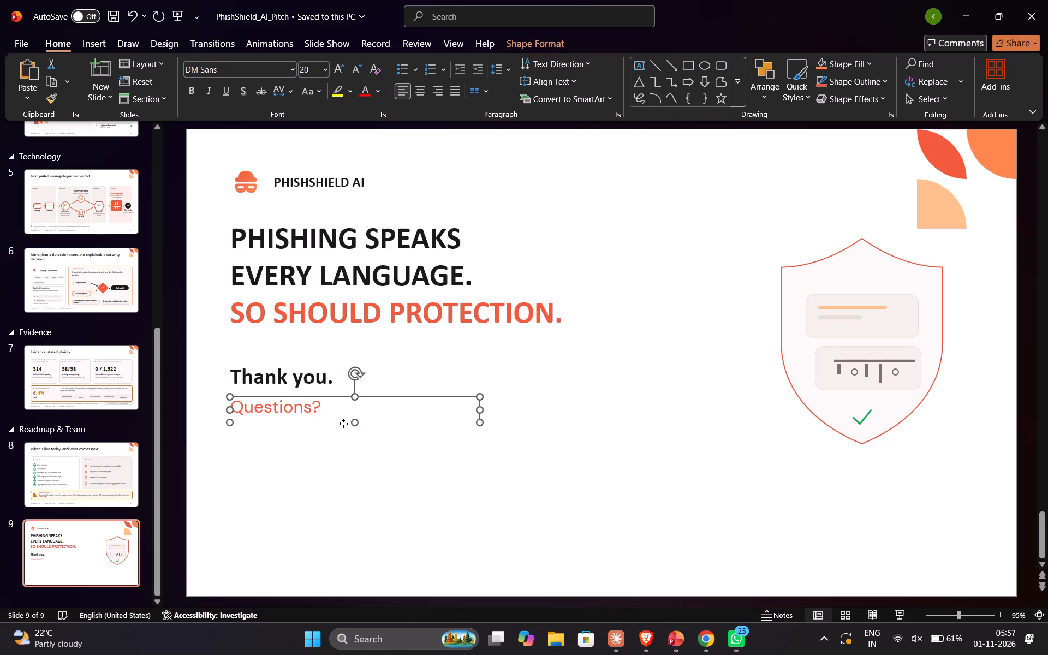
drag(352, 411, 354, 468)
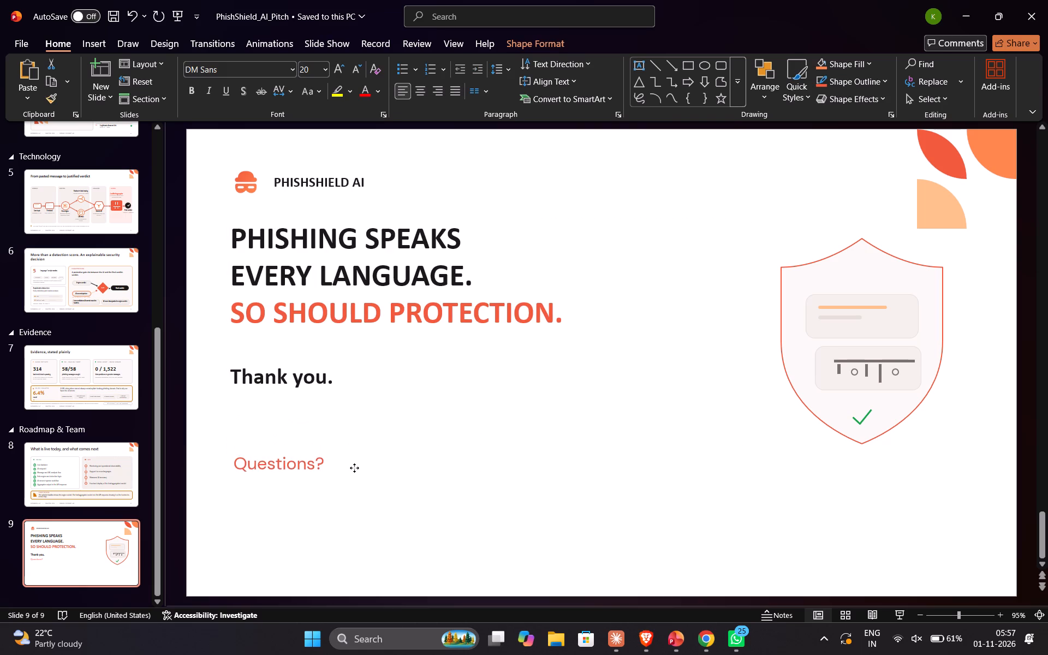
drag(354, 468, 350, 493)
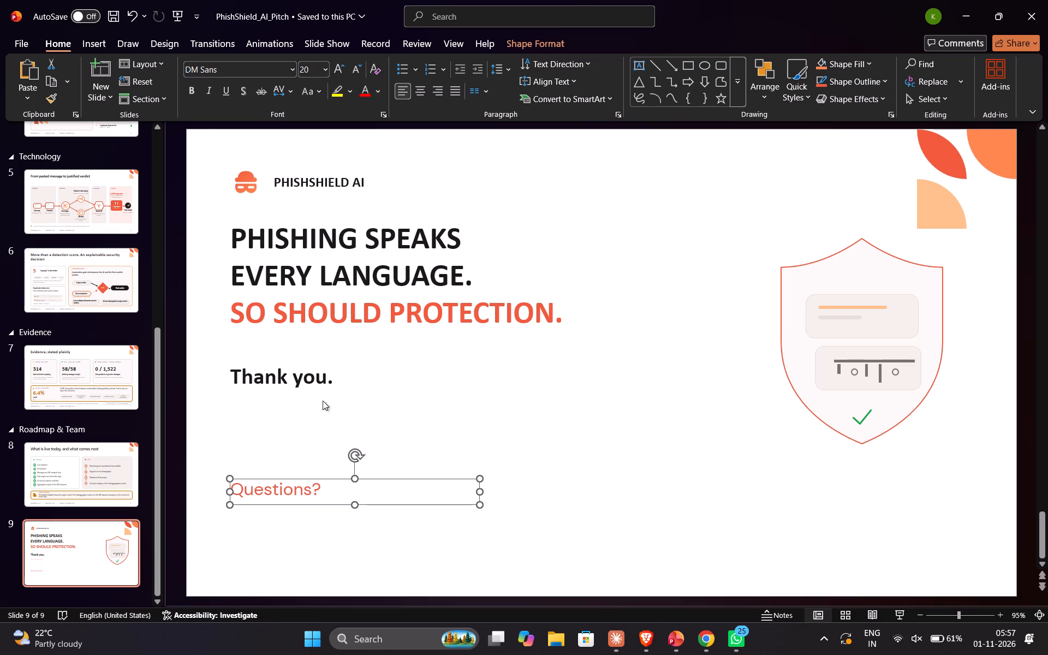
click(315, 382)
drag(377, 386, 377, 451)
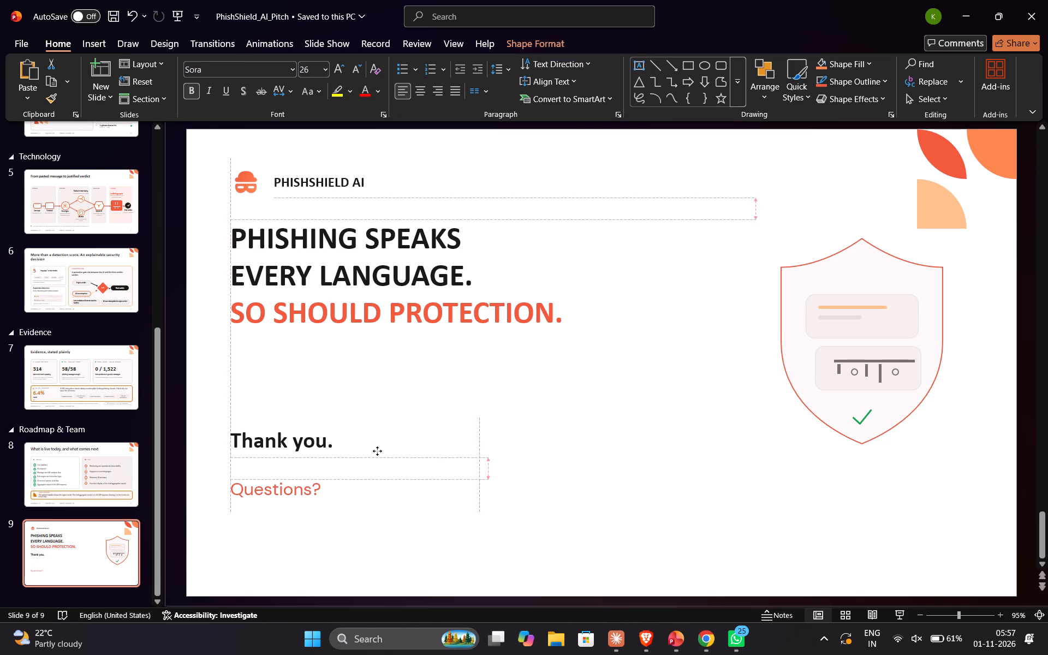
drag(377, 451, 376, 455)
click(379, 515)
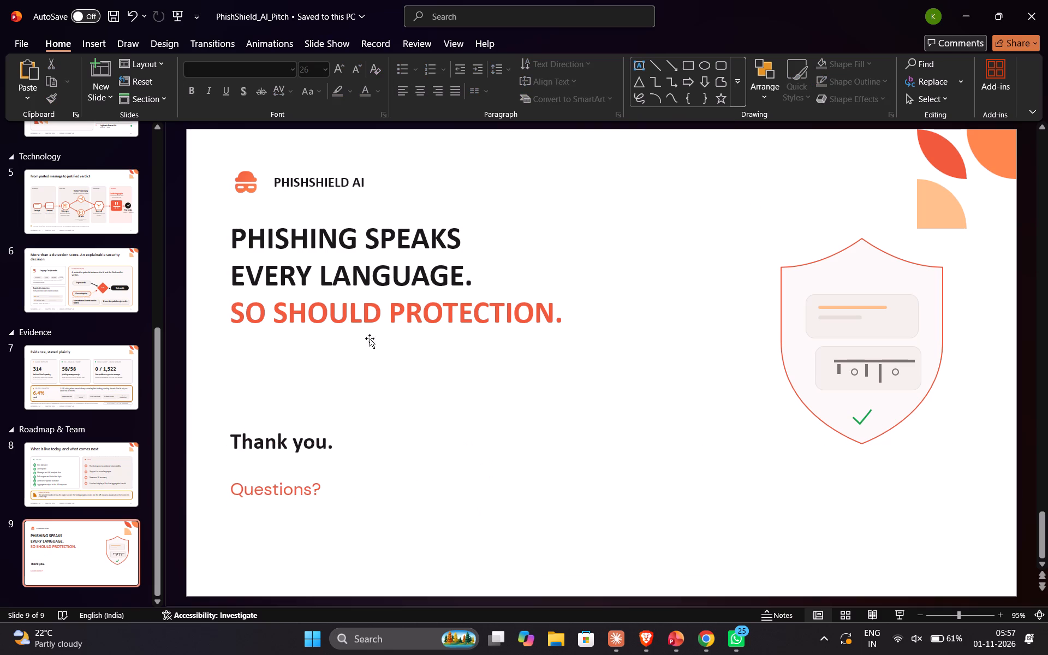
Move the three-line "PHISHING SPEAKS EVERY LANGUAGE. SO SHOULD PROTECTION." headline down, closer to "Thank you.".
click(292, 491)
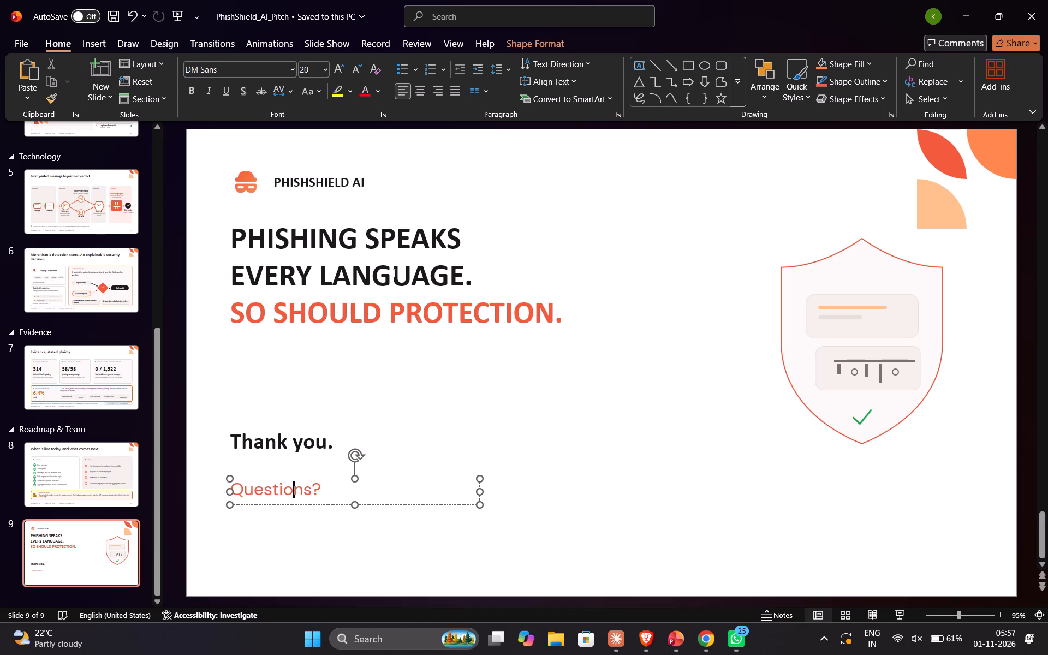
click(508, 254)
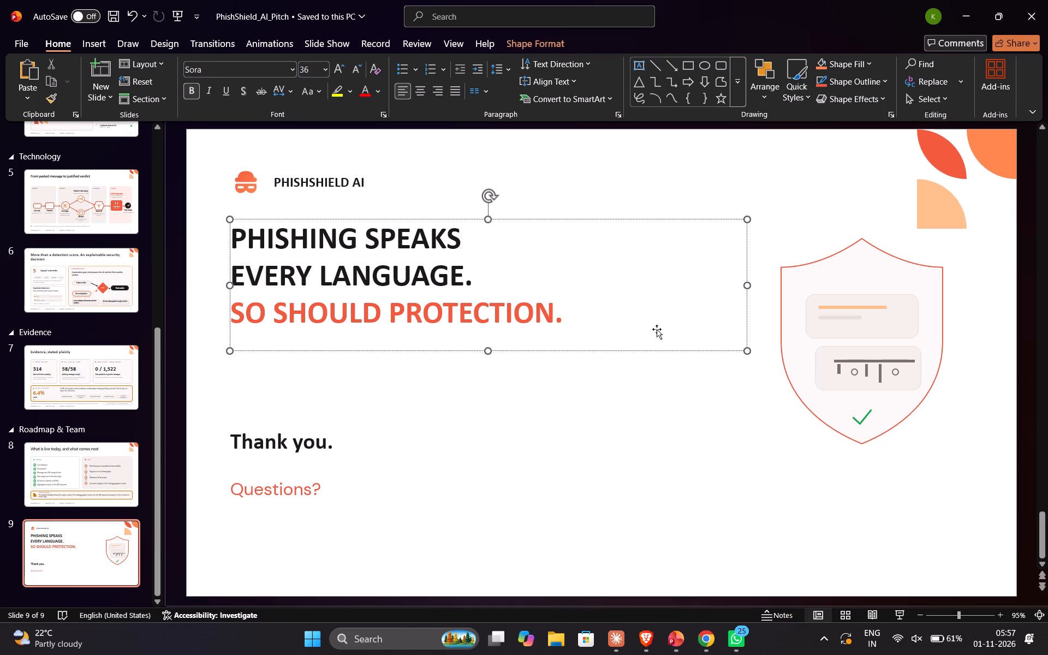
drag(657, 330, 651, 394)
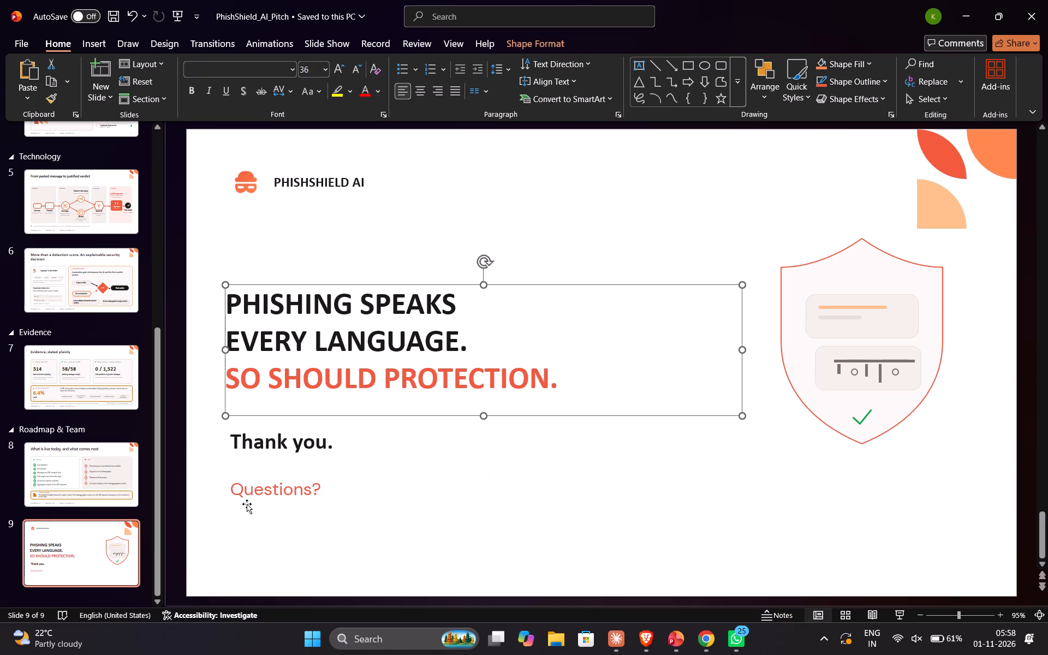
Lower "Thank you." to just above "Questions?", keeping the two lines left-aligned and leaving more space below the headline.
click(344, 446)
drag(374, 437, 368, 452)
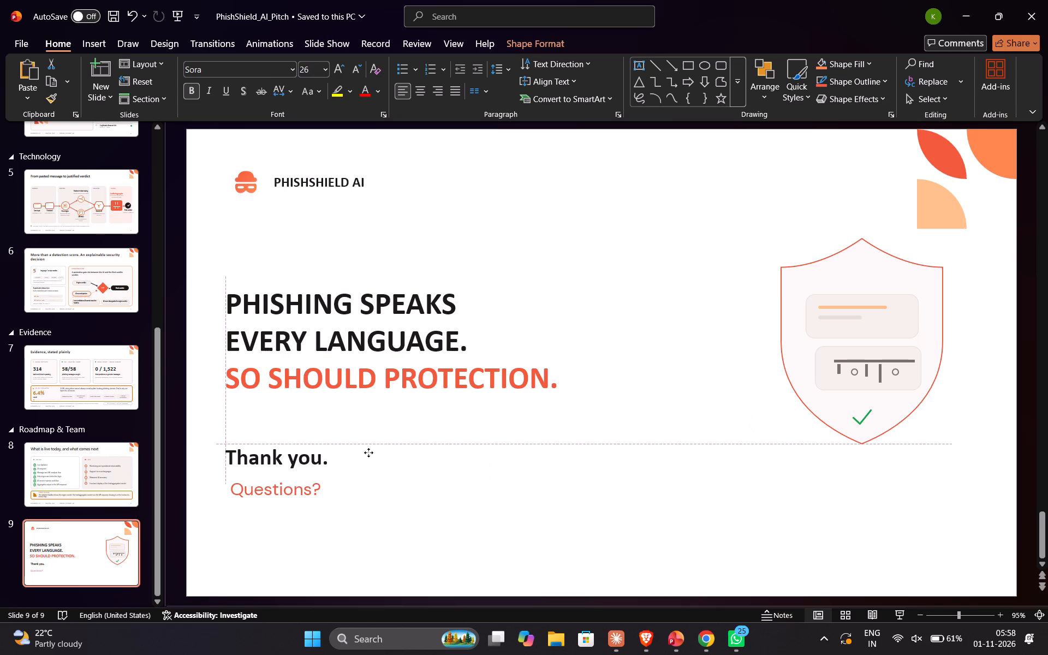
drag(368, 452, 374, 456)
click(393, 501)
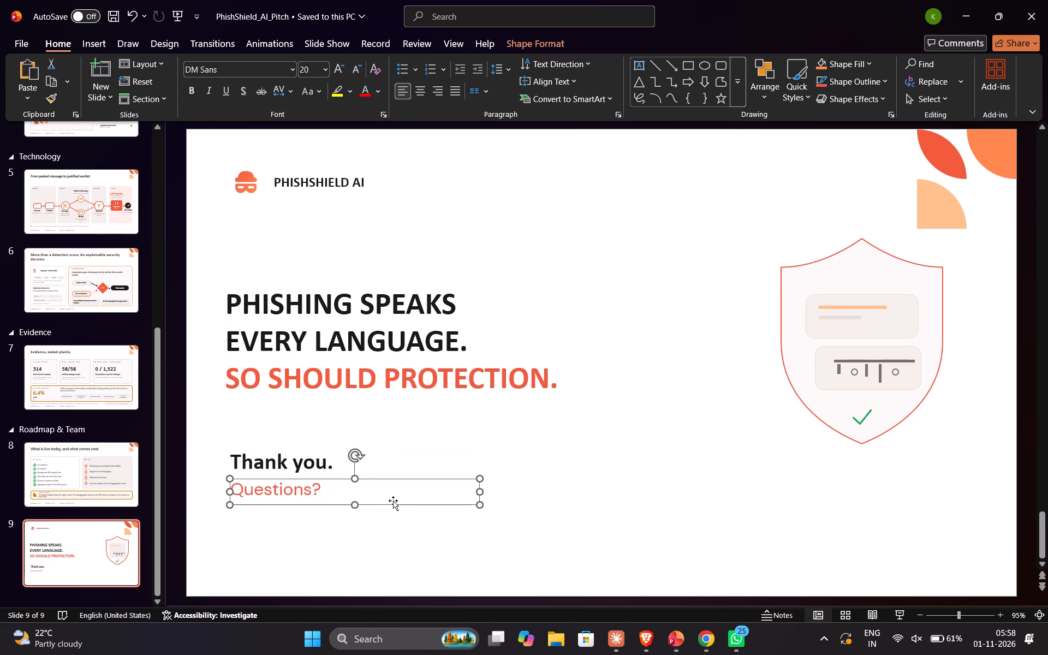
Raise "Thank you." slightly on the closing slide to open a gap above "Questions?".
click(600, 496)
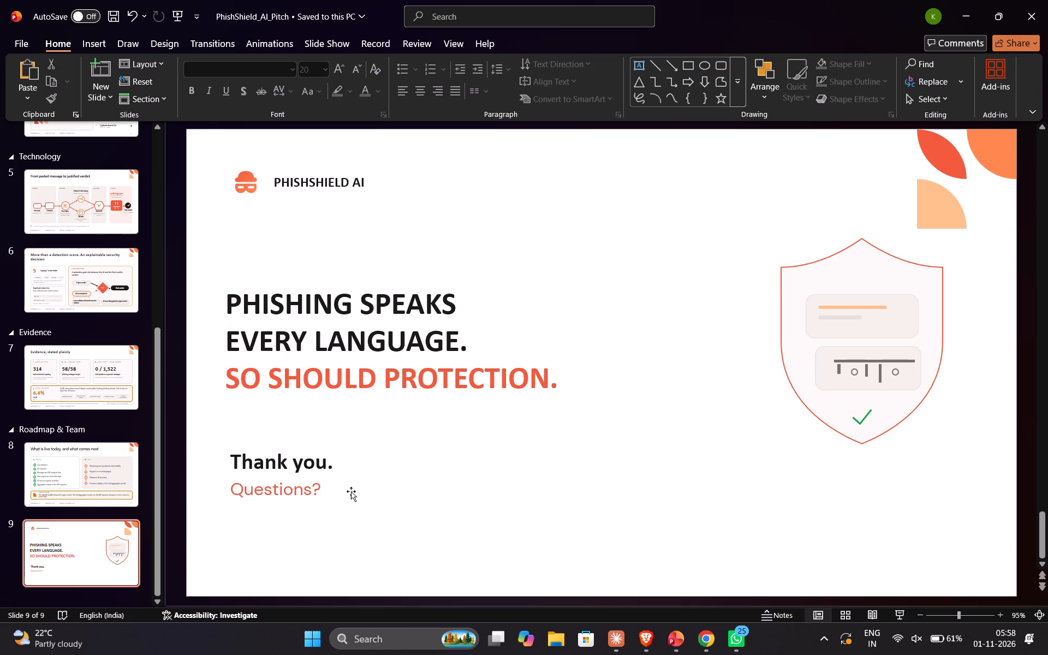
click(356, 466)
drag(356, 466, 359, 471)
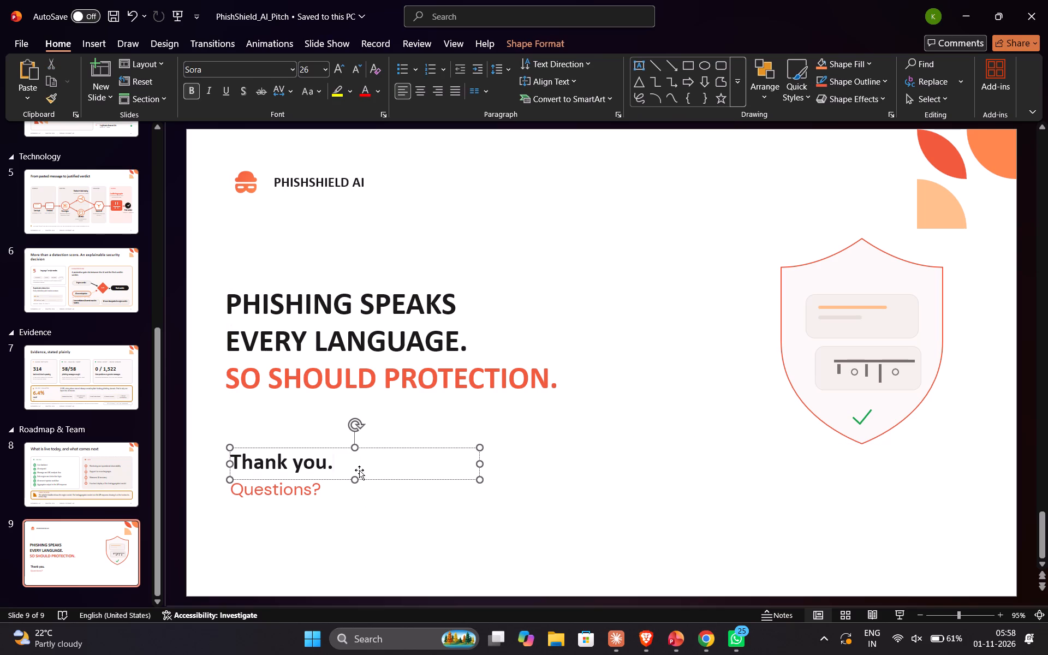
drag(359, 471, 359, 471)
drag(359, 471, 359, 457)
click(398, 522)
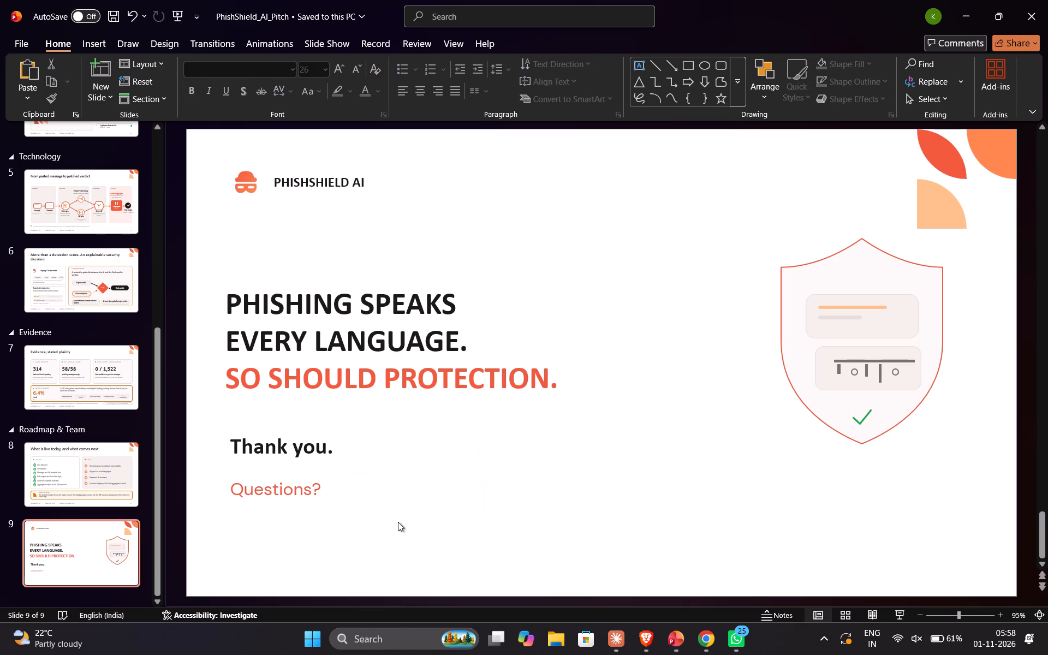
Nudge "Questions?" slightly down, keeping it left-aligned under "Thank you.".
click(348, 496)
drag(348, 496, 348, 501)
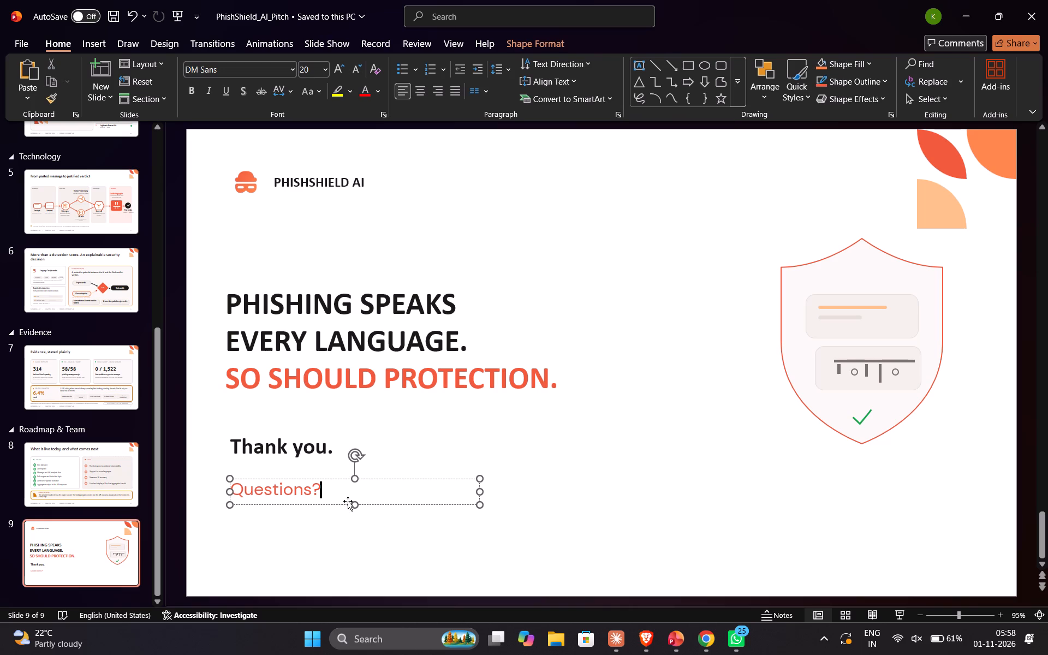
drag(348, 501, 355, 496)
drag(355, 496, 355, 501)
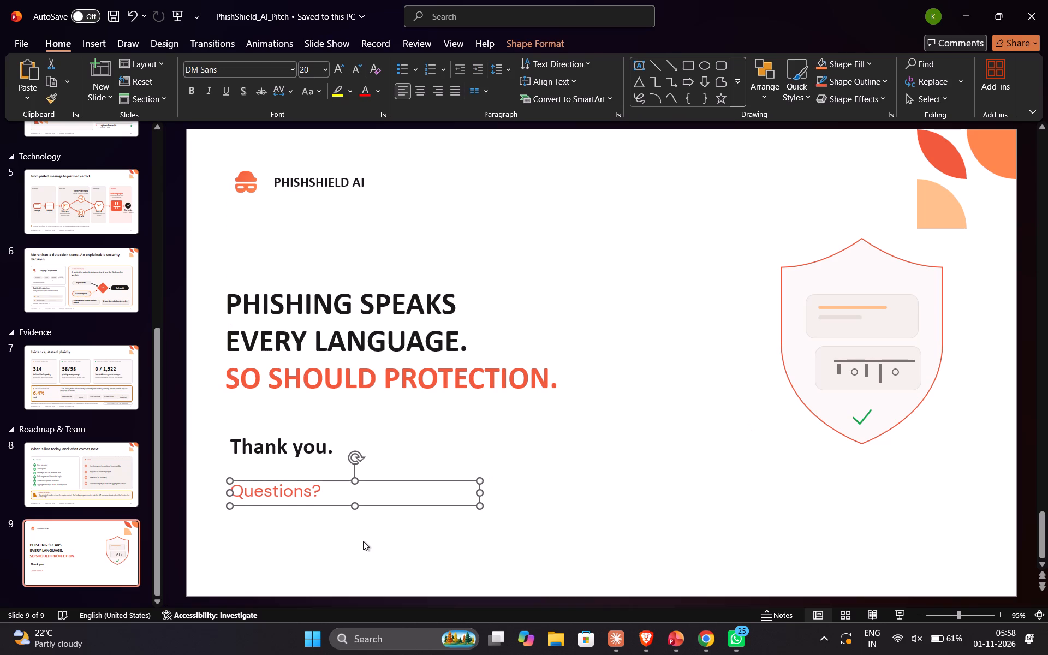
click(363, 541)
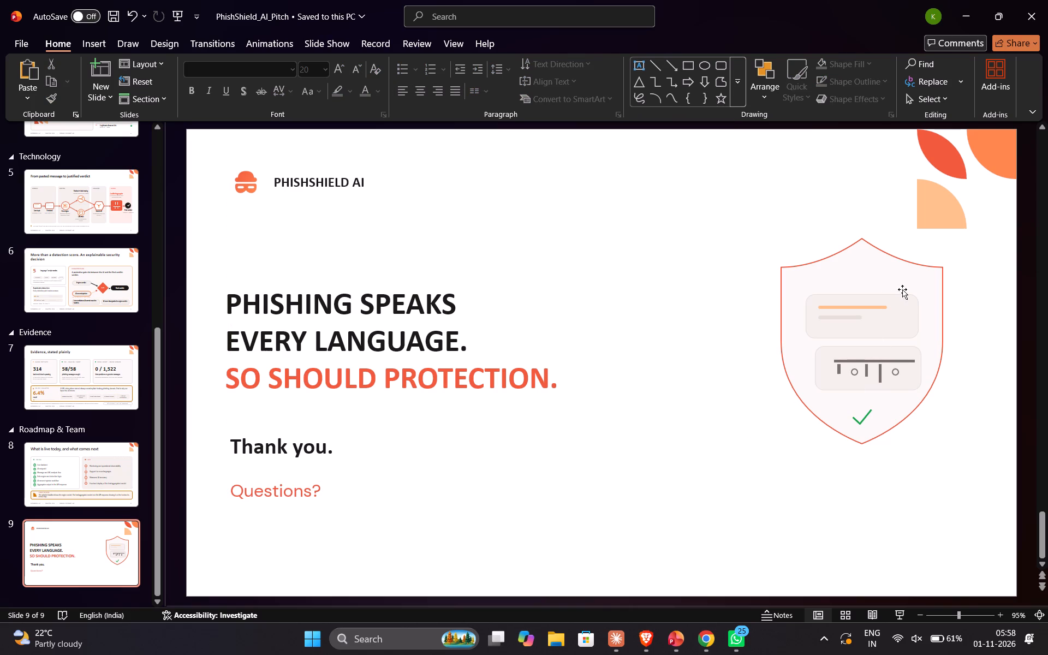
Shift the shield outline on the closing slide slightly down and to the right.
click(915, 291)
drag(926, 290, 928, 300)
click(837, 602)
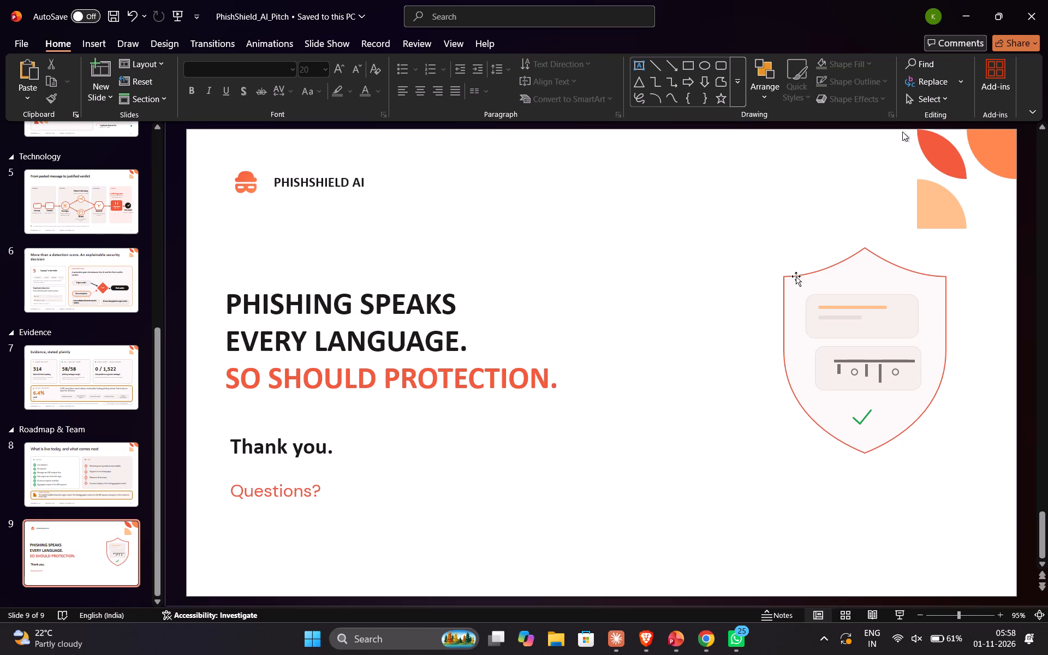
Move the pale orange quarter circle from the closing slide's top-right decoration into its bottom-left corner.
drag(943, 210, 236, 564)
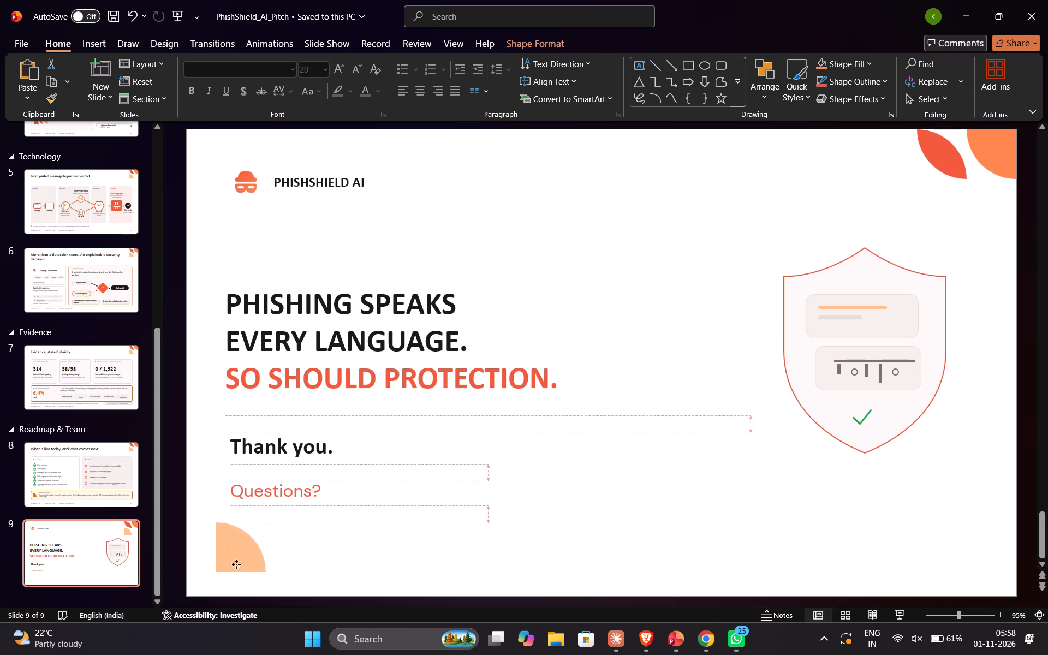
drag(236, 564, 214, 577)
click(453, 533)
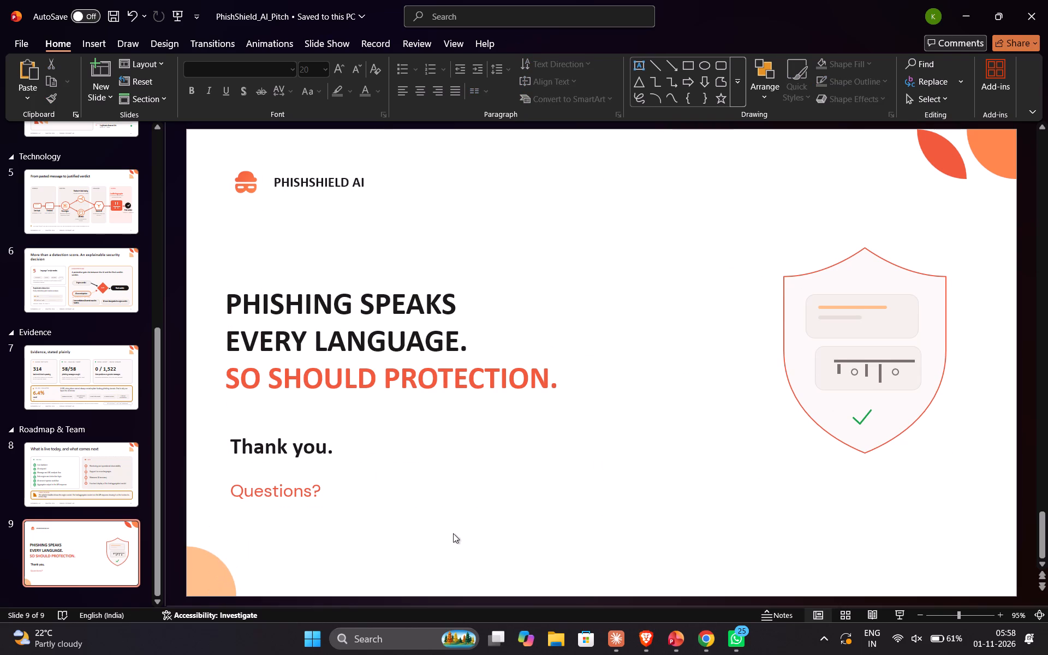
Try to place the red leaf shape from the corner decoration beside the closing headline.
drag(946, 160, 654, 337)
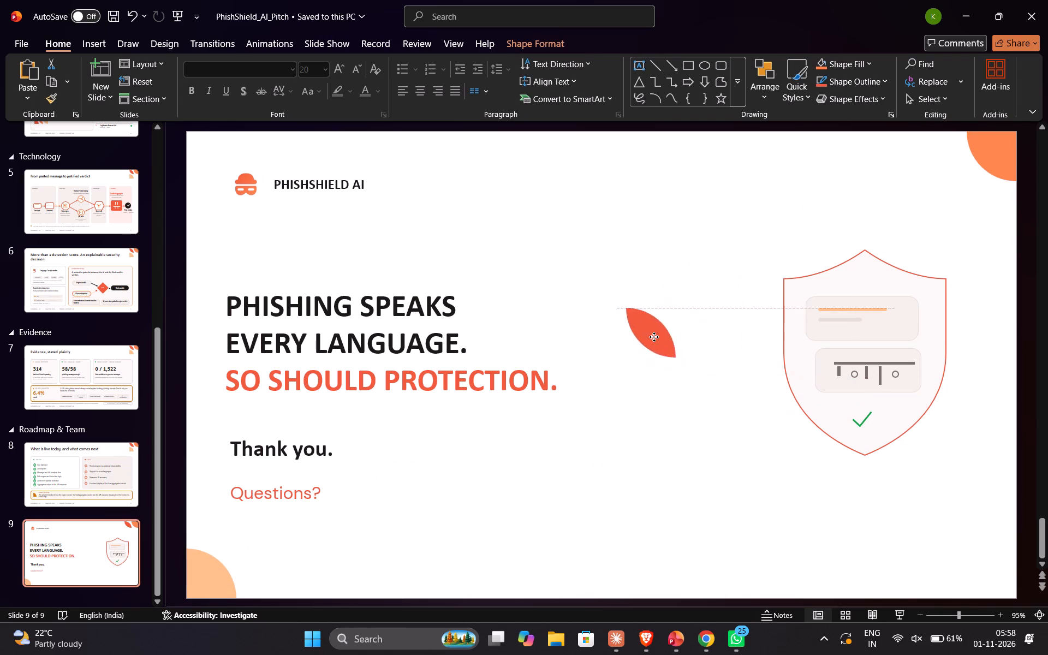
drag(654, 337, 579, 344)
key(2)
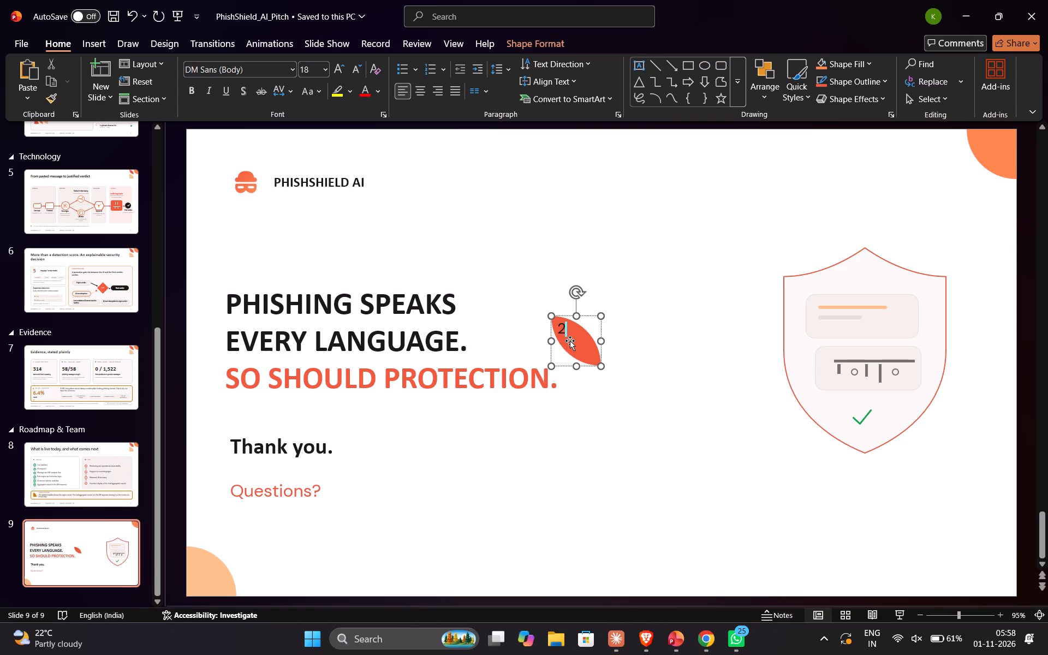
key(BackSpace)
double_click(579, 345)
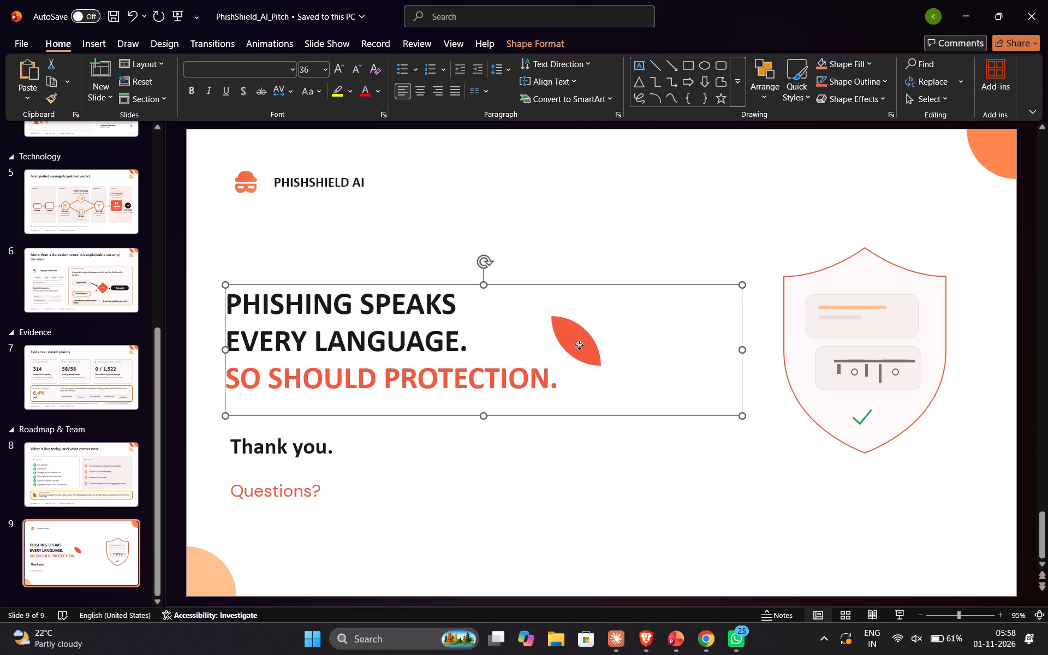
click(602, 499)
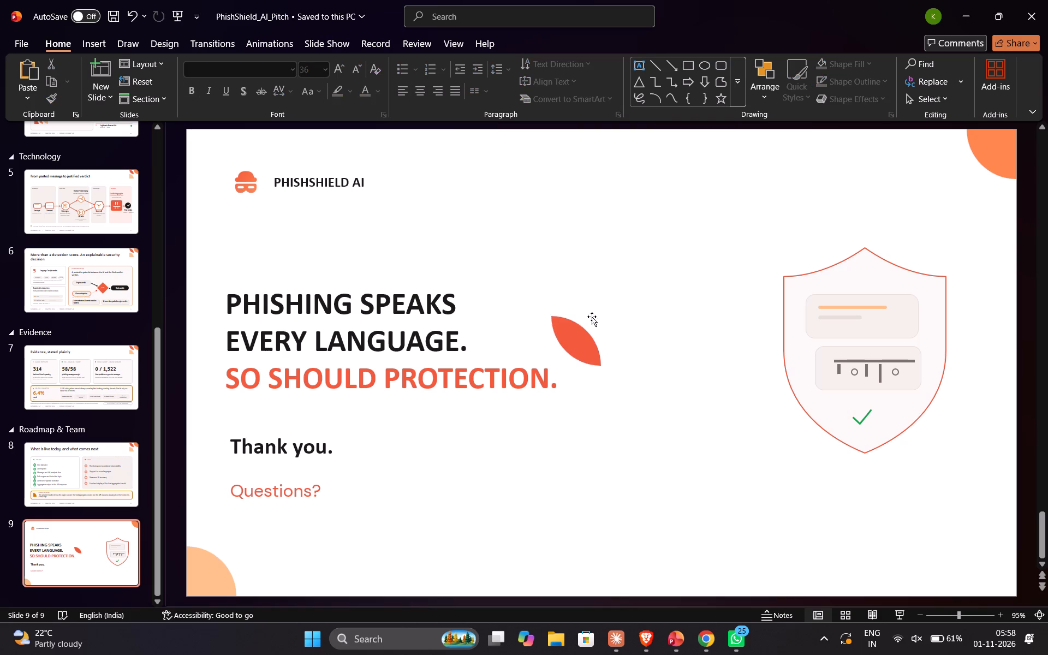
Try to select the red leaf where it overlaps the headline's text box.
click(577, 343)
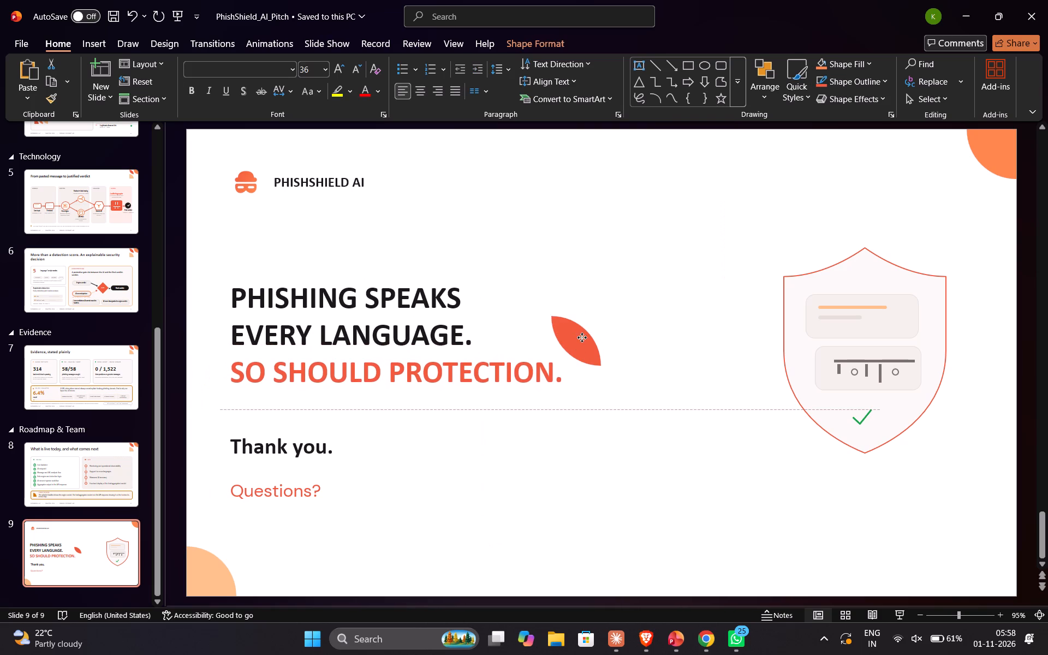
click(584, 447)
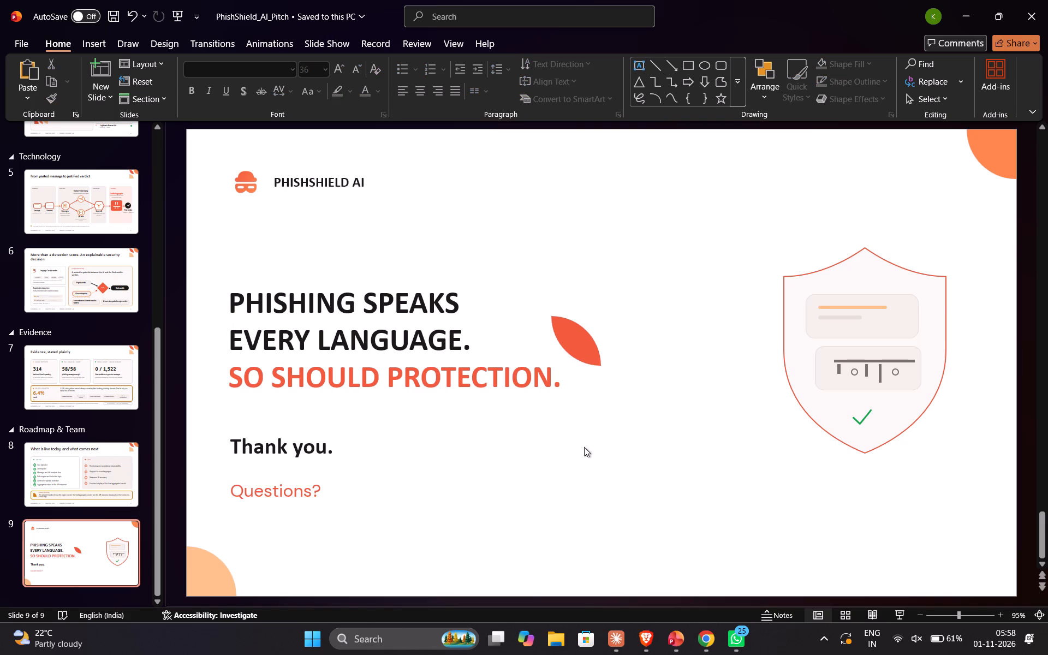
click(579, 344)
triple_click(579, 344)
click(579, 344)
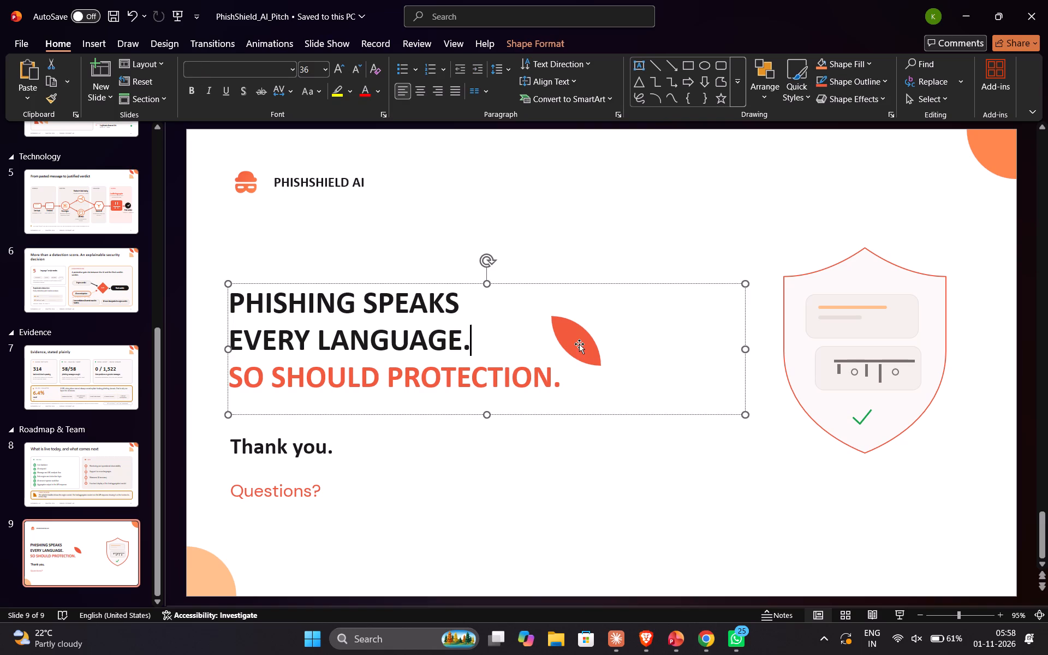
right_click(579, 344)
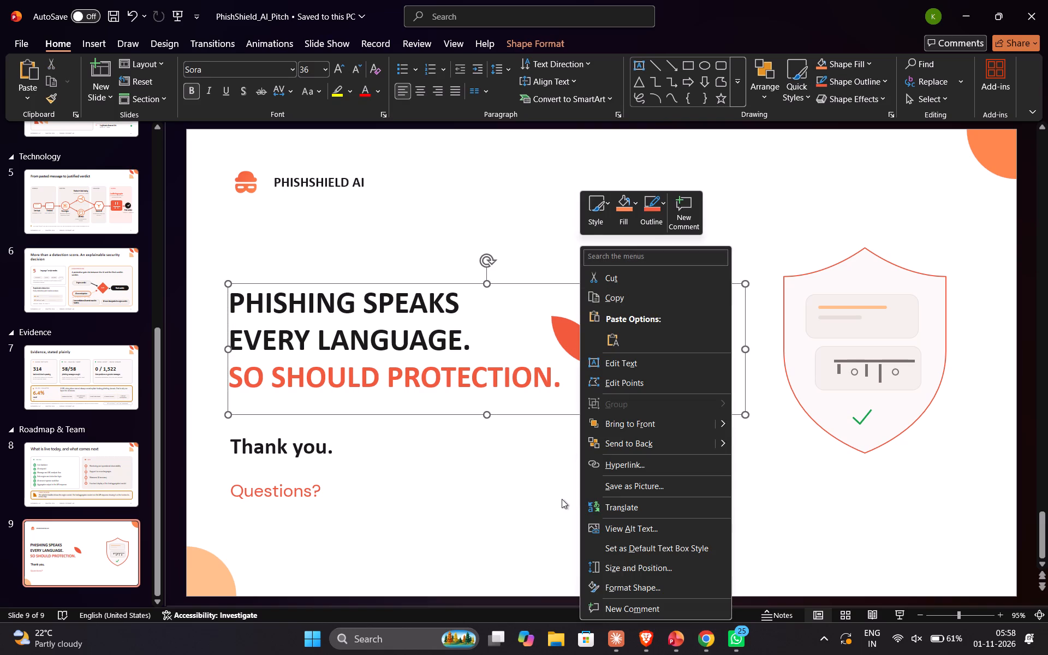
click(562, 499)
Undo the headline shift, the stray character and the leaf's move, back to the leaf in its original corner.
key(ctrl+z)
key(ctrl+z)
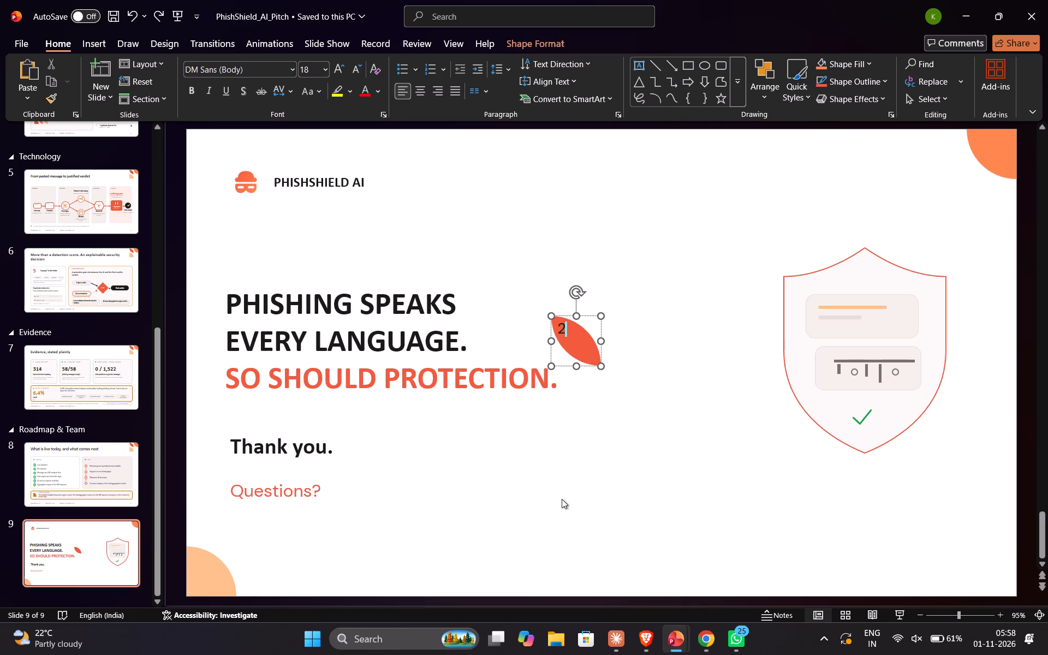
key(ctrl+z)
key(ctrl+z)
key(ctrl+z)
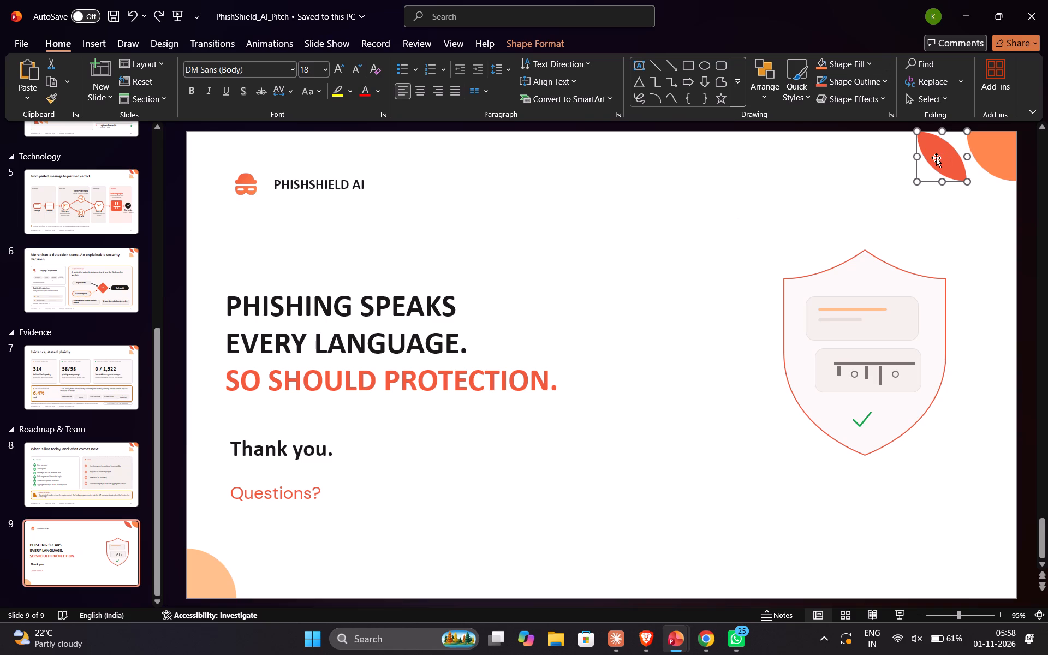
Move the red leaf beside "EVERY LANGUAGE.", just above the end of "SO SHOULD PROTECTION.".
drag(933, 159, 521, 348)
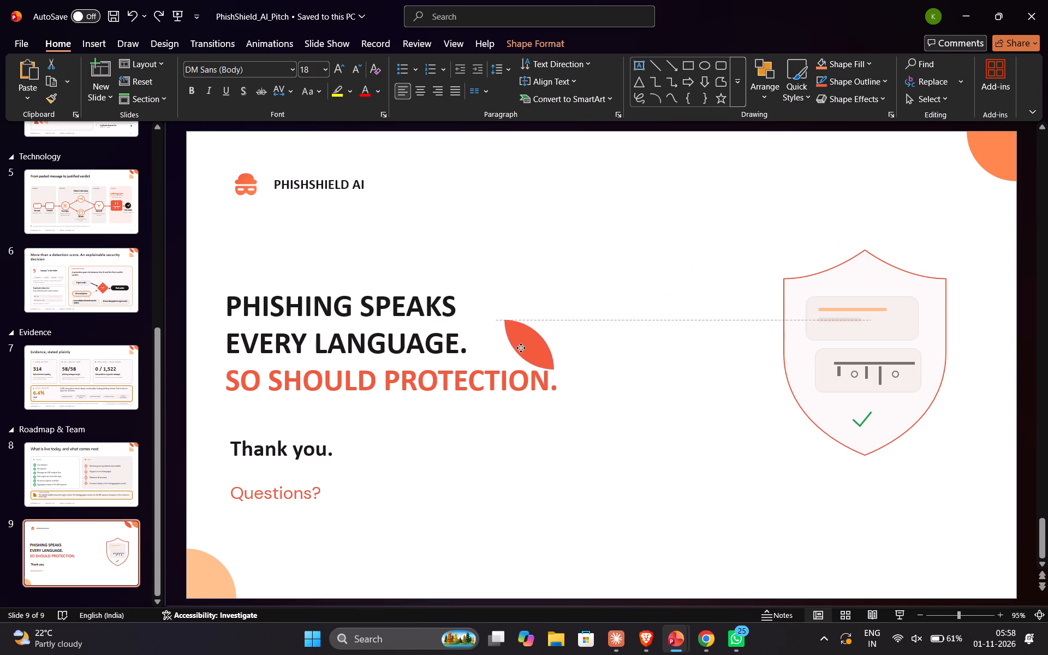
drag(521, 348, 517, 349)
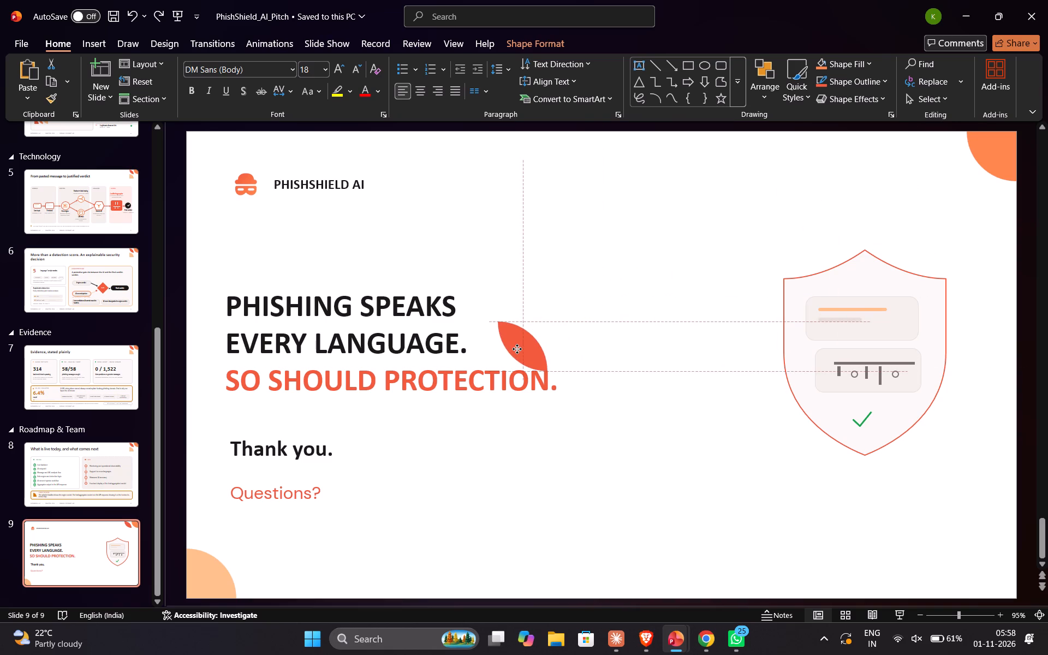
drag(517, 349, 516, 345)
click(506, 503)
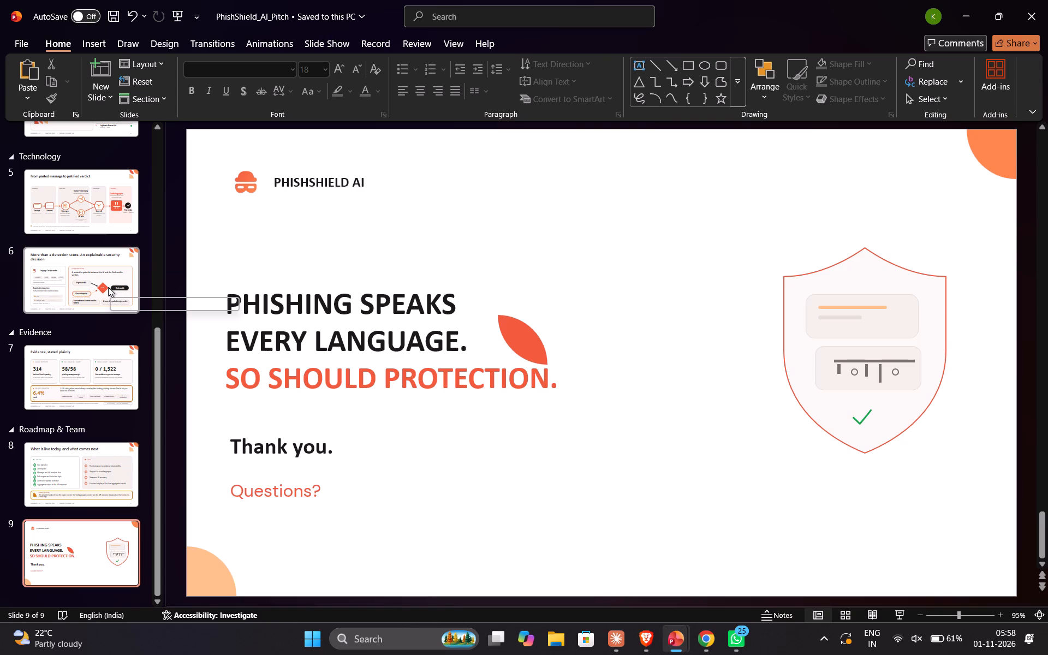
On slide 8, move the pale orange quarter circle from the top decoration into the slide's bottom-right corner.
click(95, 490)
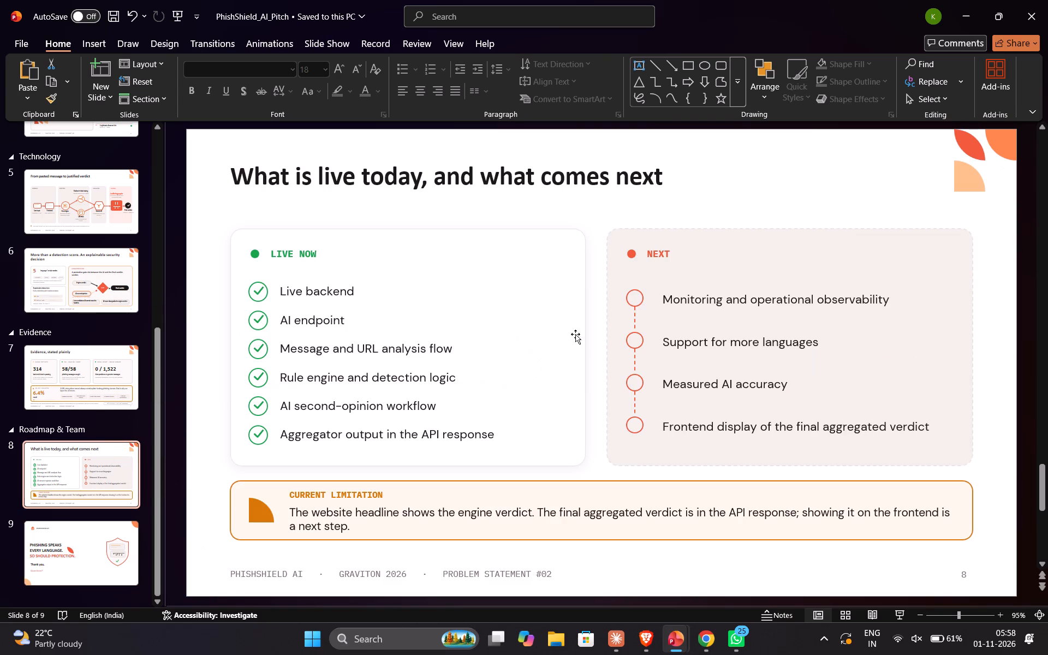
drag(966, 179, 948, 182)
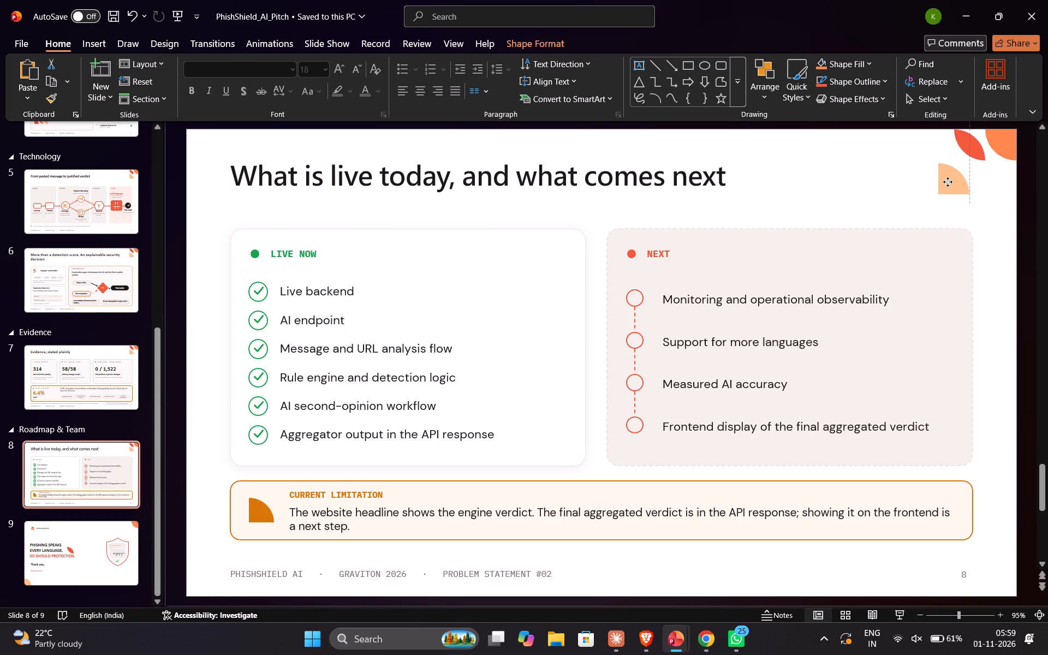
drag(948, 182, 987, 257)
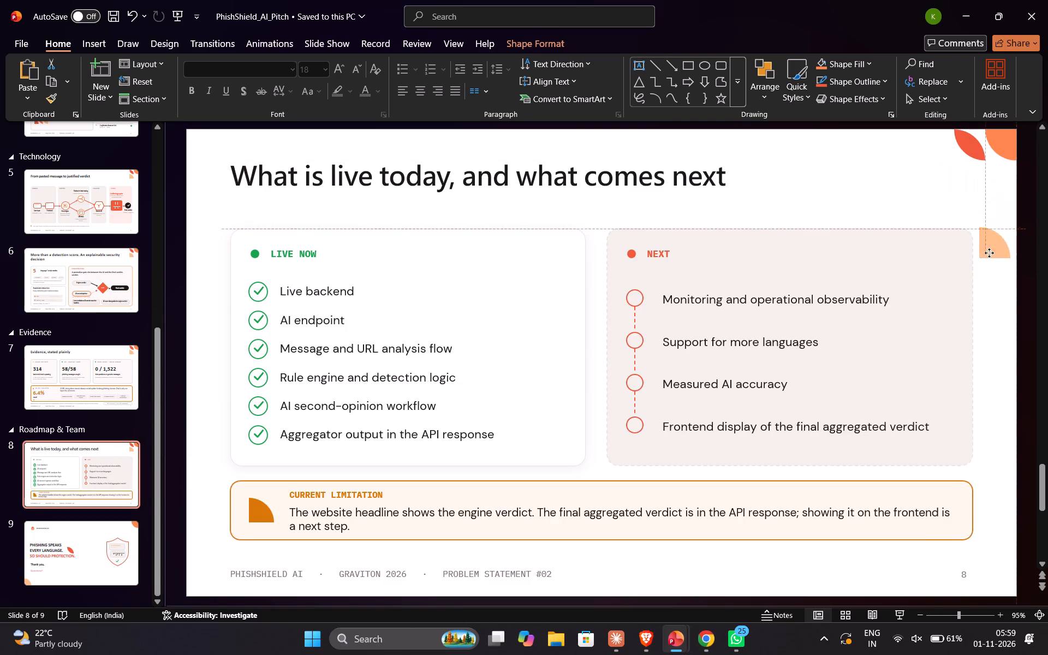
drag(987, 257, 990, 609)
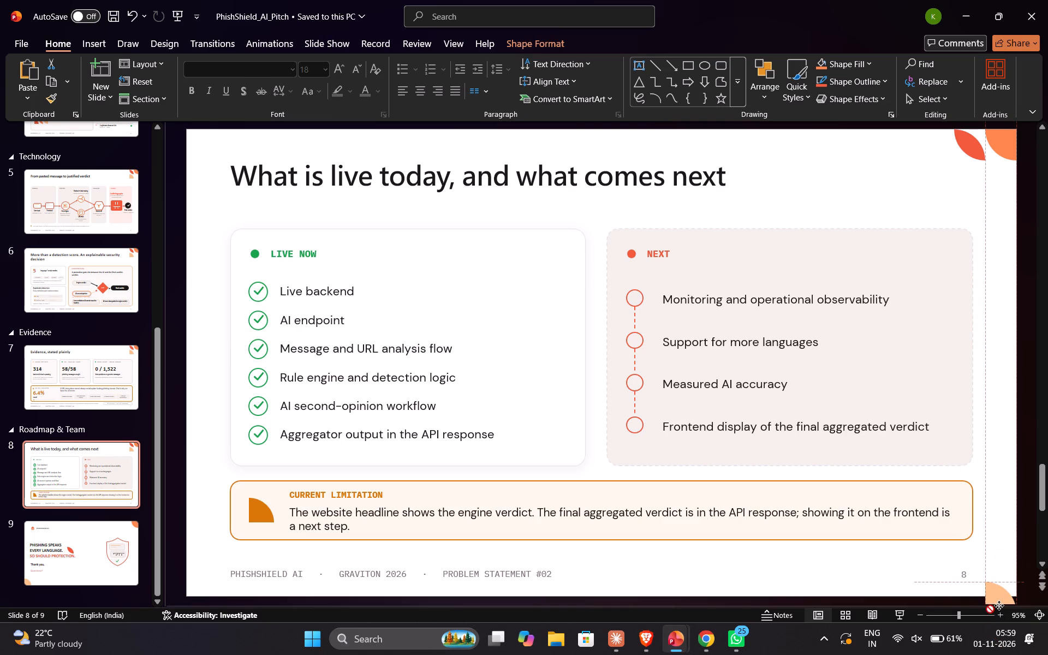
drag(990, 609, 995, 579)
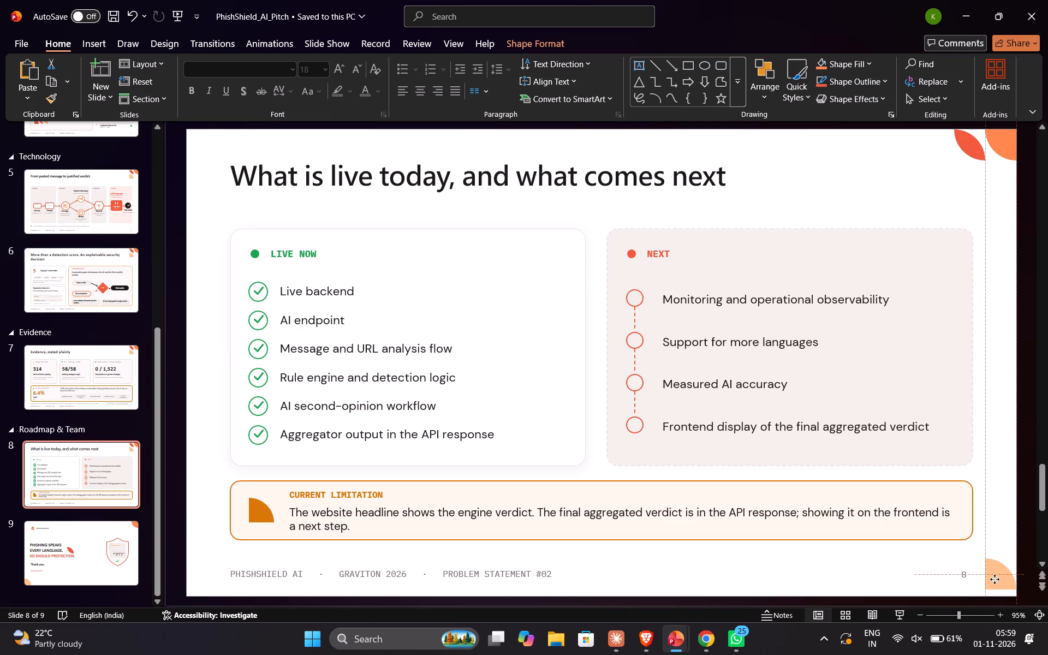
drag(995, 579, 995, 581)
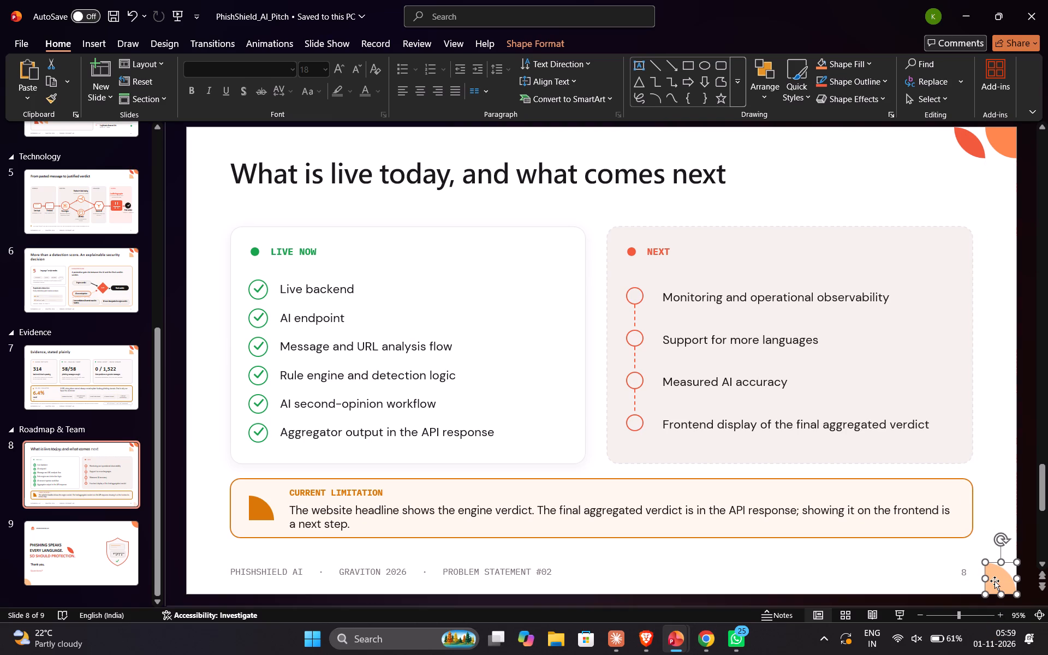
Move slide 8's red leaf to the bottom-right corner, partly overlapping the quarter circle beside the page number.
drag(970, 144, 974, 540)
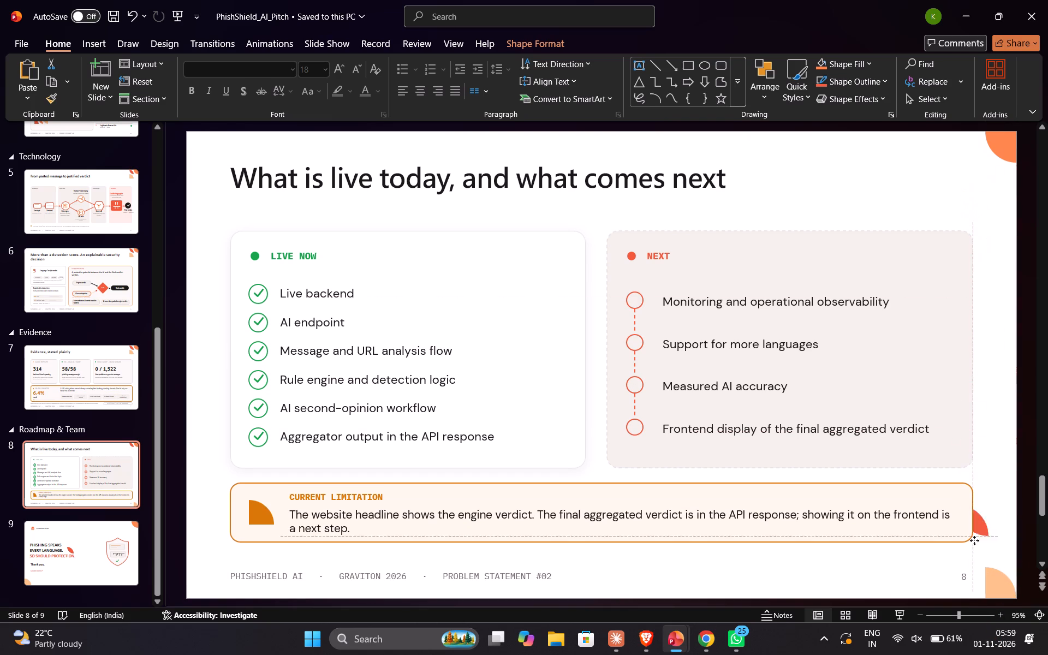
drag(974, 540, 991, 583)
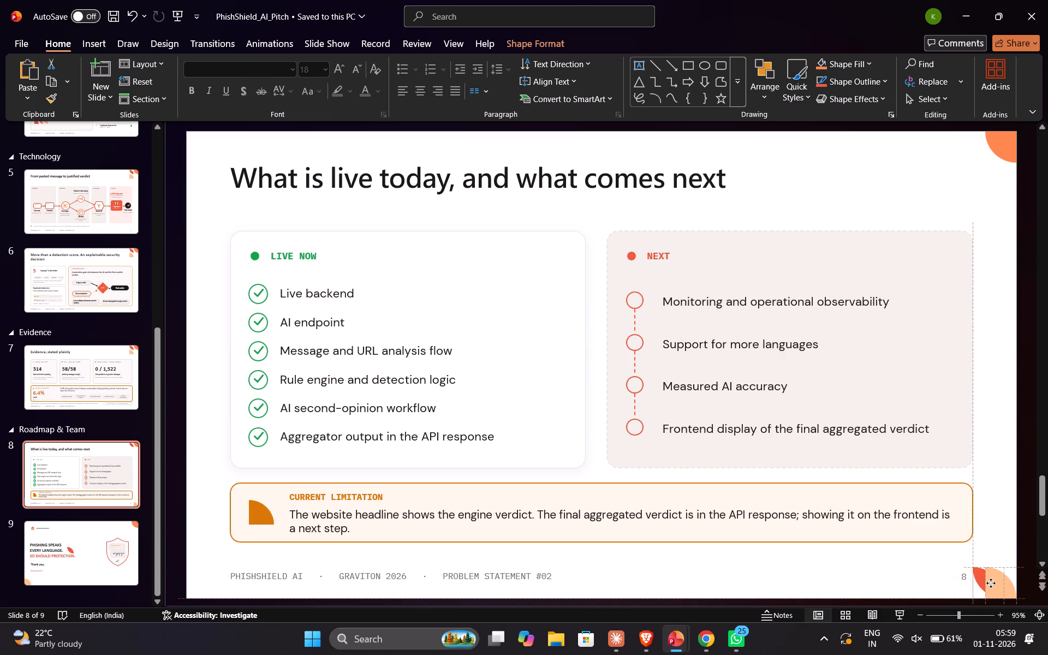
drag(991, 583, 991, 583)
drag(991, 583, 989, 585)
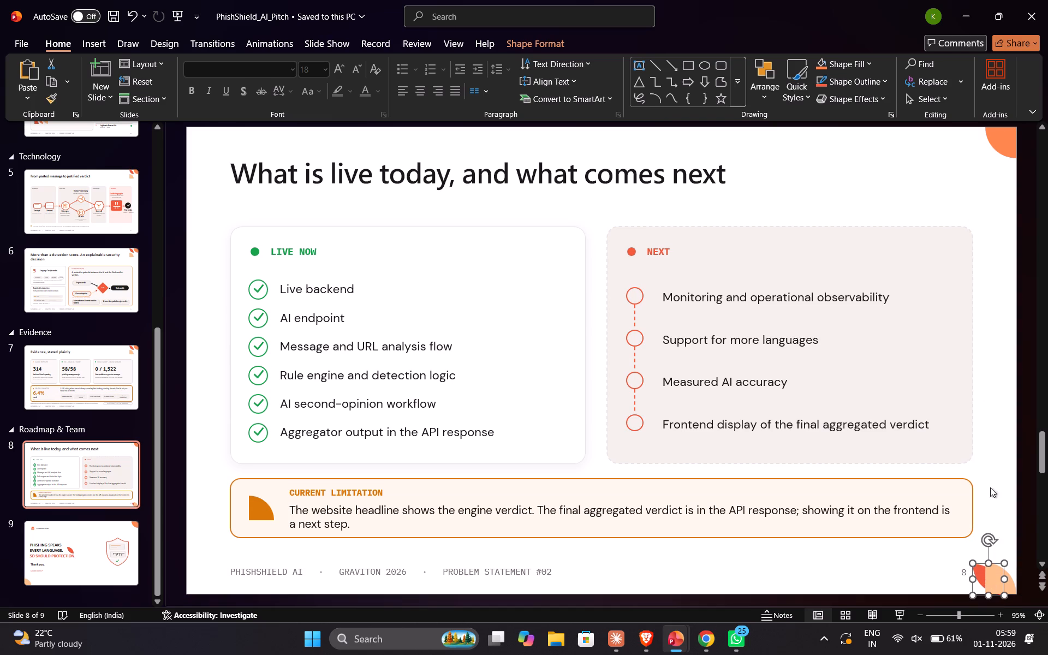
click(978, 442)
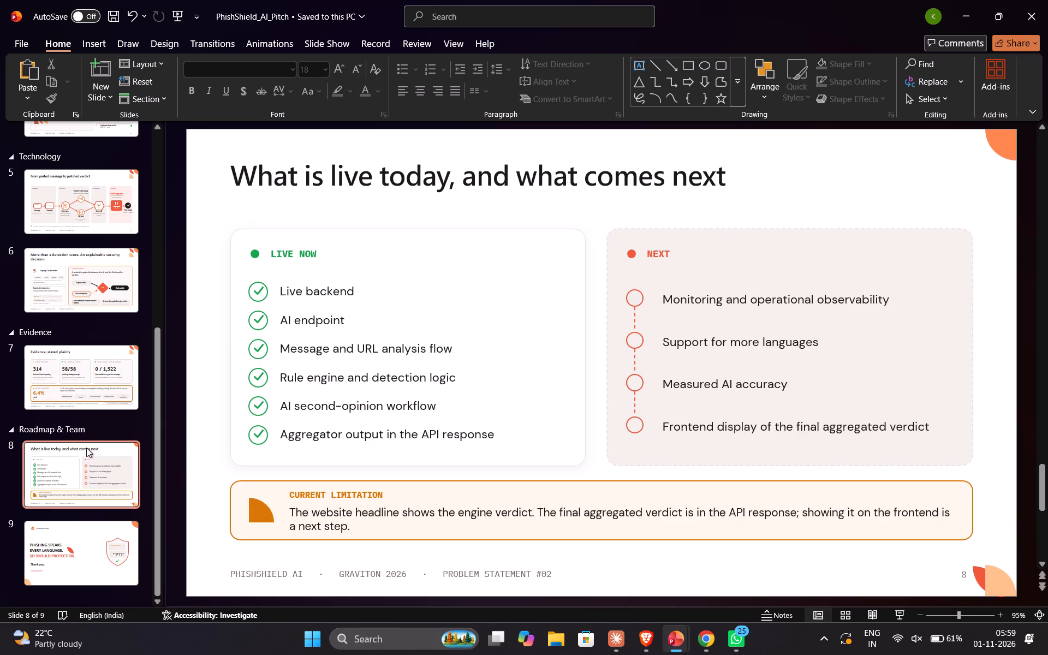
On slide 7, delete the pale orange quarter circle and the red leaf from the top-right corner decoration.
click(102, 393)
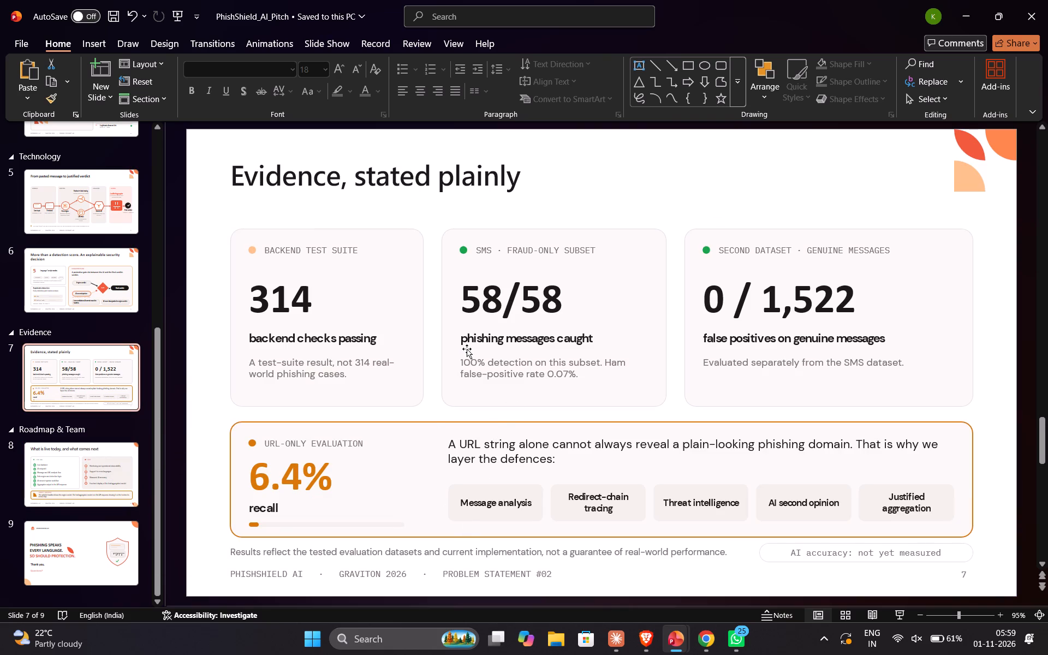
click(973, 184)
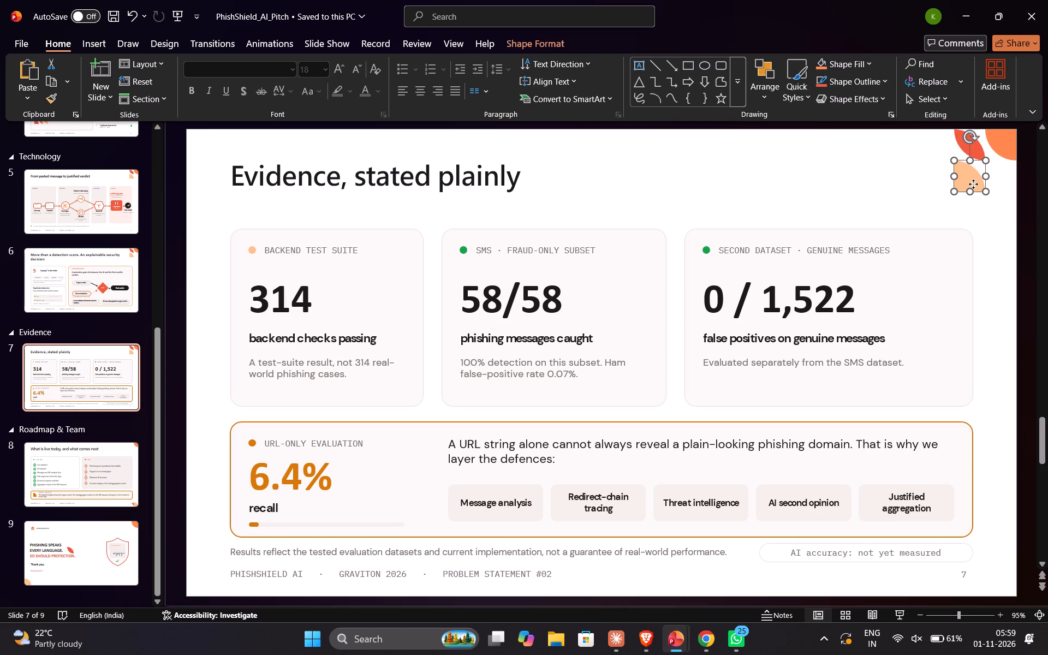
click(973, 184)
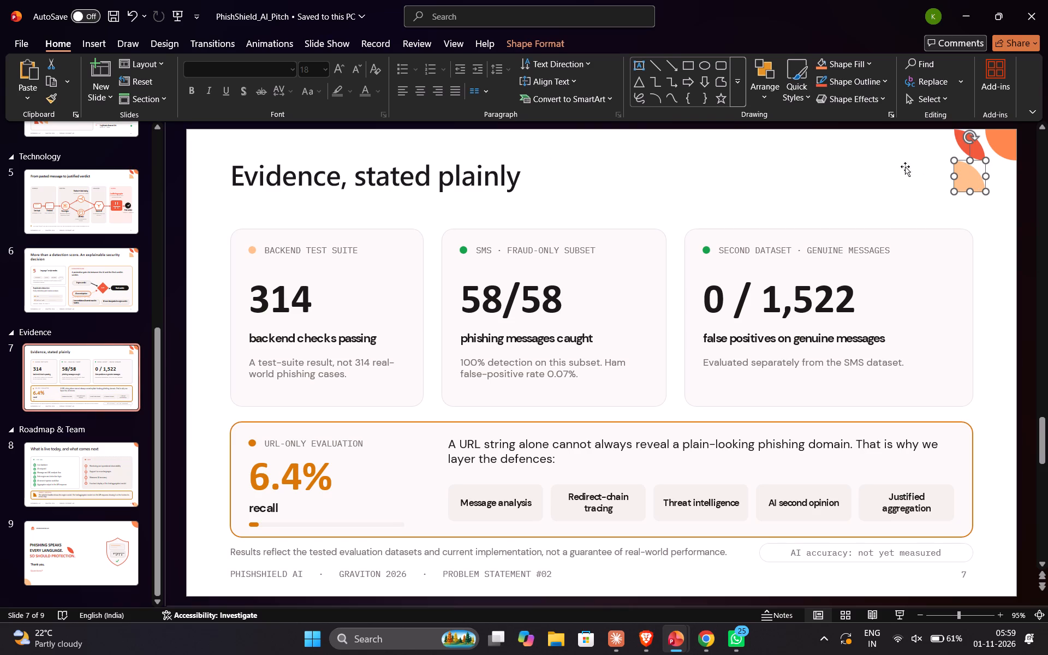
drag(969, 178, 284, 133)
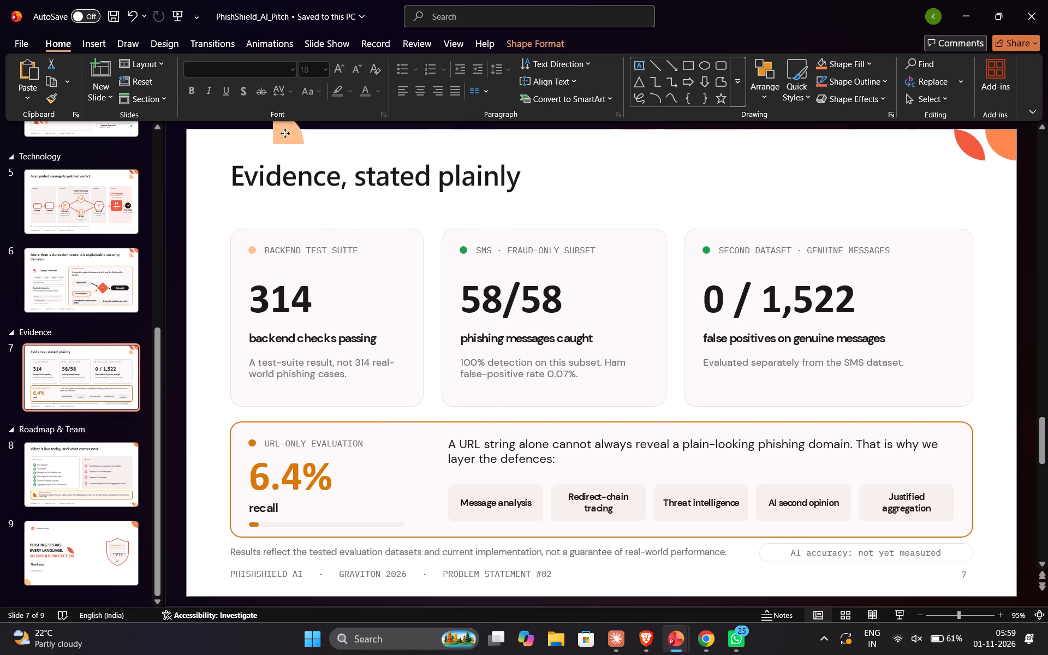
drag(284, 133, 954, 160)
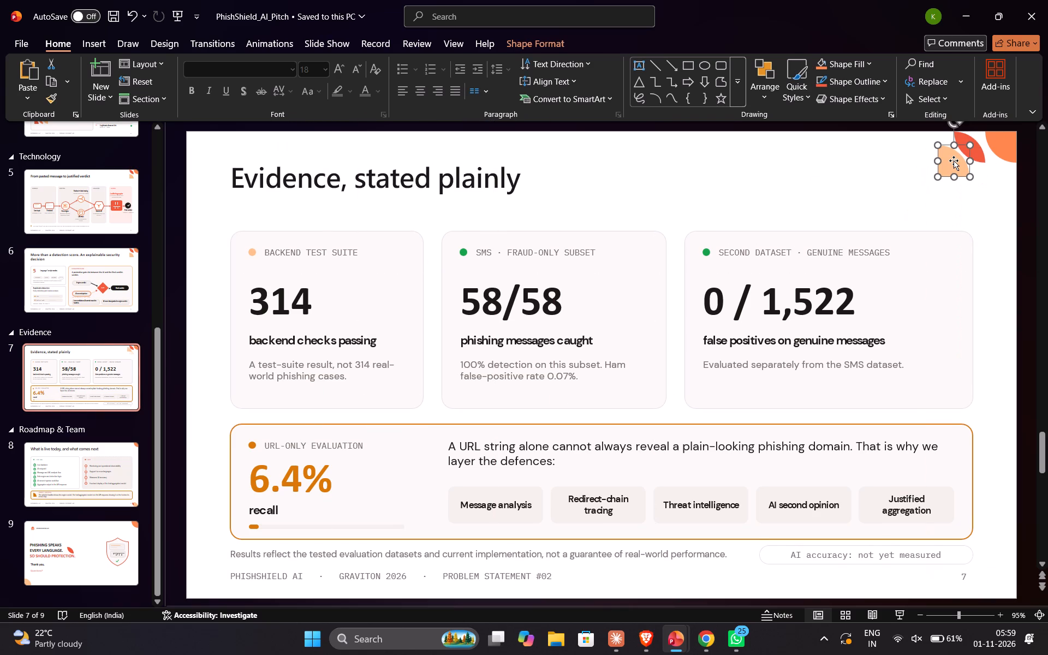
key(Delete)
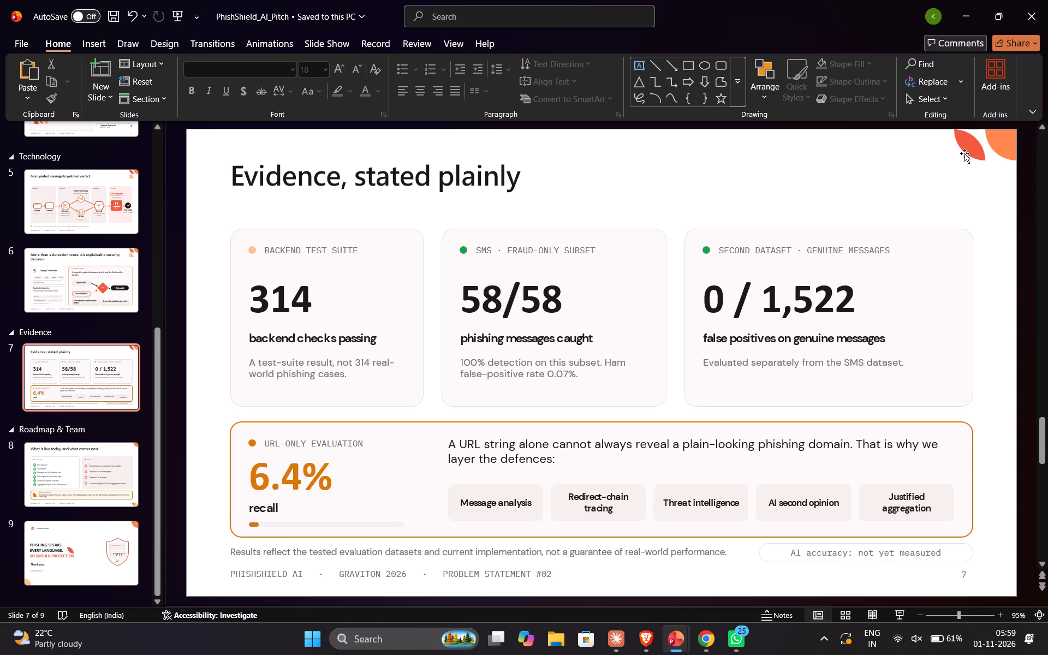
click(965, 153)
key(Delete)
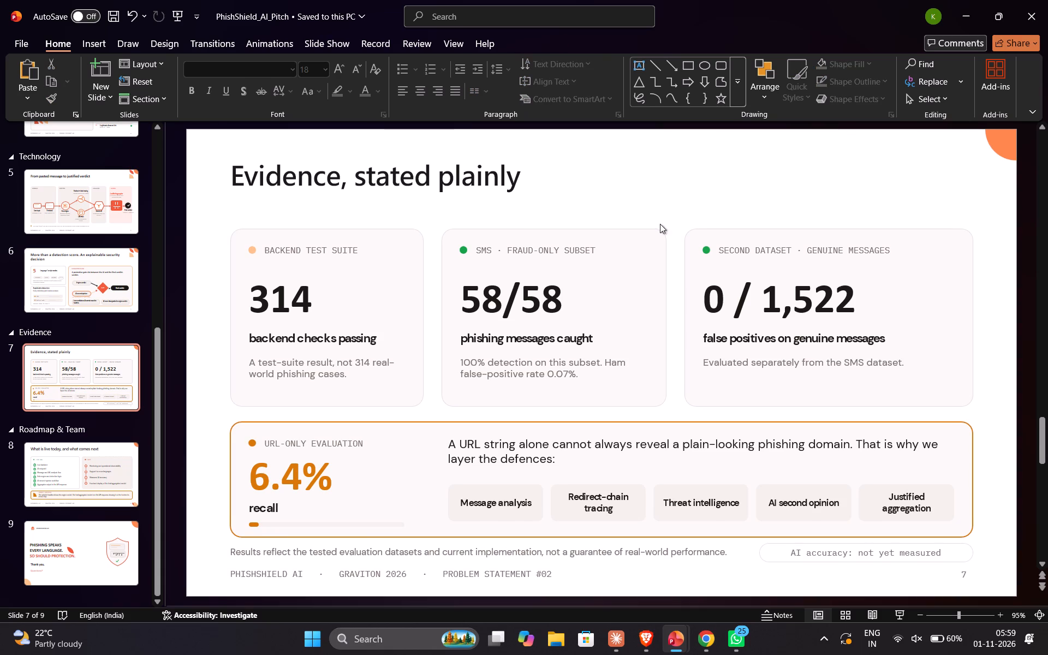
On slide 6, delete the pale orange quarter circle and the red leaf, leaving only the orange corner shape.
scroll(78, 297, up, 1)
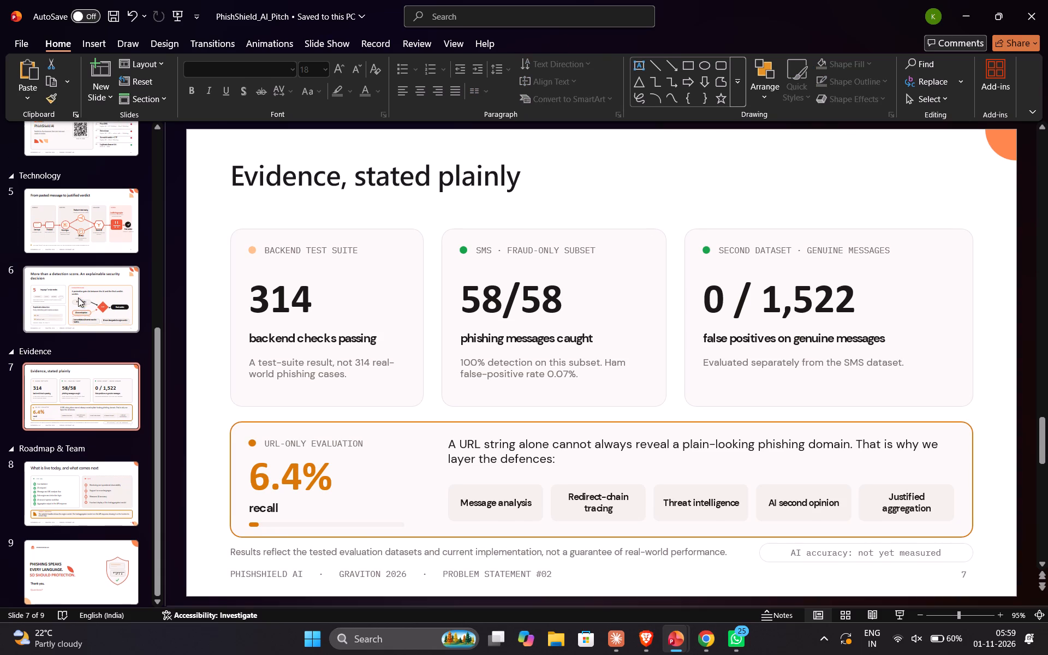
scroll(78, 297, up, 1)
click(75, 314)
scroll(75, 314, up, 1)
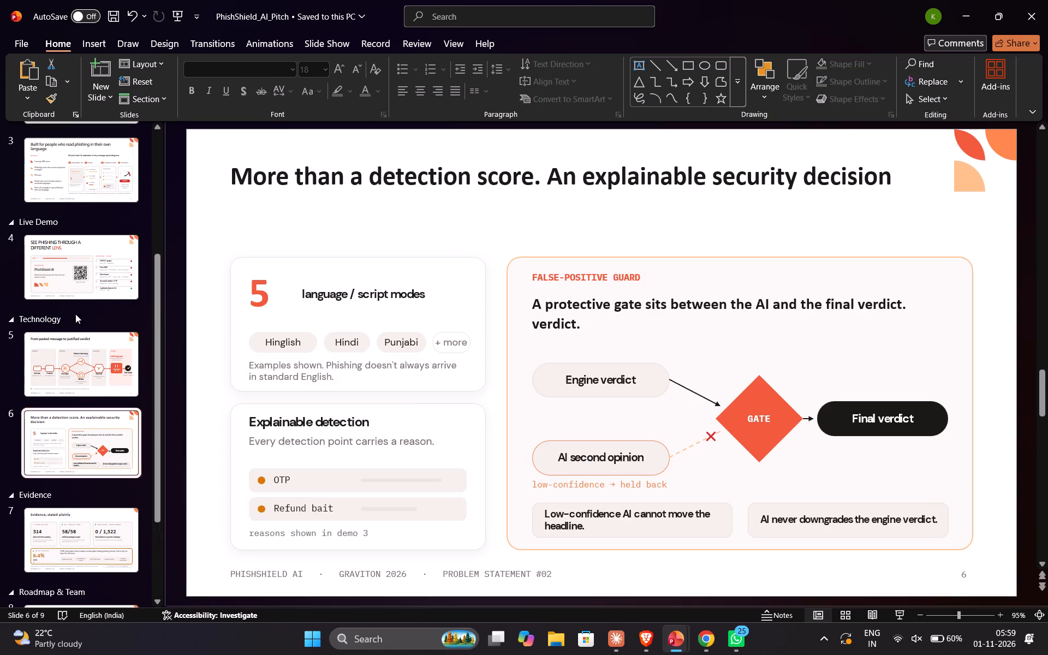
scroll(75, 314, up, 1)
click(962, 177)
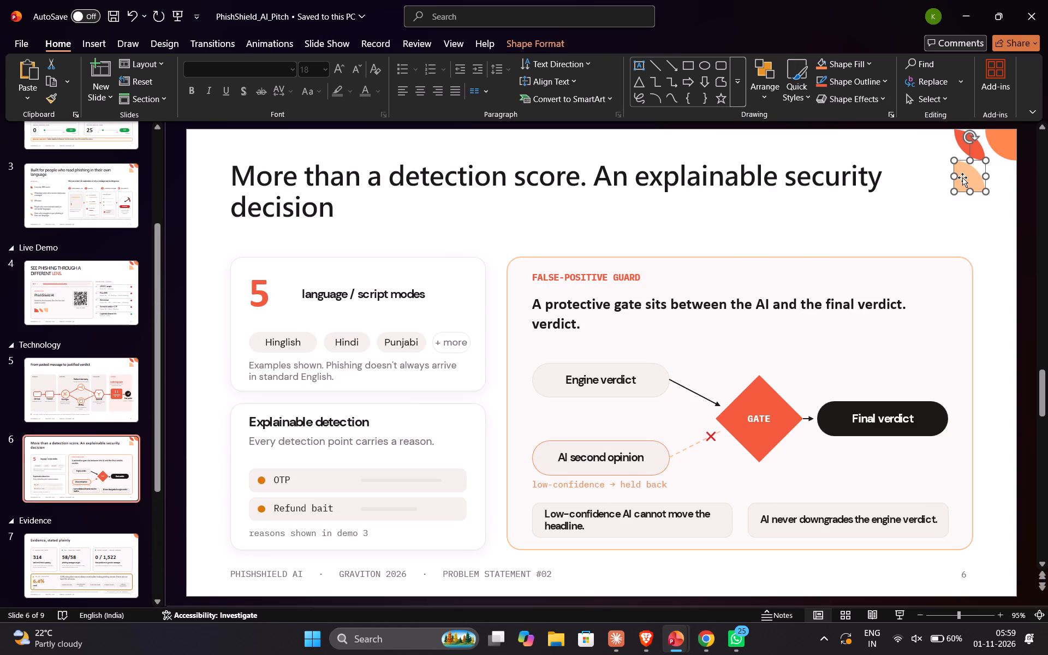
key(Delete)
click(970, 146)
key(Delete)
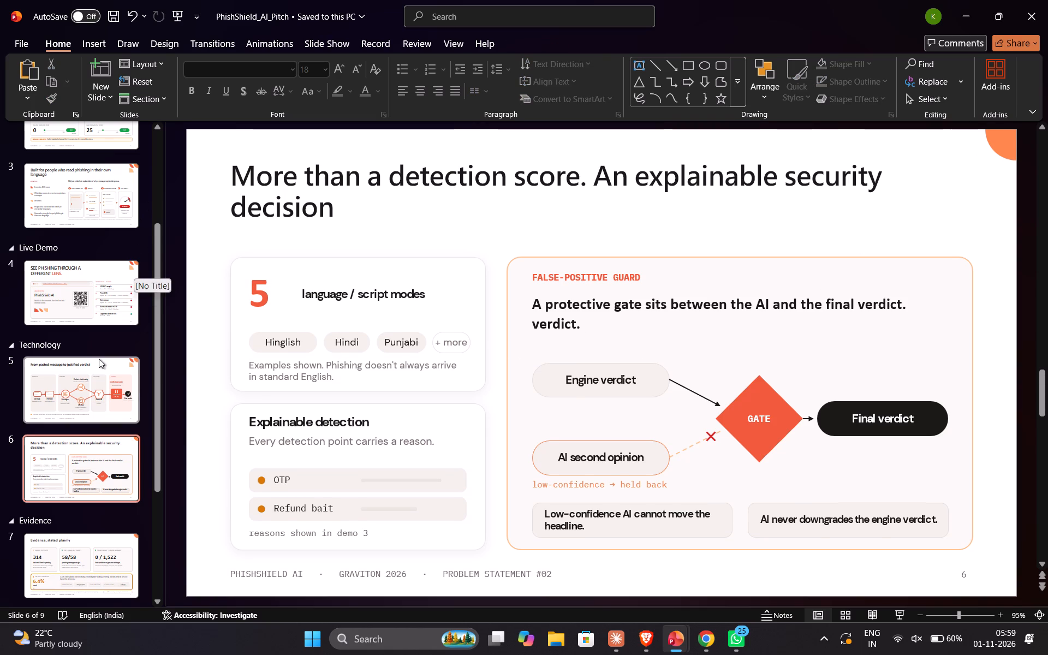
On slide 5, delete the pale orange quarter circle from the top-right corner decoration.
click(80, 319)
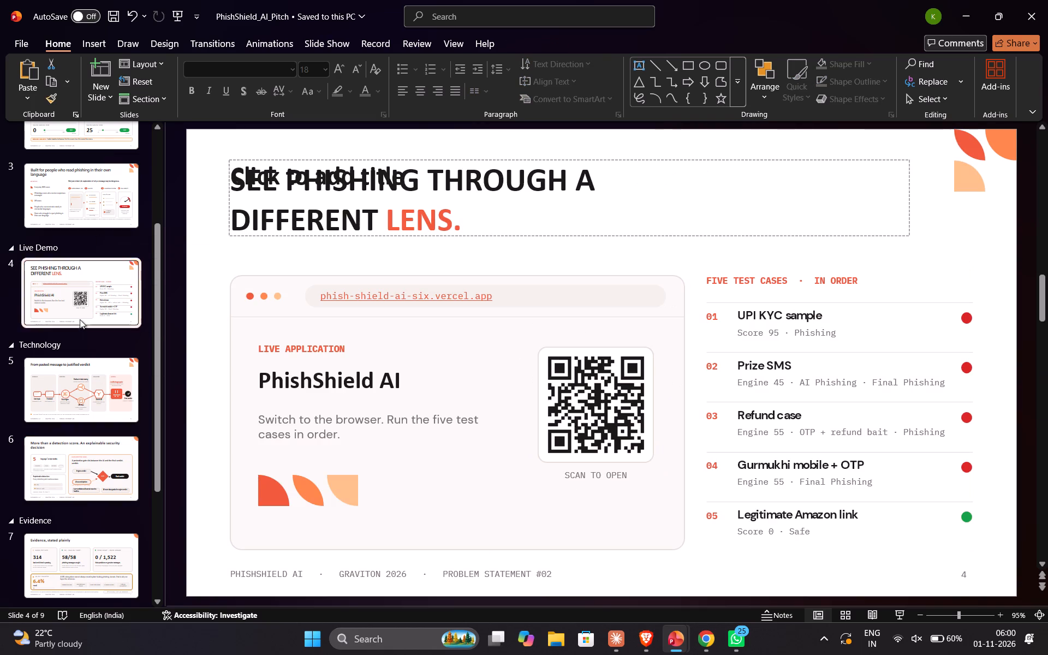
click(85, 378)
click(92, 477)
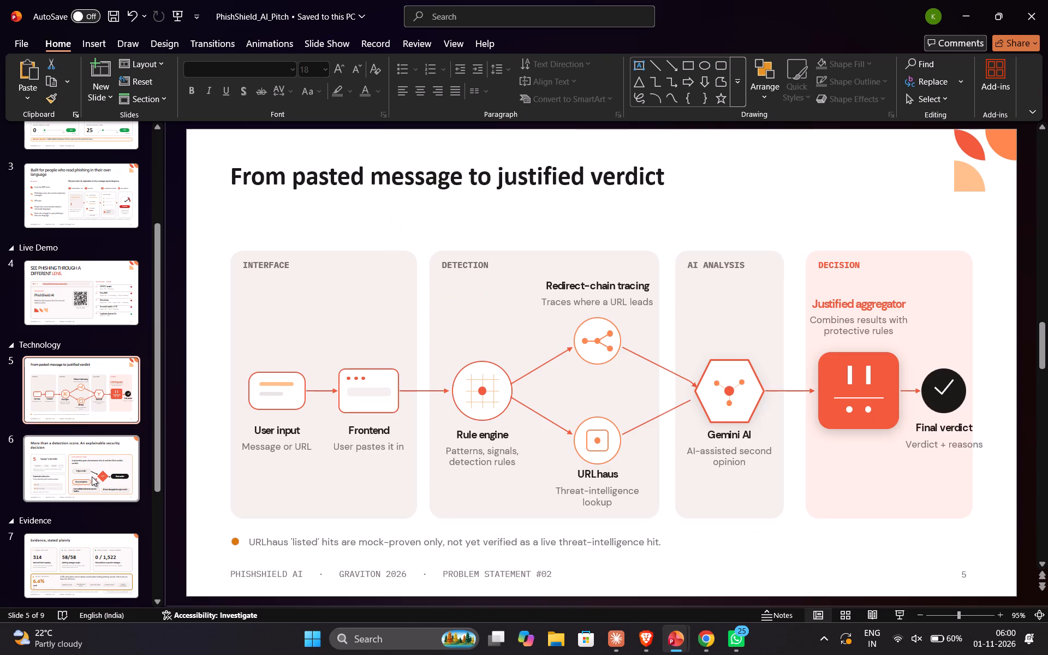
click(85, 377)
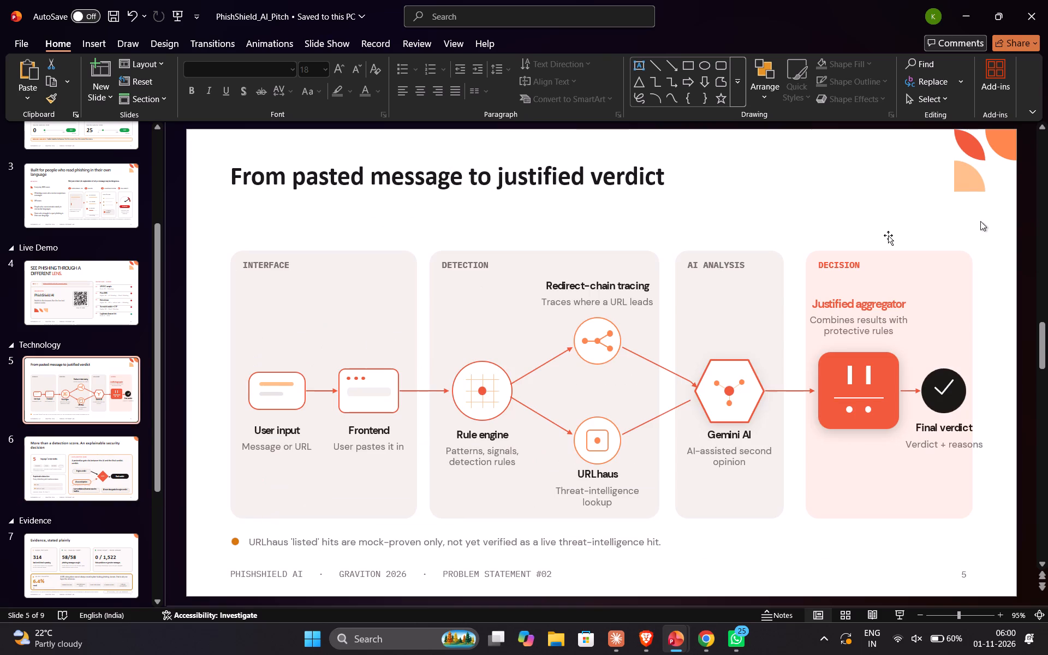
click(962, 181)
key(Delete)
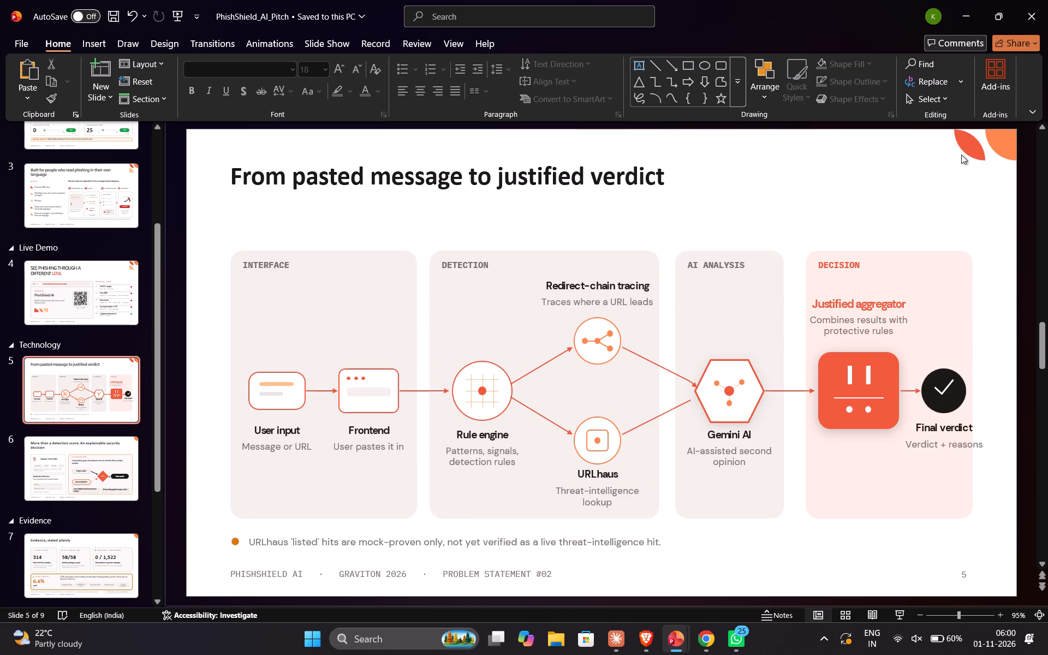
Move slide 5's red leaf from the top decoration into the slide's bottom-right corner, flush with its edges.
click(963, 150)
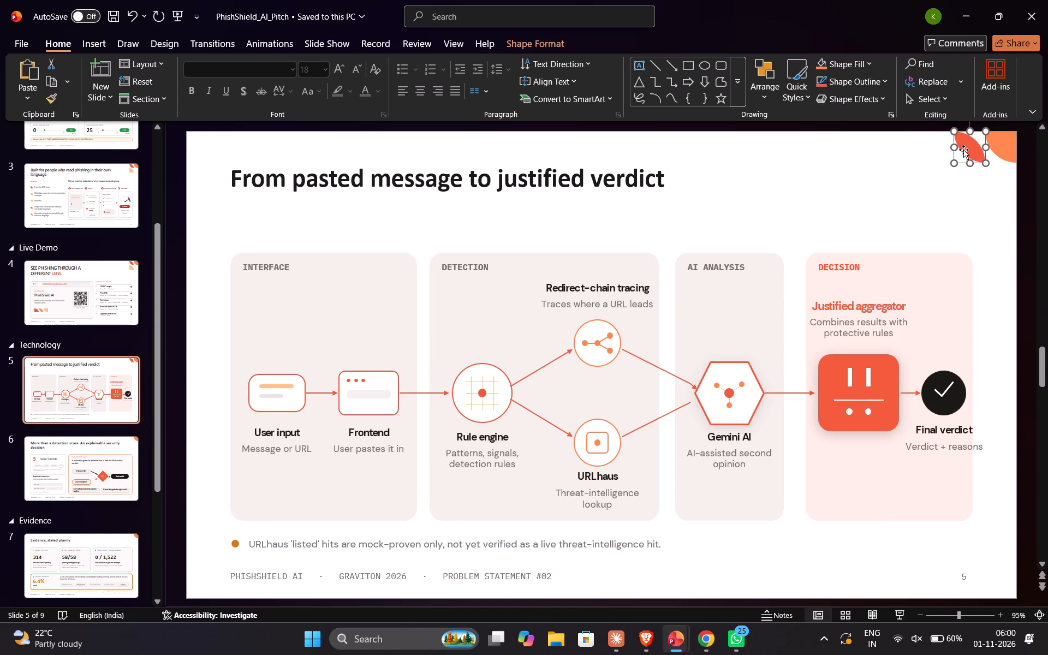
drag(963, 150, 991, 551)
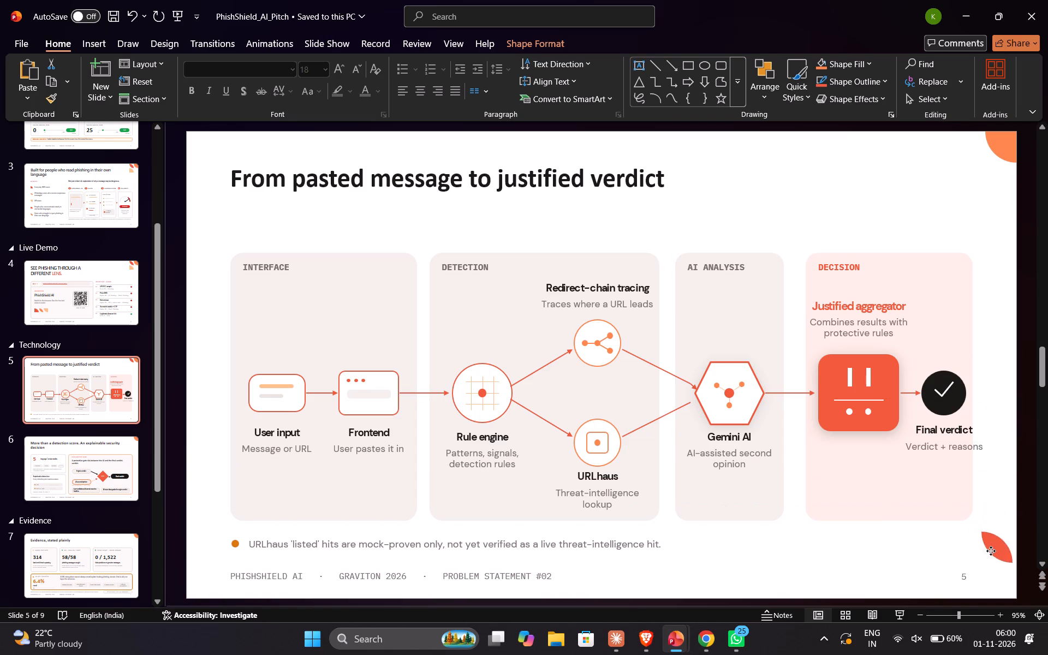
drag(991, 551, 996, 587)
drag(996, 587, 994, 586)
click(892, 565)
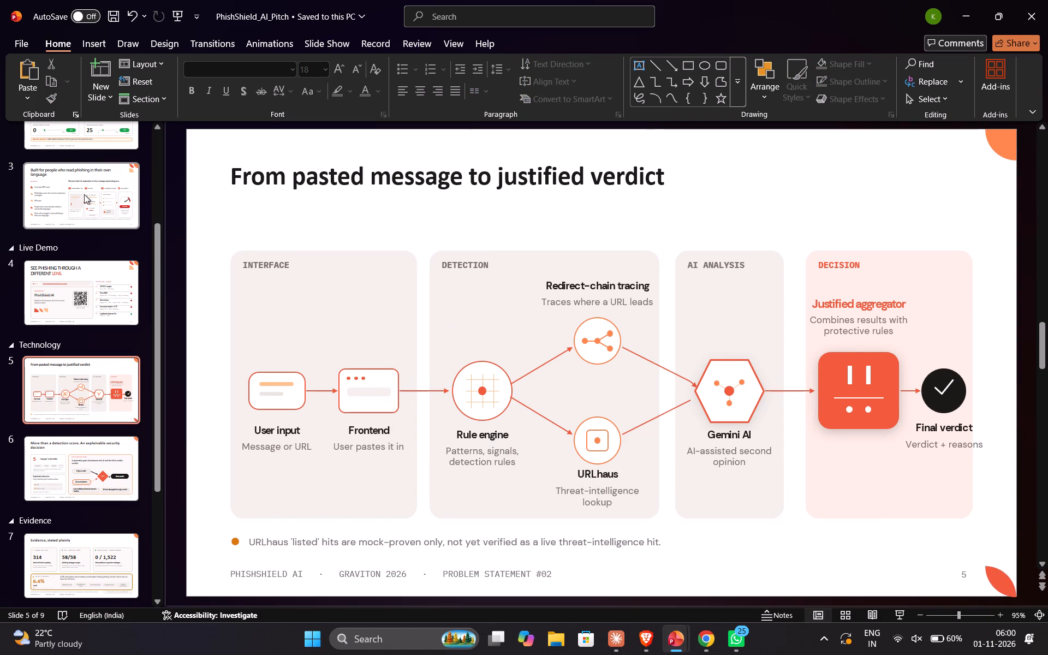
On slide 4, delete the pale orange quarter circle and move the red leaf into the slide's bottom-right corner.
click(88, 285)
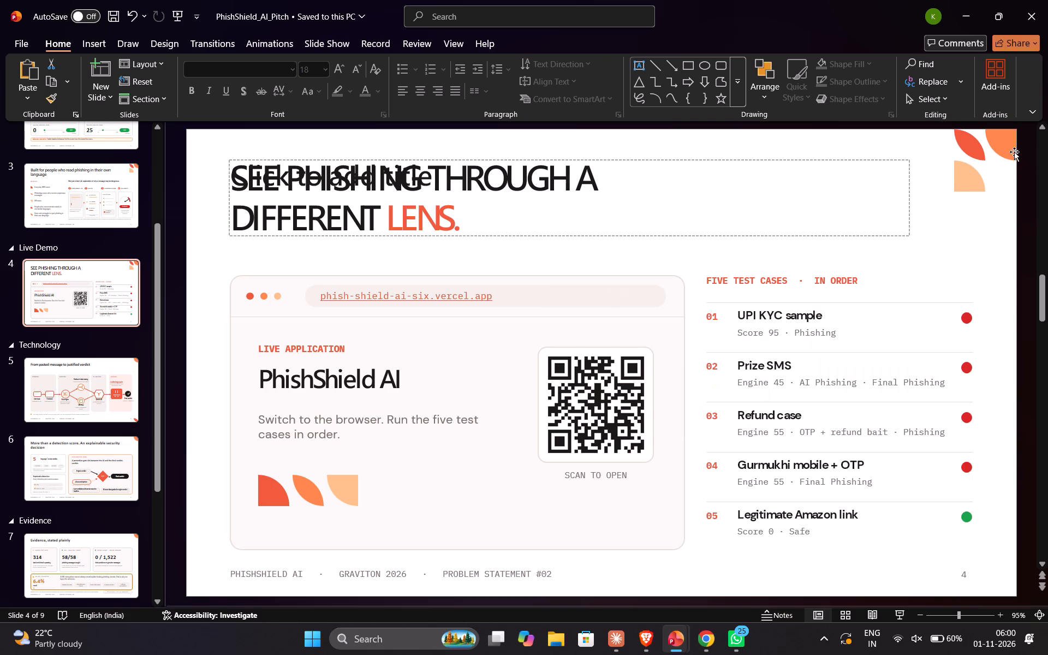
click(975, 185)
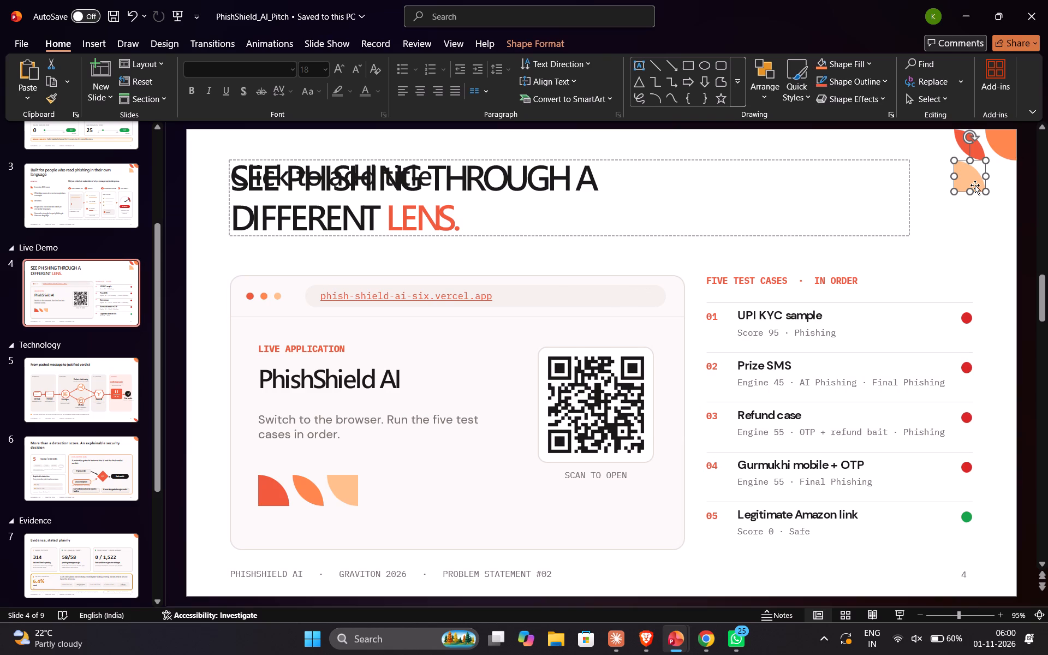
key(Delete)
drag(969, 143, 974, 179)
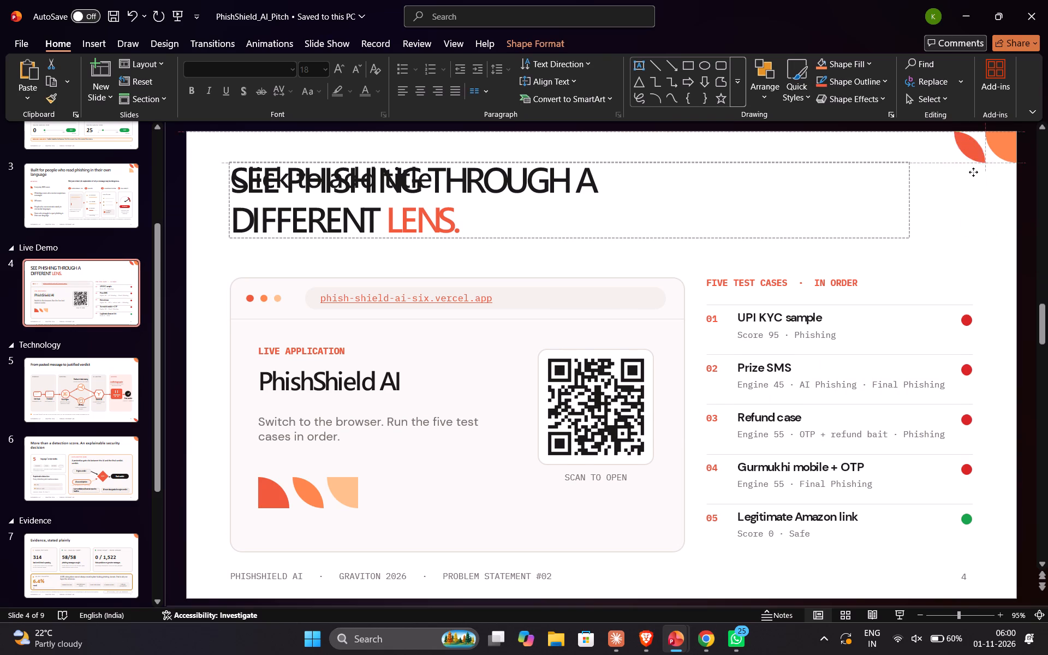
drag(974, 179, 1006, 621)
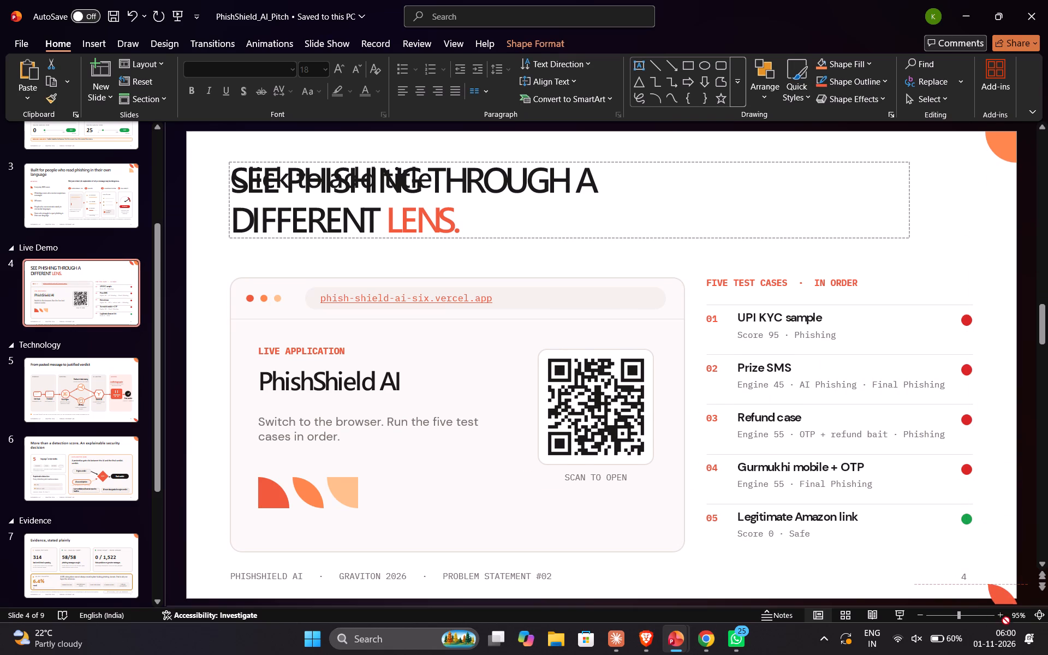
drag(1006, 621, 1004, 591)
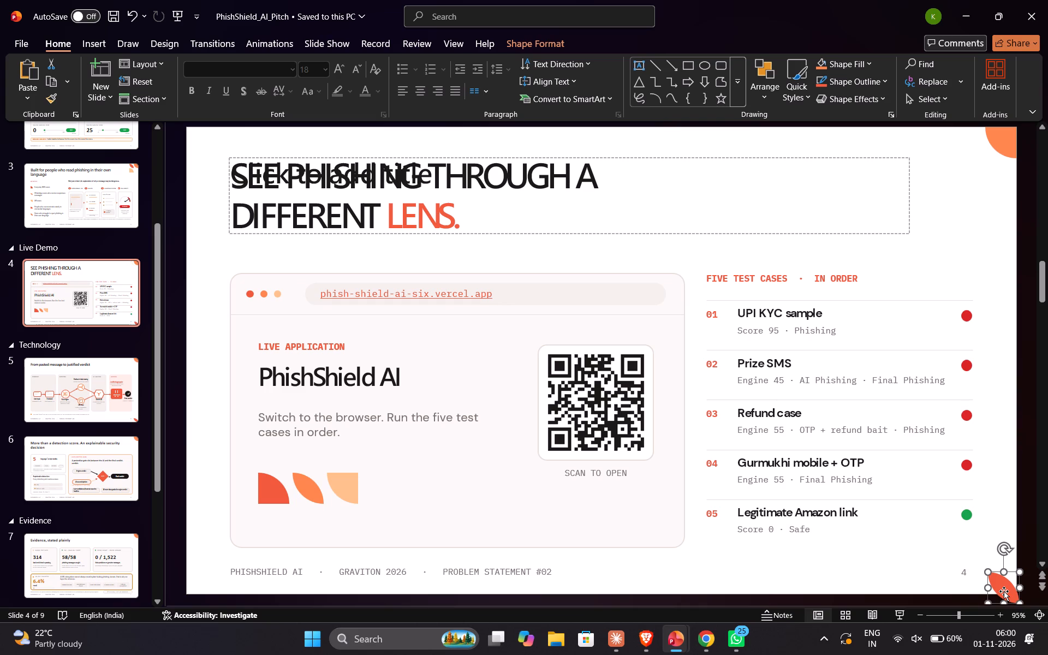
drag(1004, 591, 1003, 583)
click(880, 558)
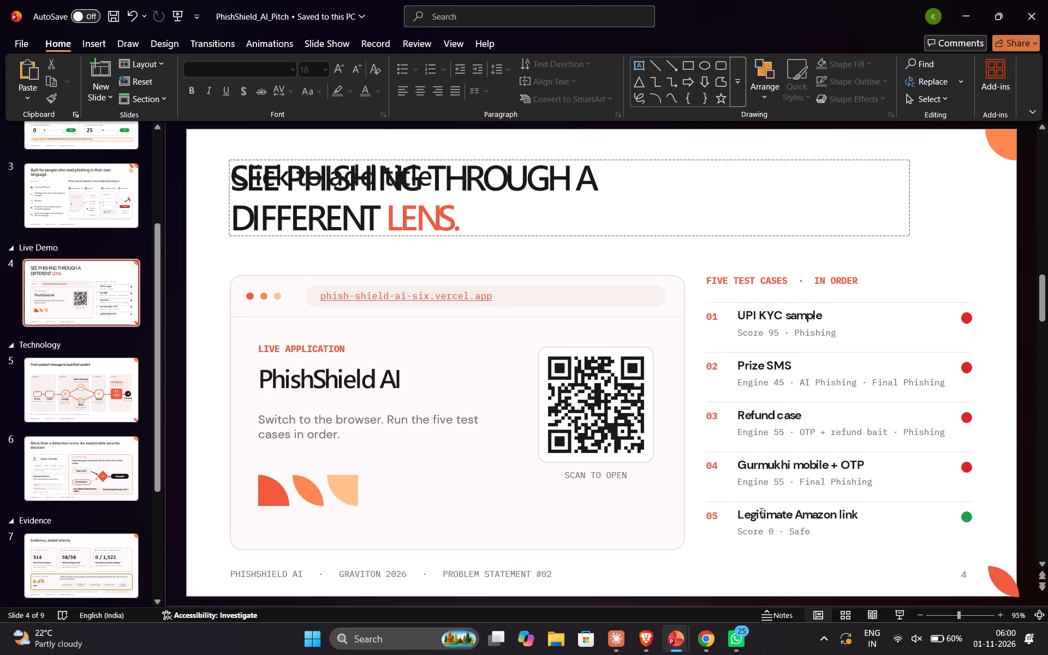
On slide 3, delete the pale orange quarter circle and move the red leaf into the slide's bottom-right corner.
click(92, 205)
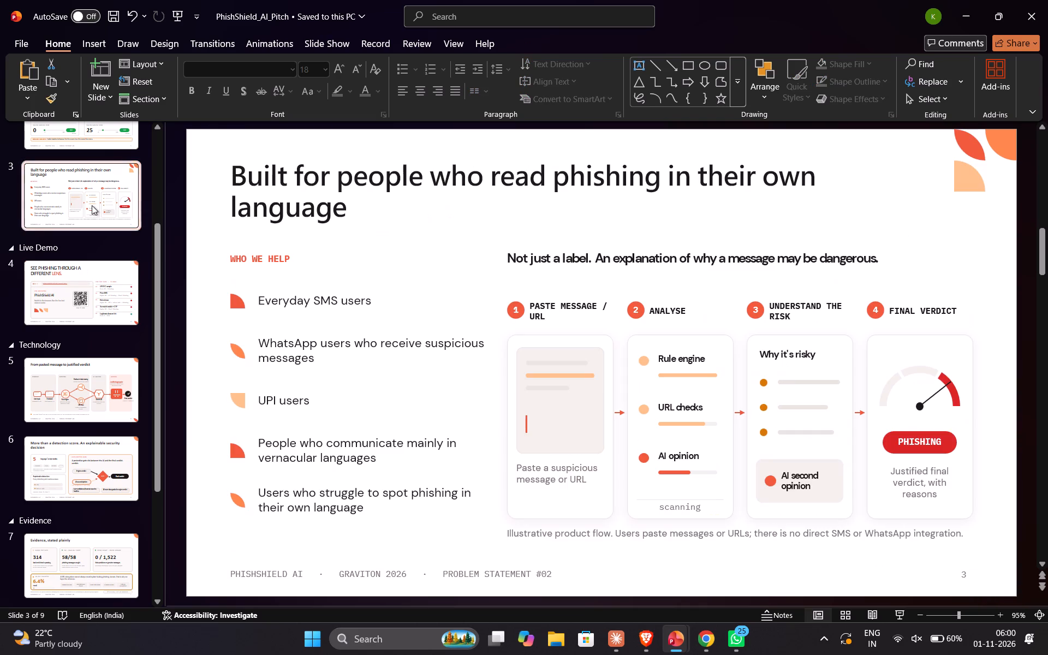
scroll(92, 205, up, 1)
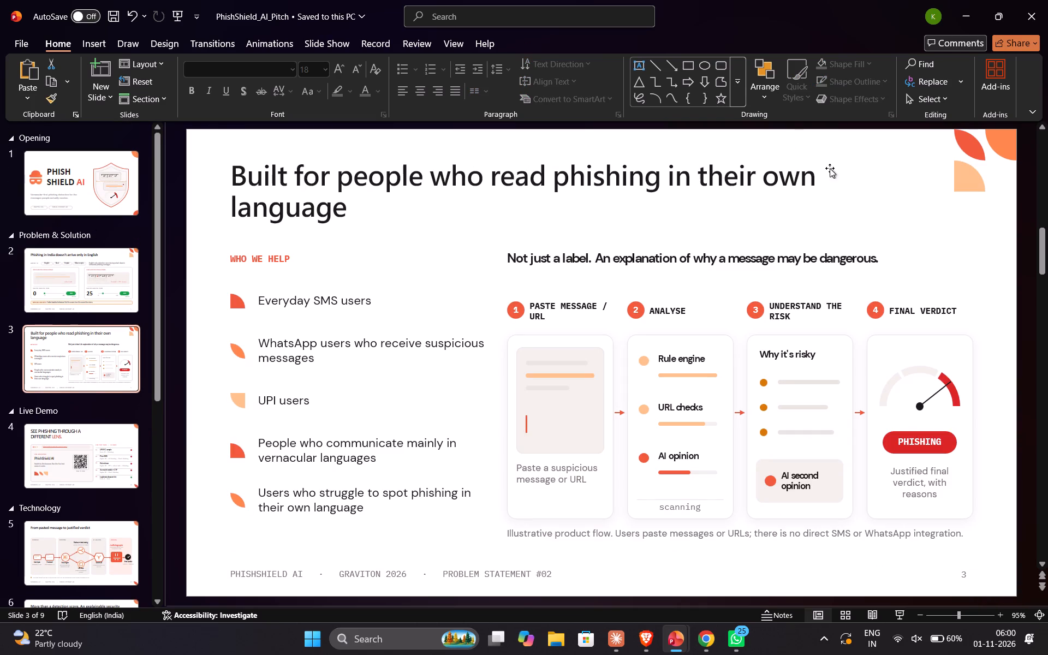
click(969, 178)
key(Delete)
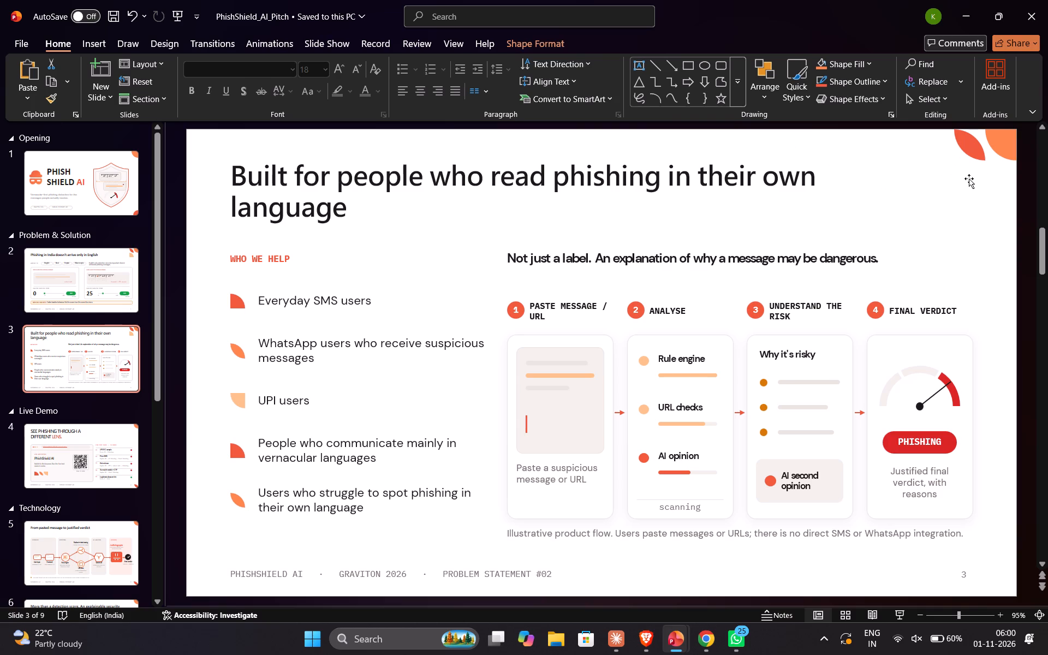
drag(971, 153, 985, 569)
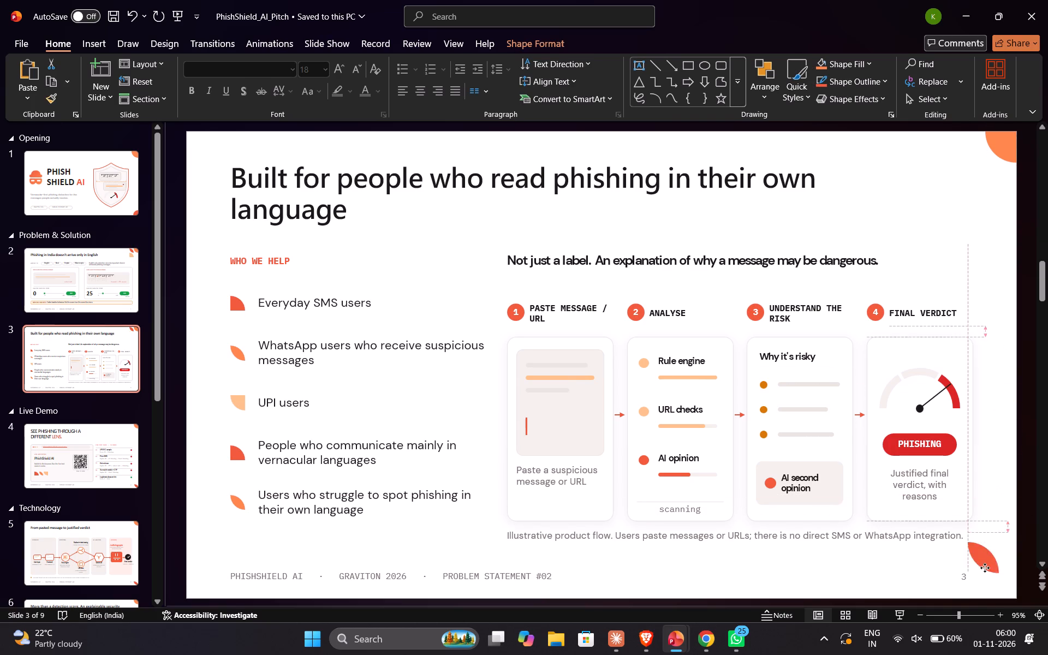
drag(985, 569, 1005, 592)
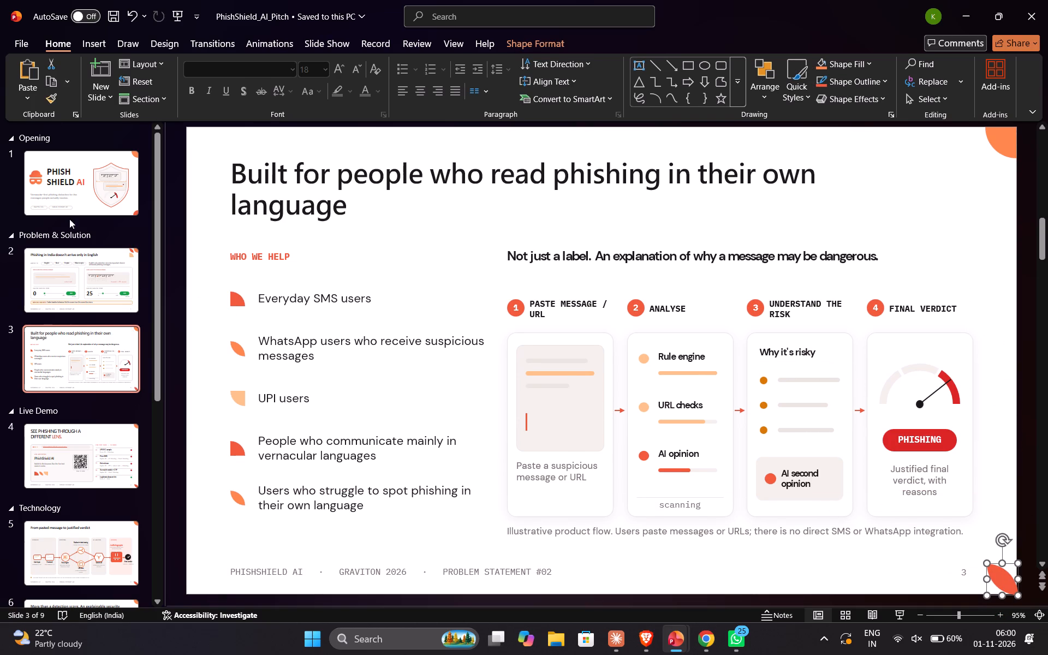
On slide 2, delete the pale orange quarter circle and move the red leaf into the slide's bottom-right corner.
click(70, 282)
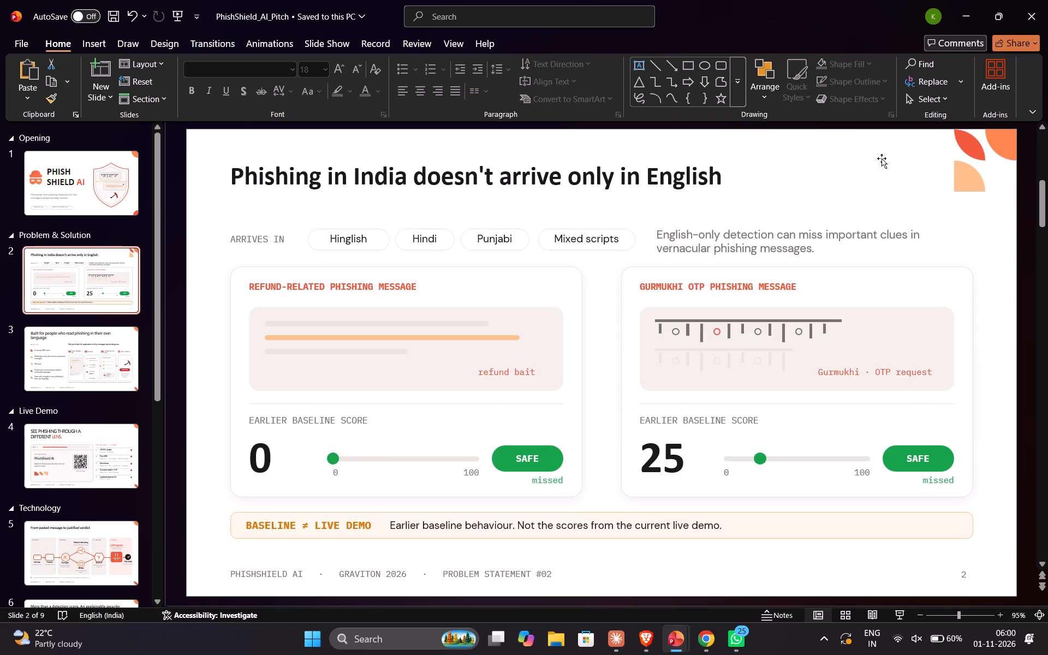
click(956, 181)
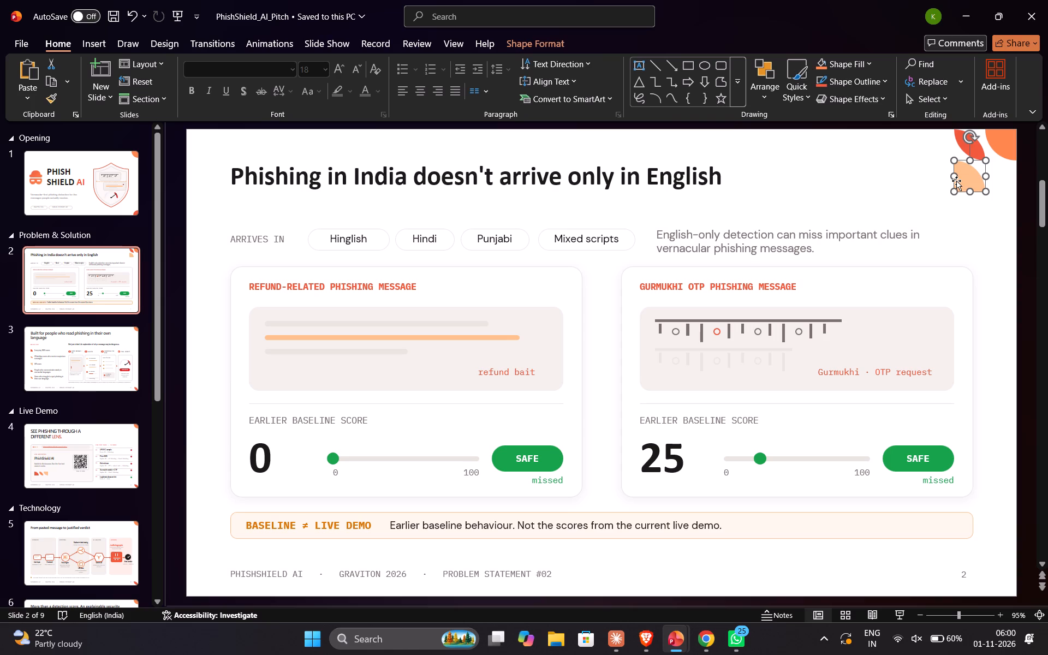
key(Delete)
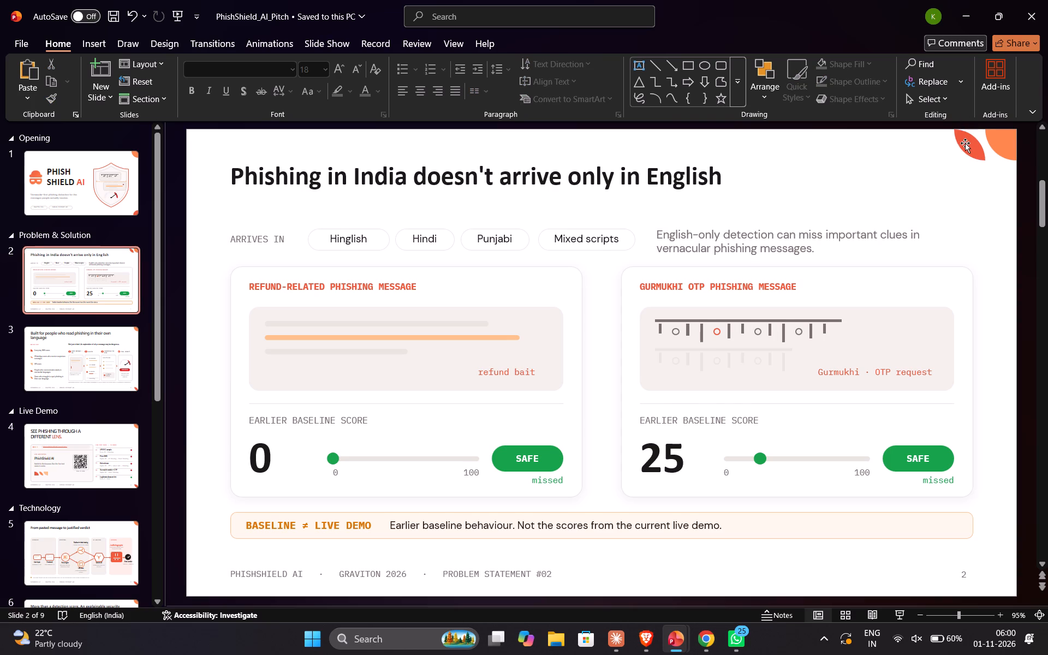
click(966, 143)
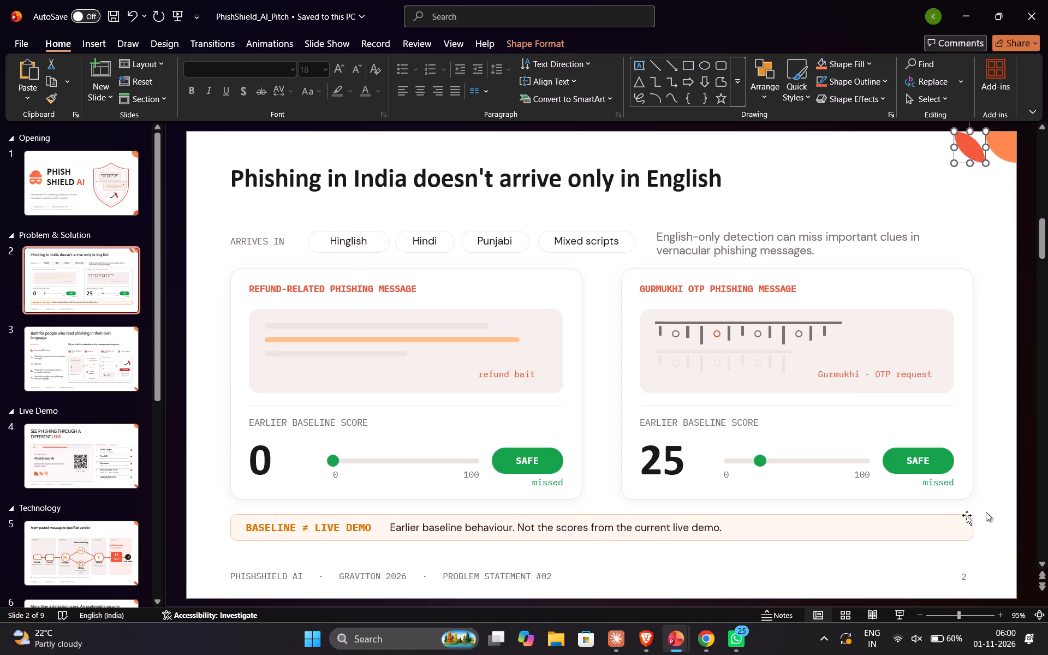
drag(968, 156, 998, 440)
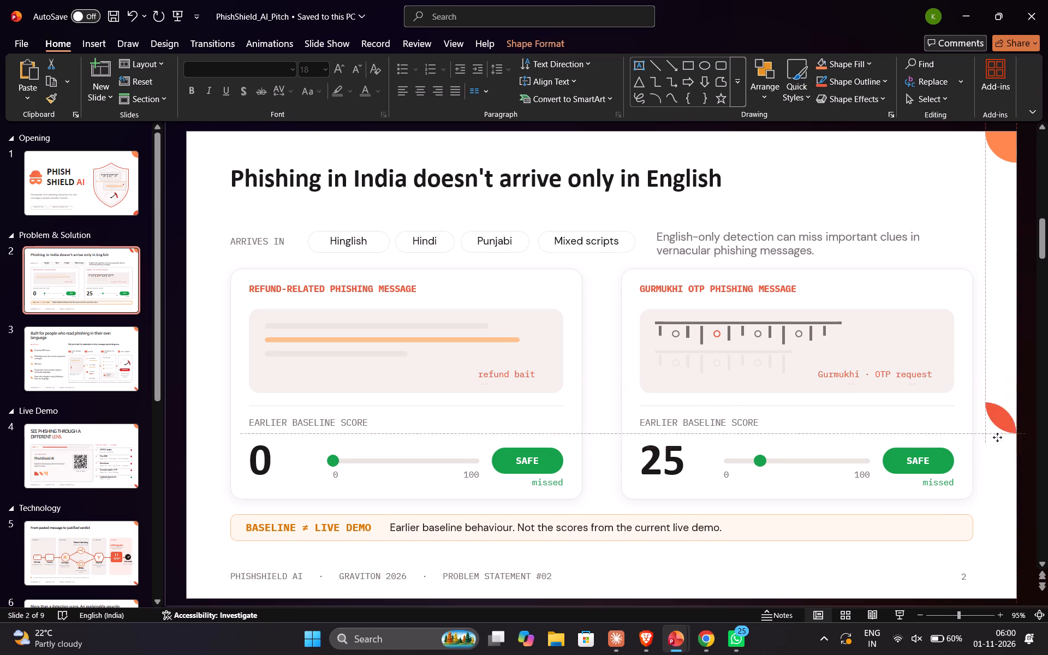
drag(998, 440, 999, 592)
click(924, 611)
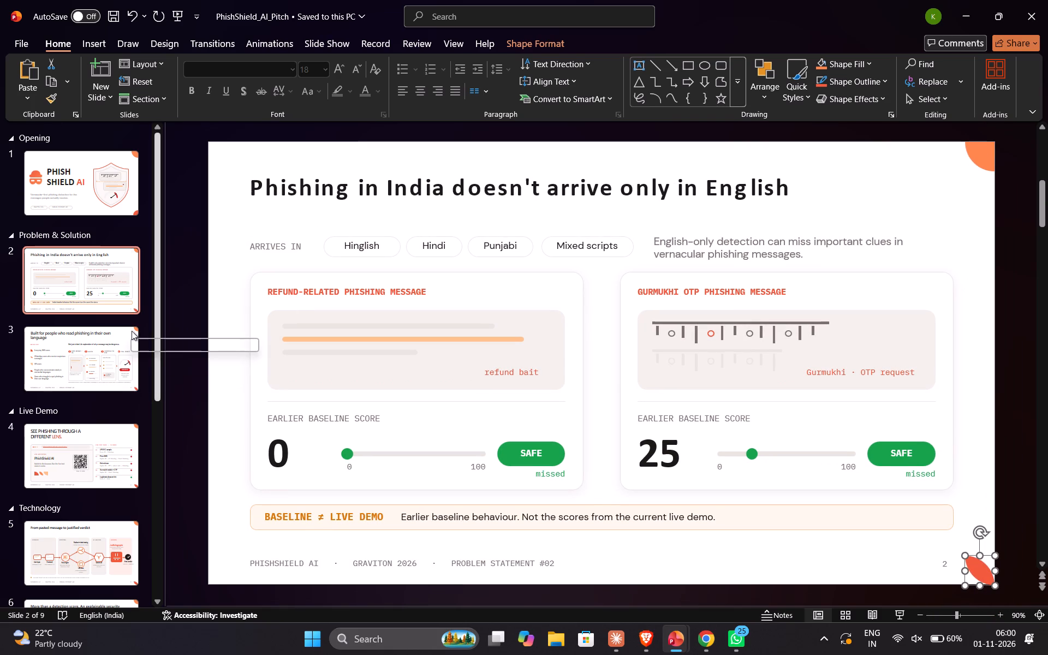
Review slides 3 to 7 to check which ones have the red leaf in the bottom-right corner.
click(112, 364)
click(110, 421)
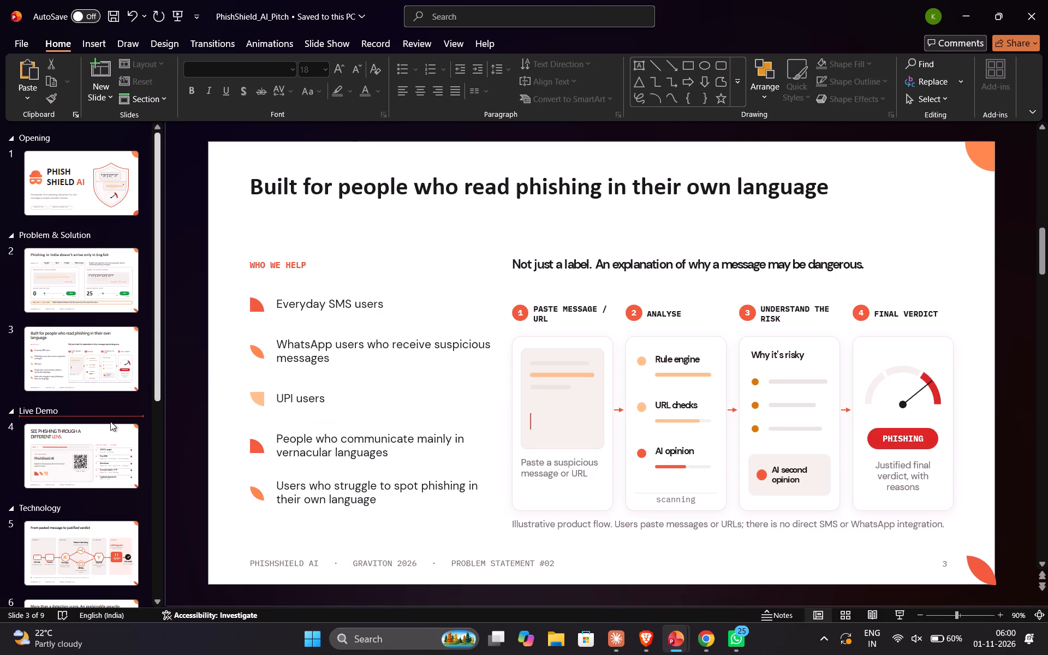
click(126, 444)
scroll(126, 444, down, 1)
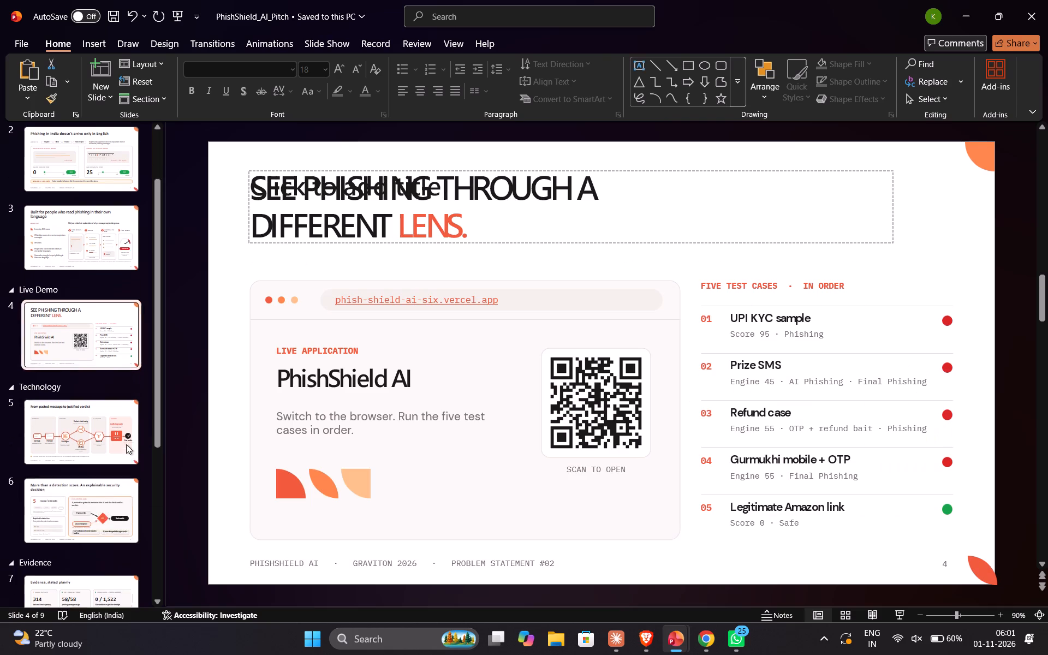
scroll(126, 444, down, 1)
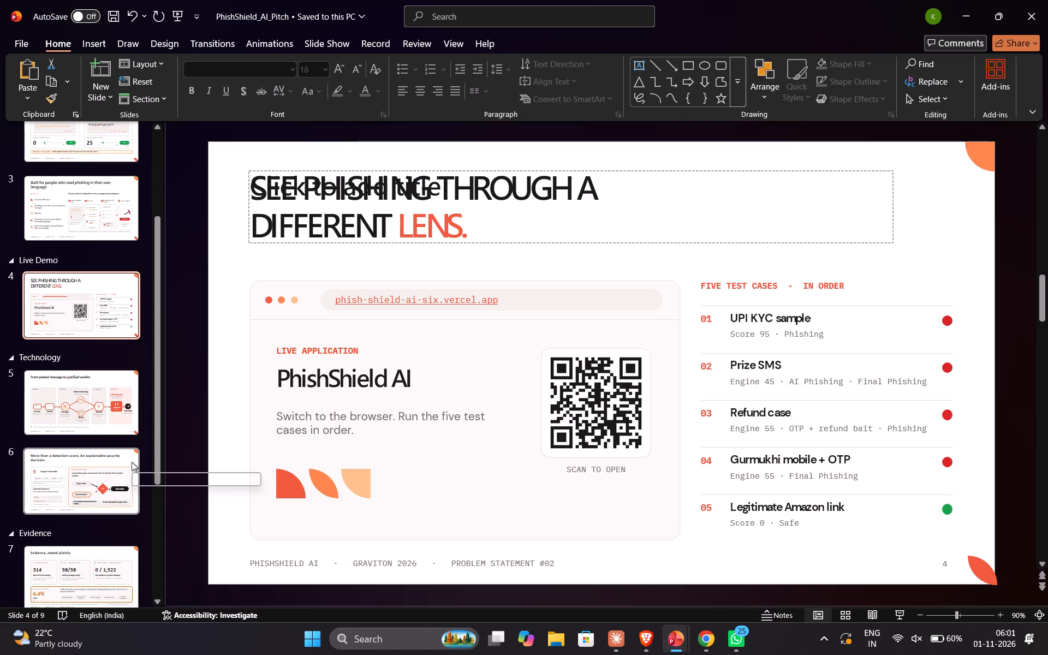
click(132, 462)
click(105, 401)
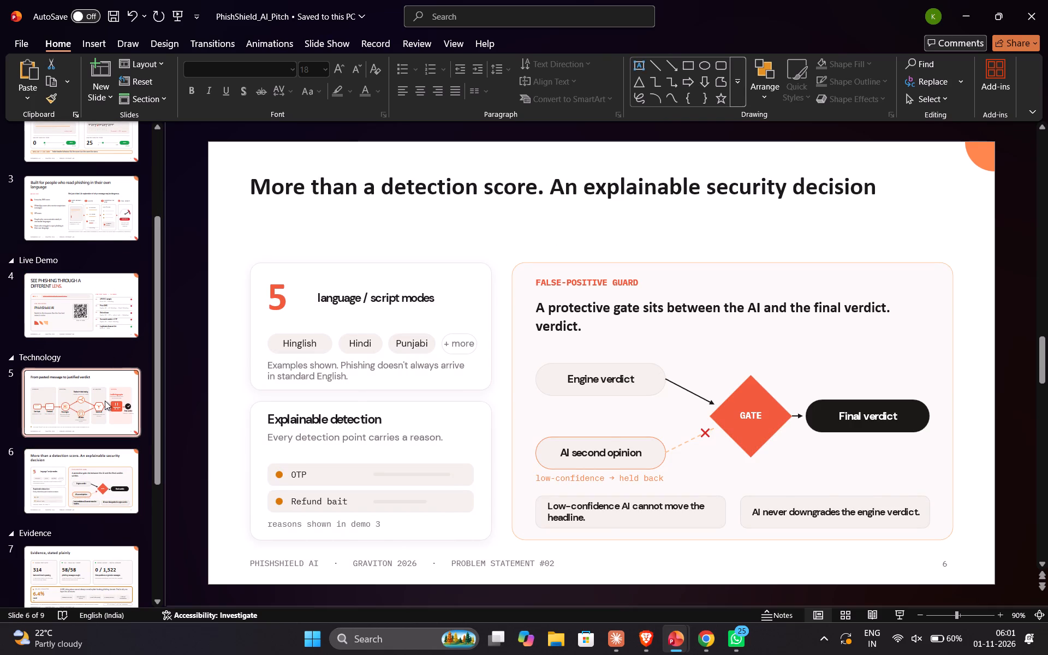
click(97, 308)
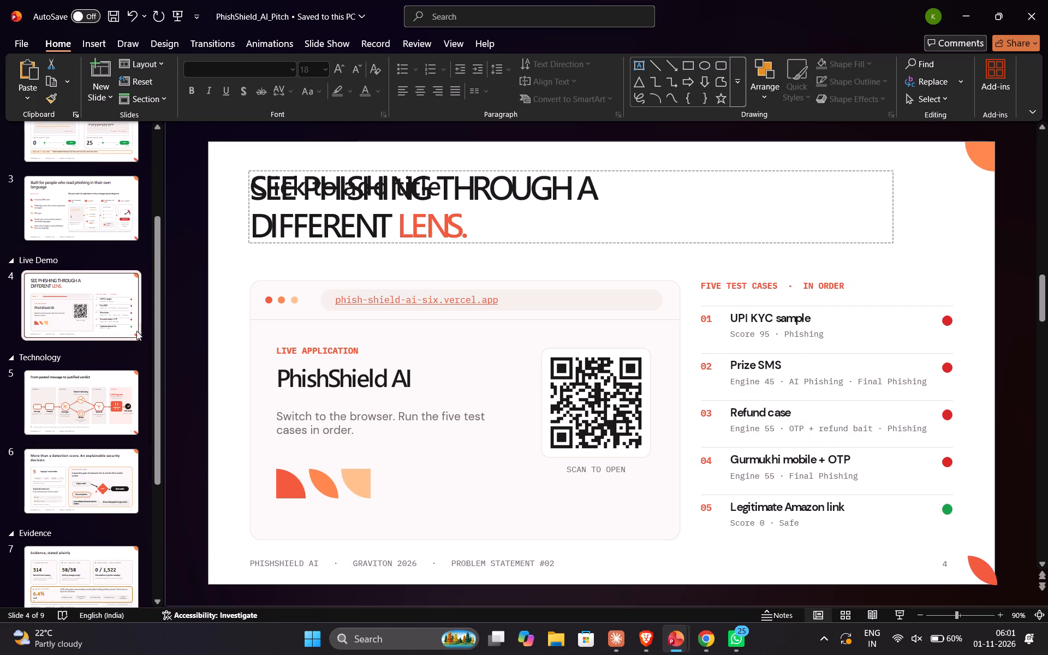
click(127, 402)
click(116, 317)
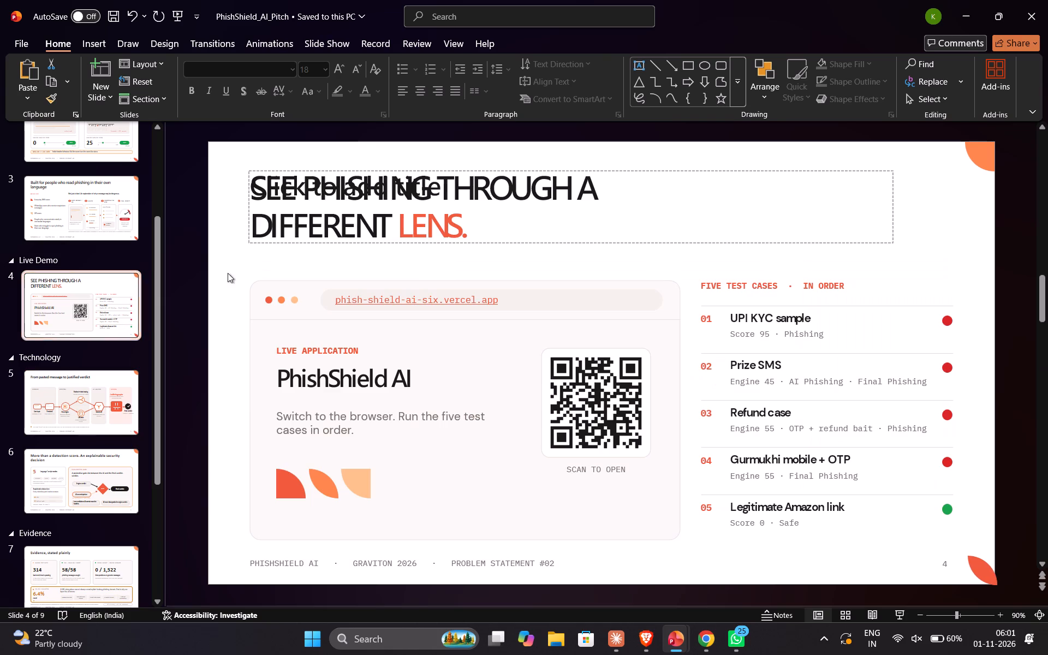
click(527, 228)
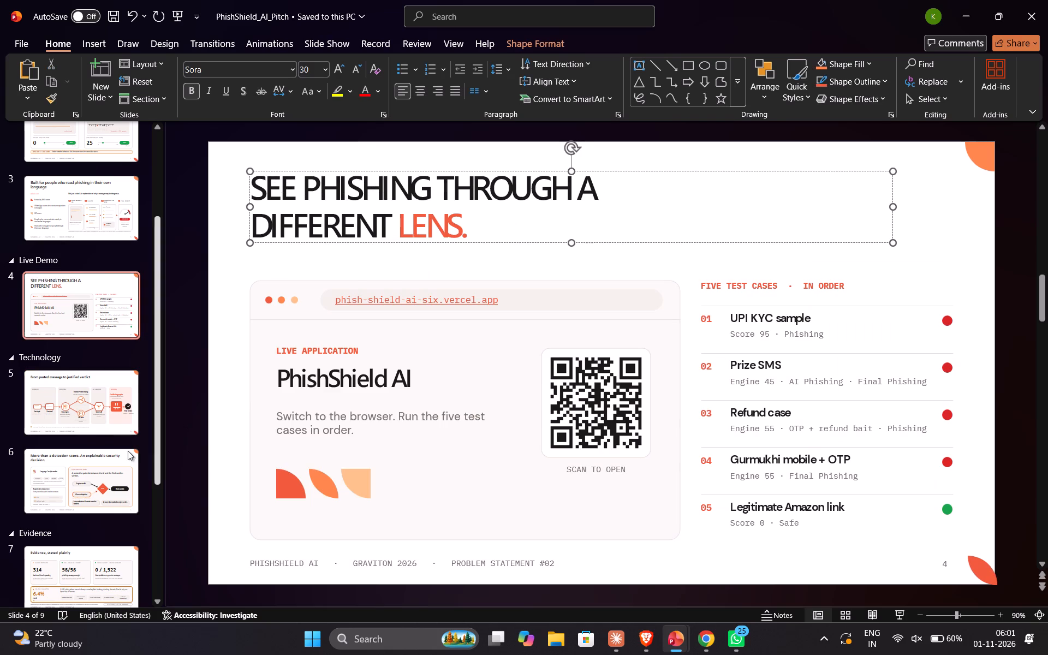
click(94, 475)
scroll(94, 475, down, 1)
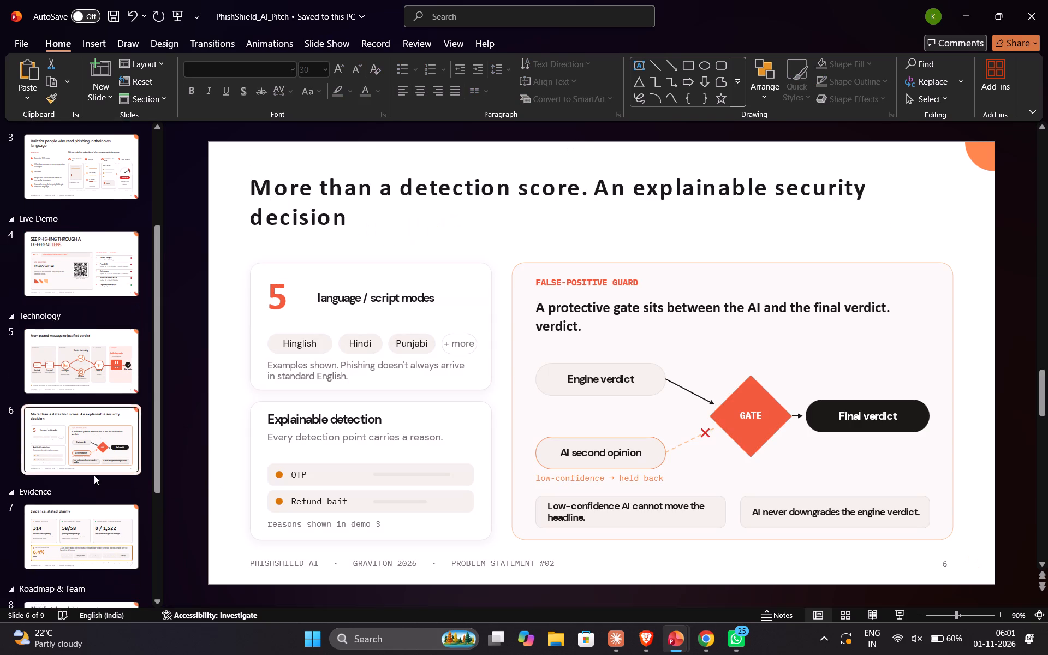
scroll(94, 475, down, 1)
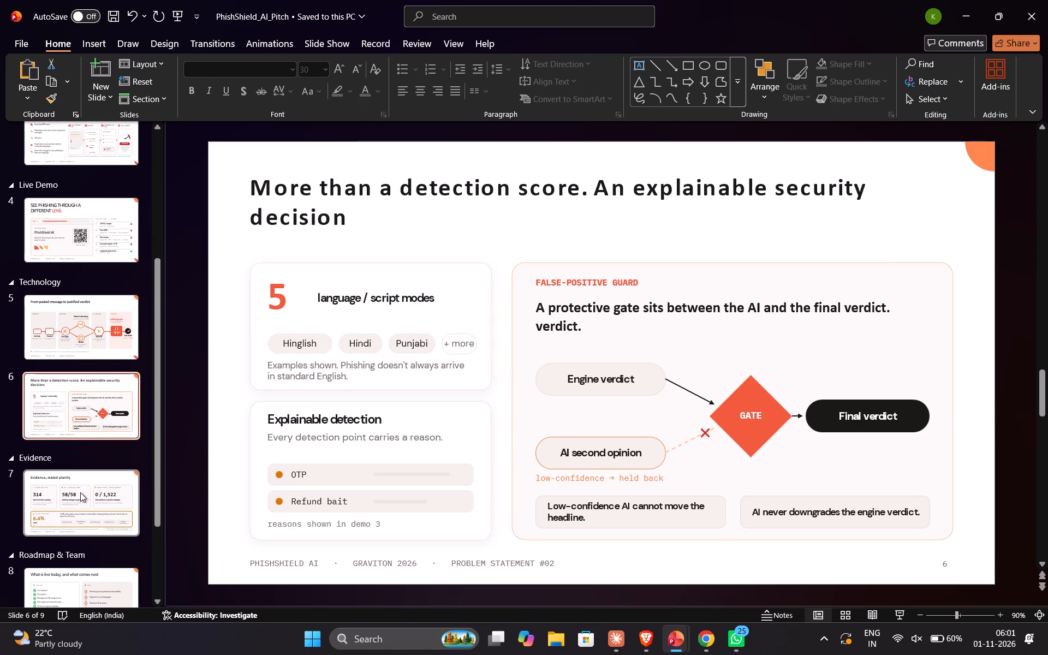
click(94, 492)
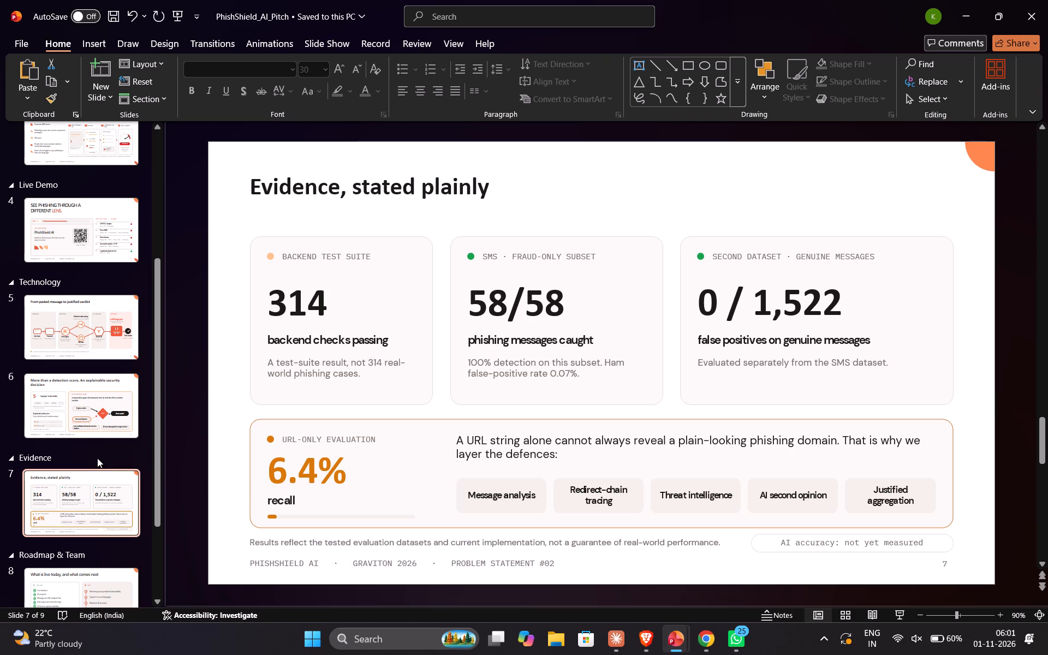
click(92, 523)
scroll(92, 523, down, 1)
On slide 8, delete the pale orange quarter circle and move the red leaf fully into the bottom-right corner.
click(90, 504)
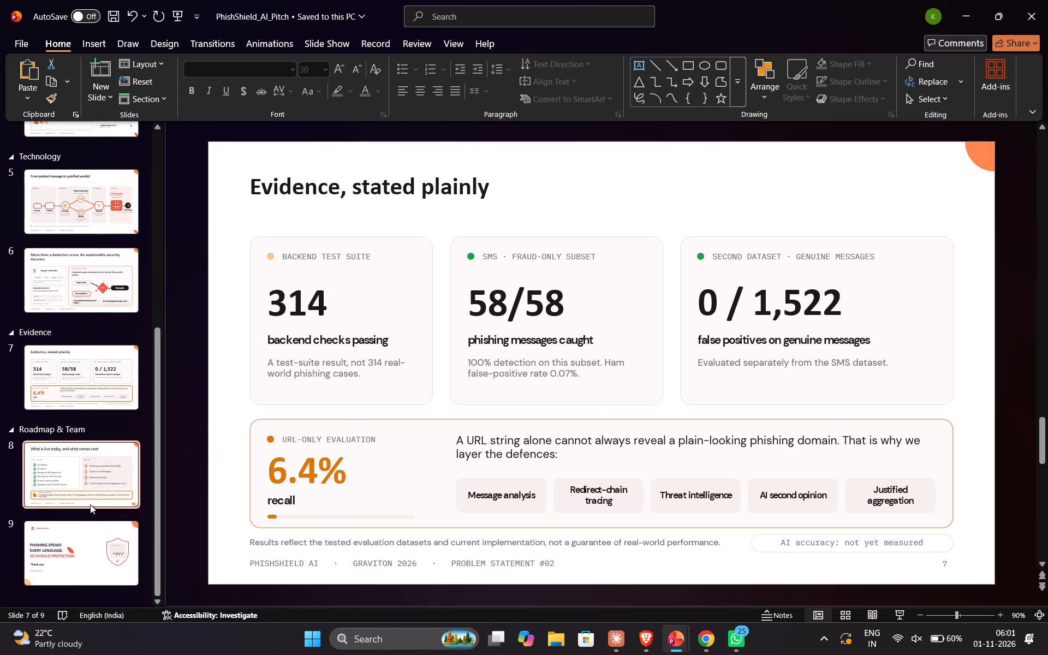
scroll(90, 504, down, 1)
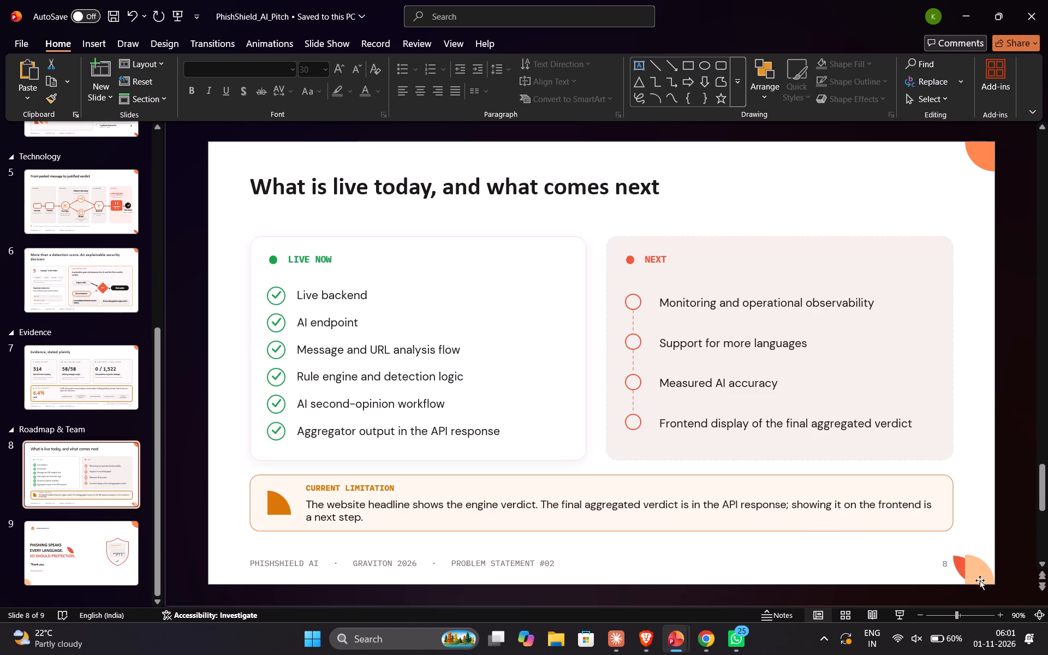
click(989, 576)
key(Delete)
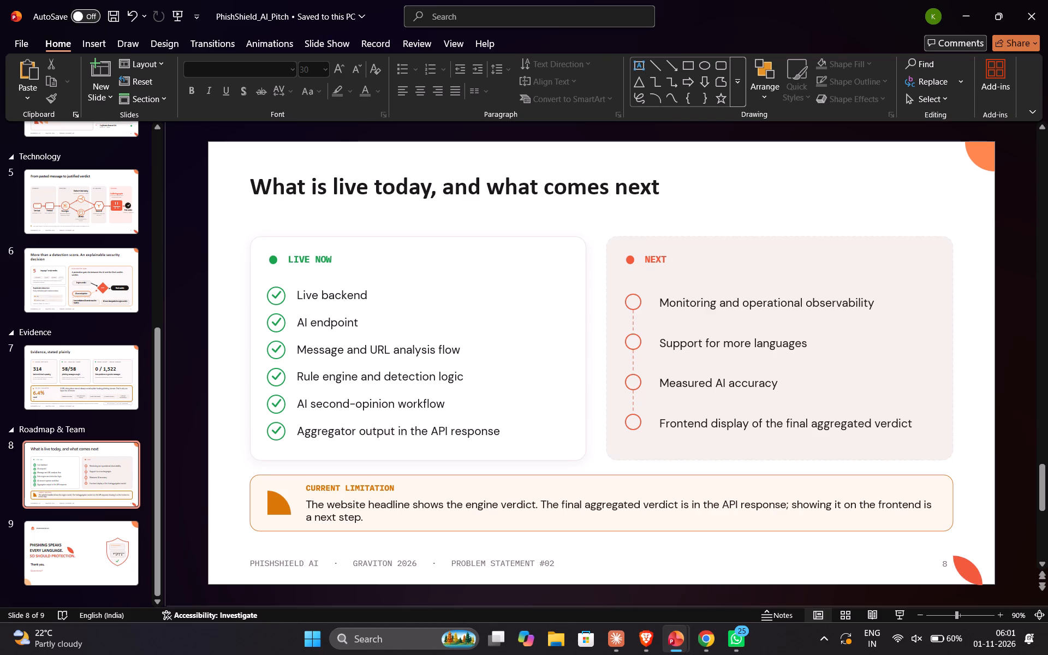
drag(961, 573, 970, 571)
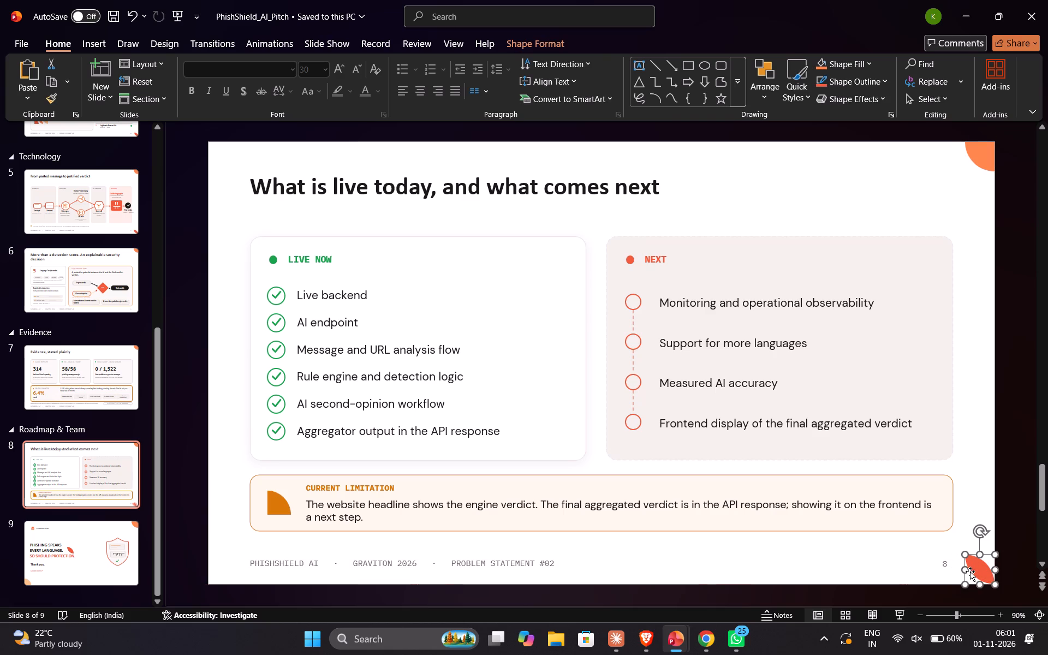
Copy slide 8's red leaf into the bottom-right corner of slides 7 and 6.
right_click(970, 571)
click(888, 270)
click(63, 380)
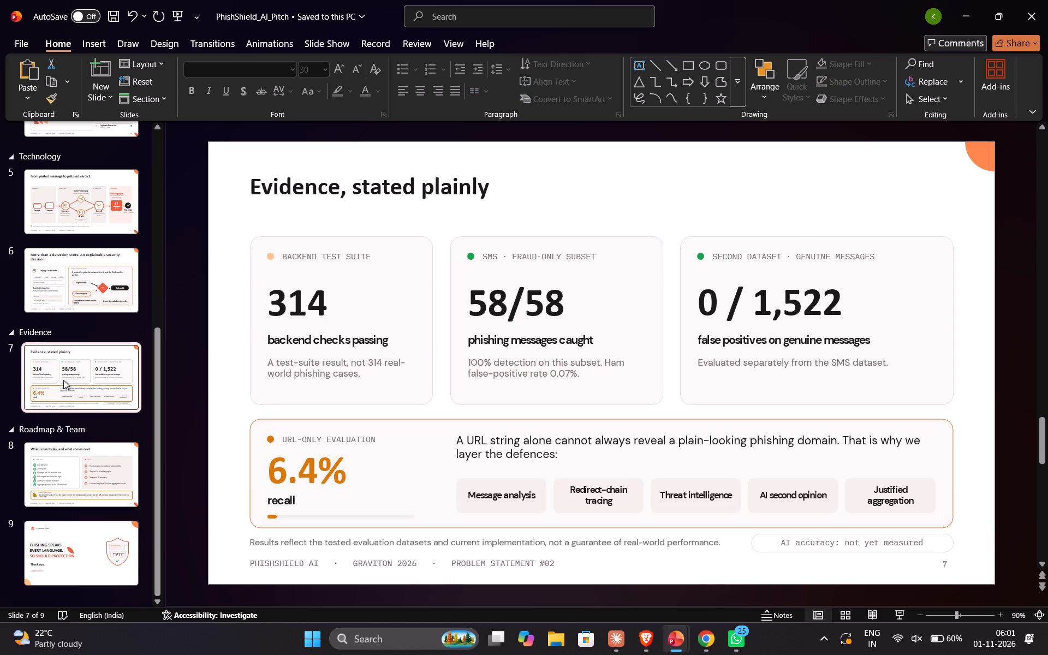
key(ctrl+v)
click(86, 247)
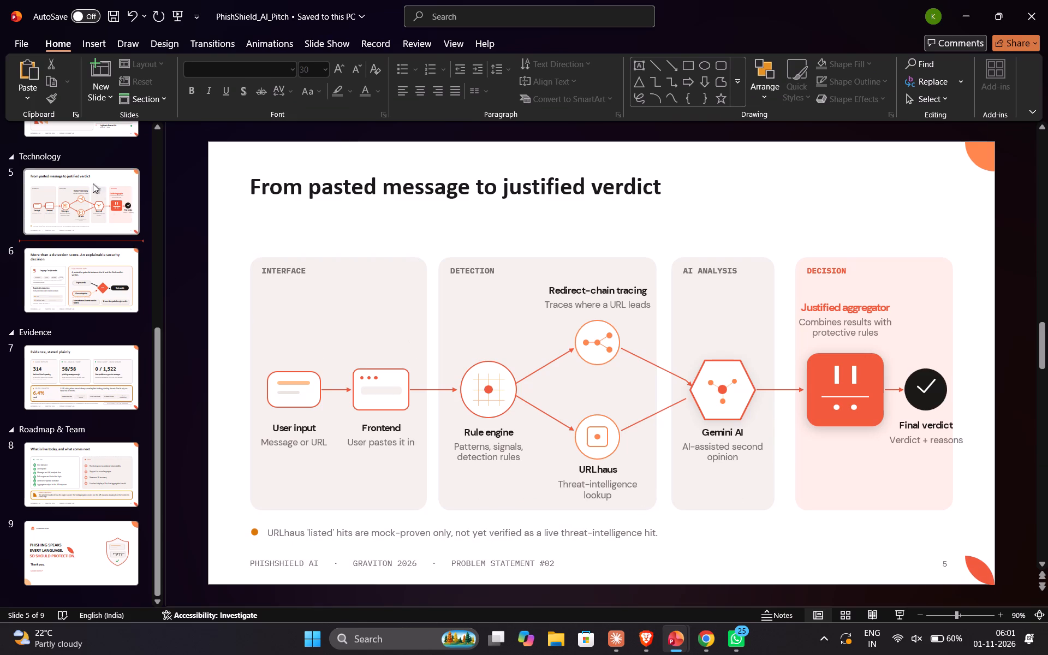
click(123, 302)
key(ctrl+v)
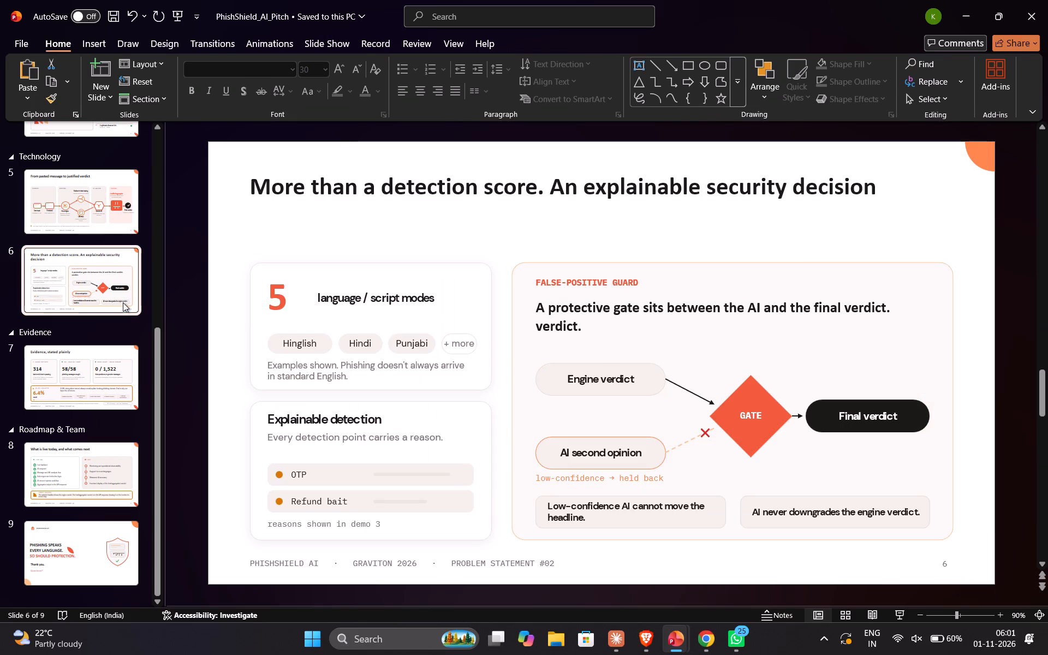
Review the corner decorations on slides 7 to 9, and check slides 2 and 1 again.
click(93, 386)
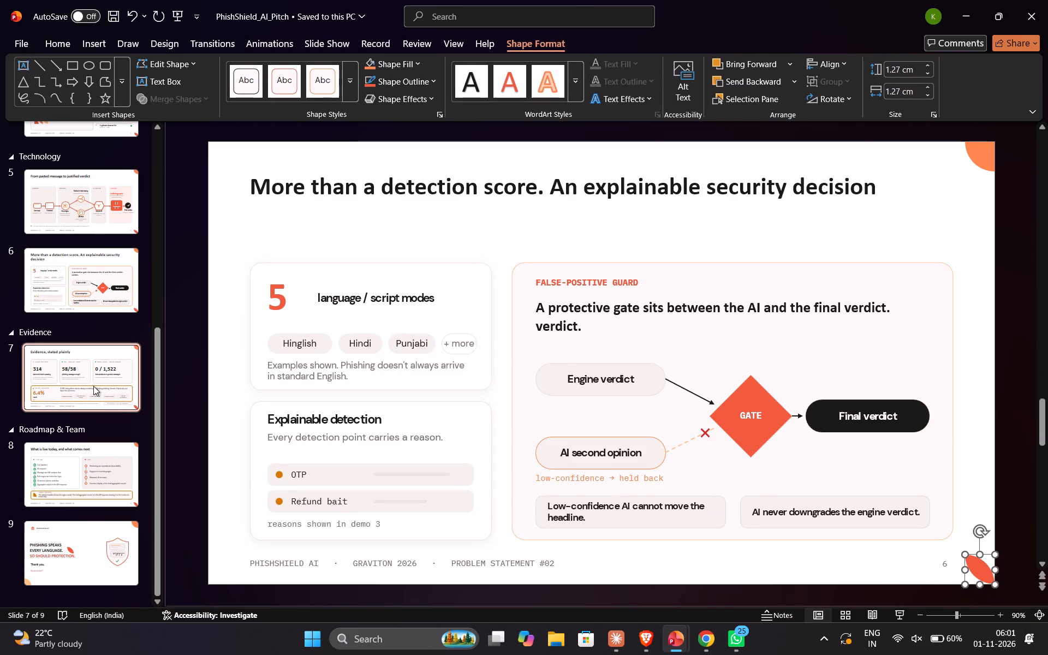
click(90, 481)
scroll(90, 481, down, 2)
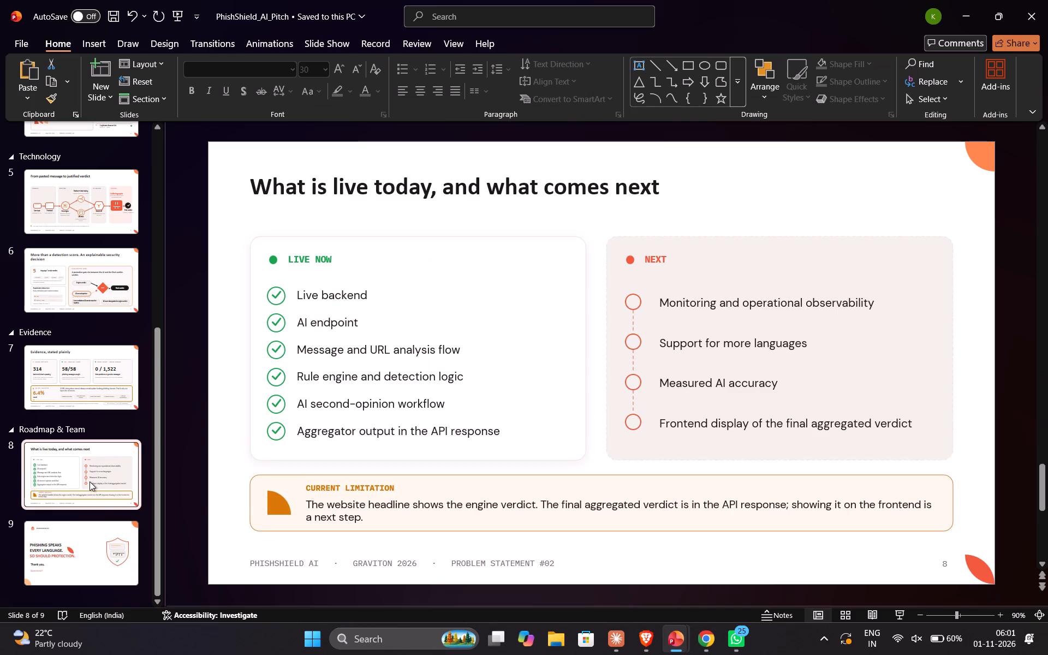
click(86, 566)
scroll(86, 566, down, 2)
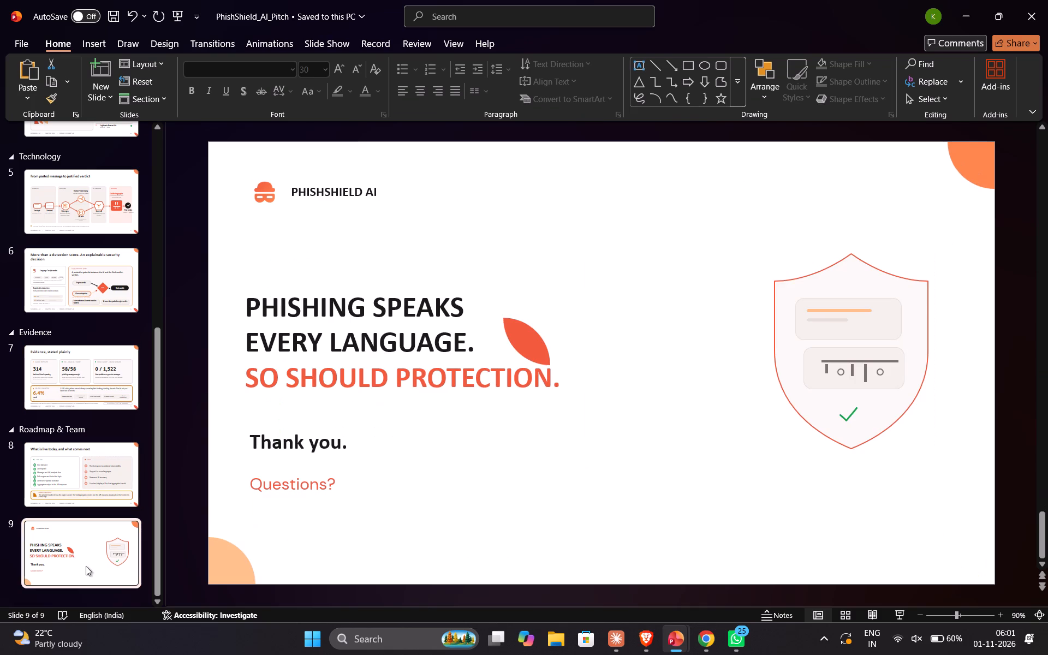
scroll(106, 380, up, 4)
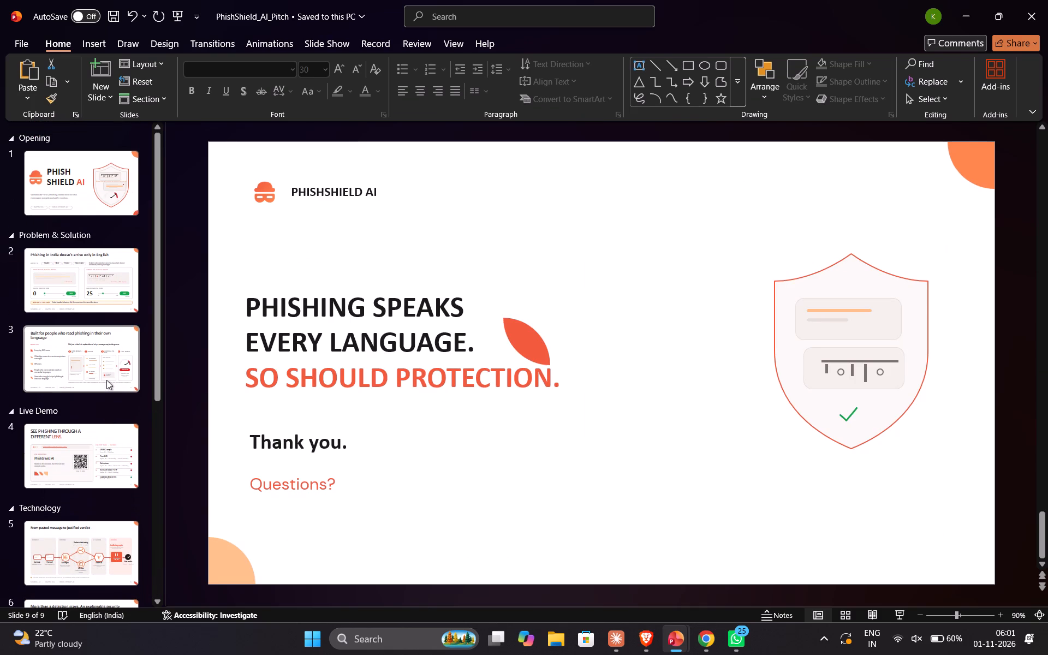
click(120, 315)
click(117, 191)
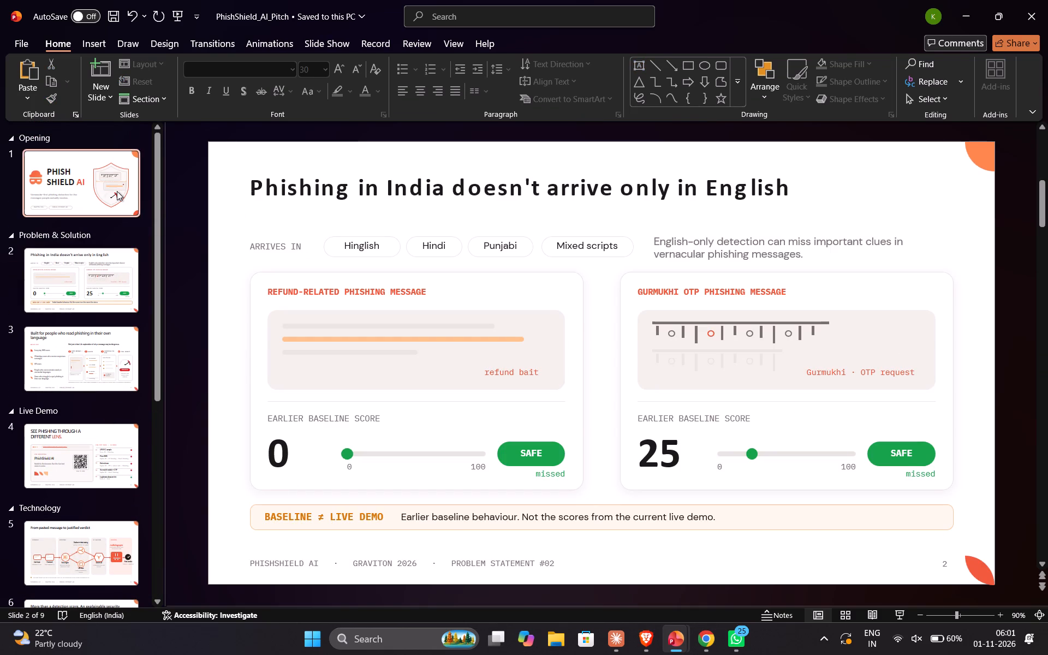
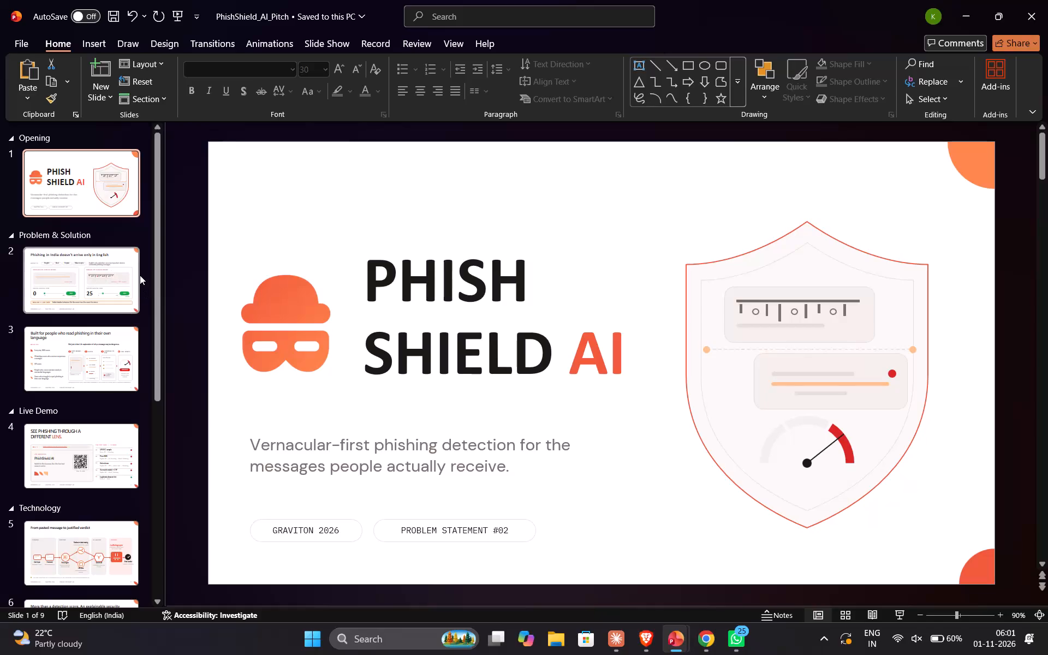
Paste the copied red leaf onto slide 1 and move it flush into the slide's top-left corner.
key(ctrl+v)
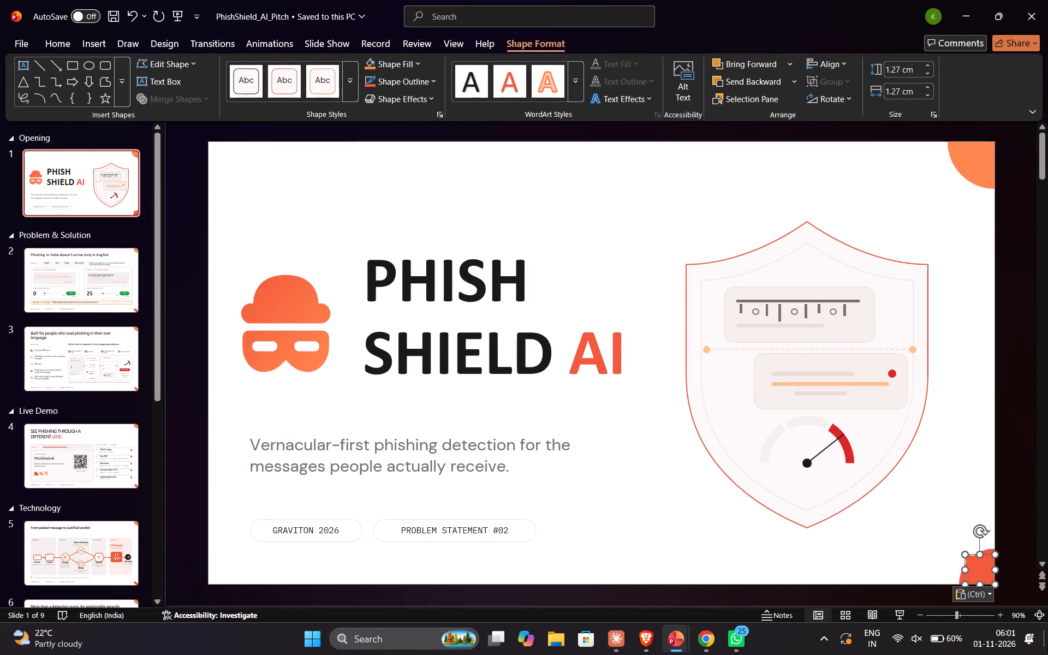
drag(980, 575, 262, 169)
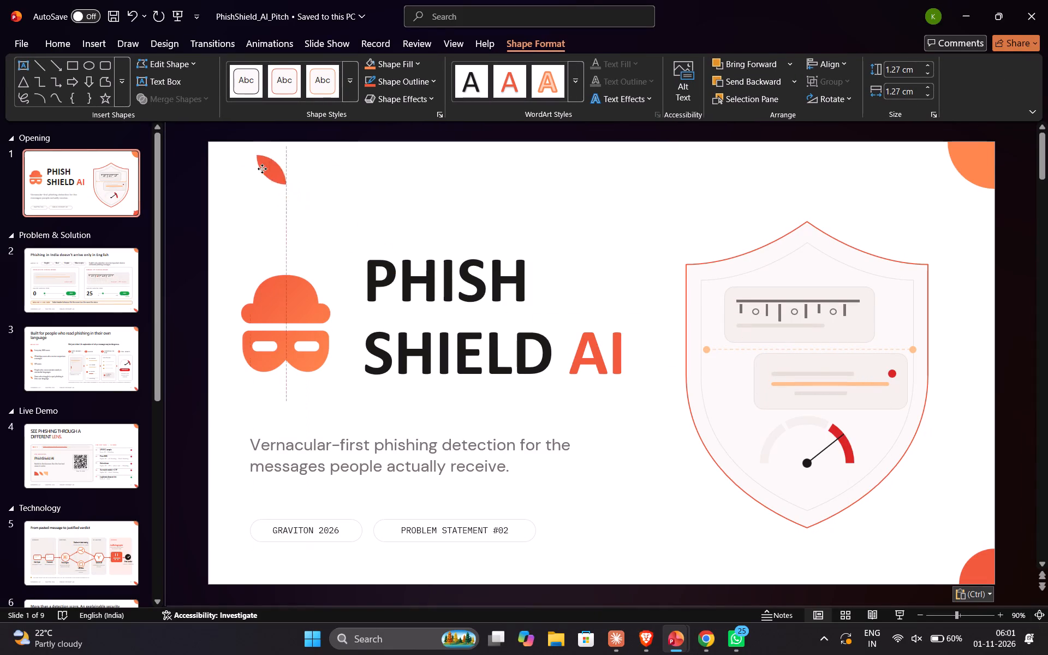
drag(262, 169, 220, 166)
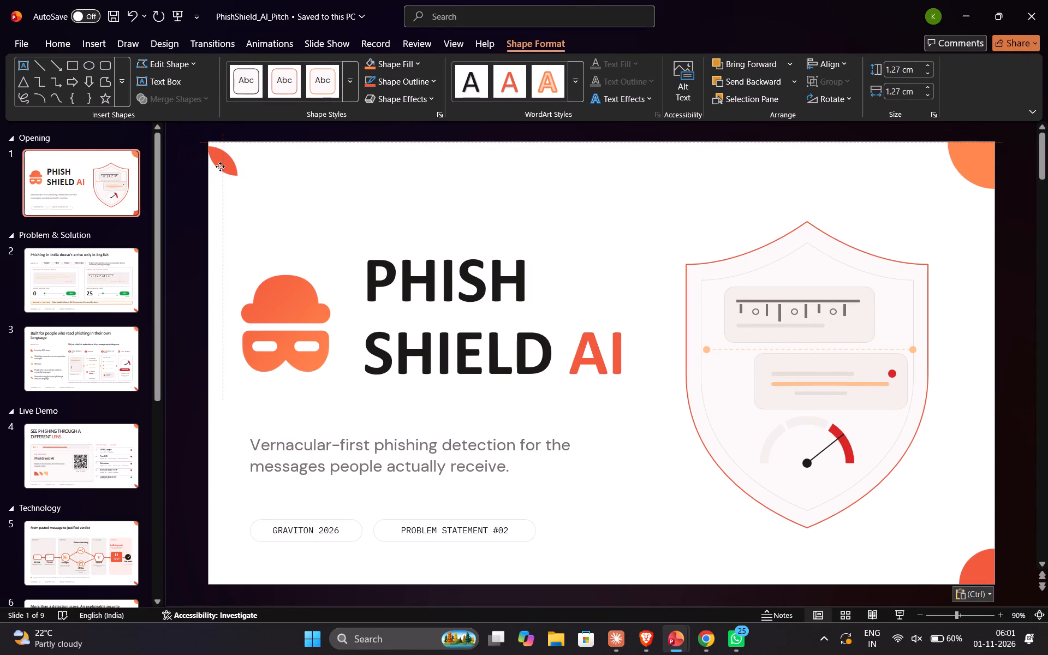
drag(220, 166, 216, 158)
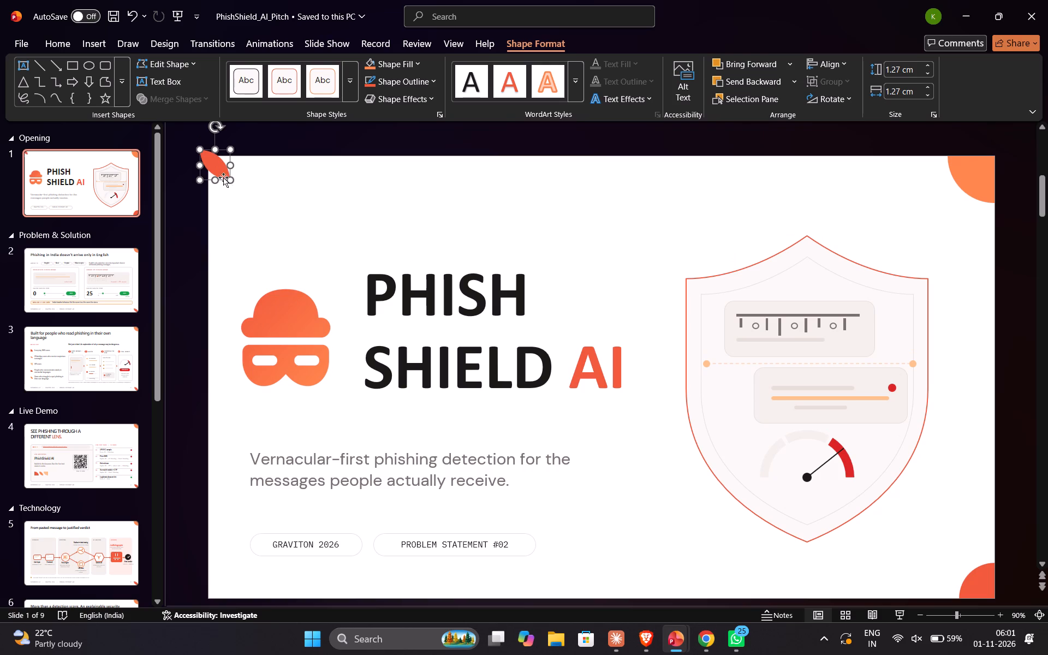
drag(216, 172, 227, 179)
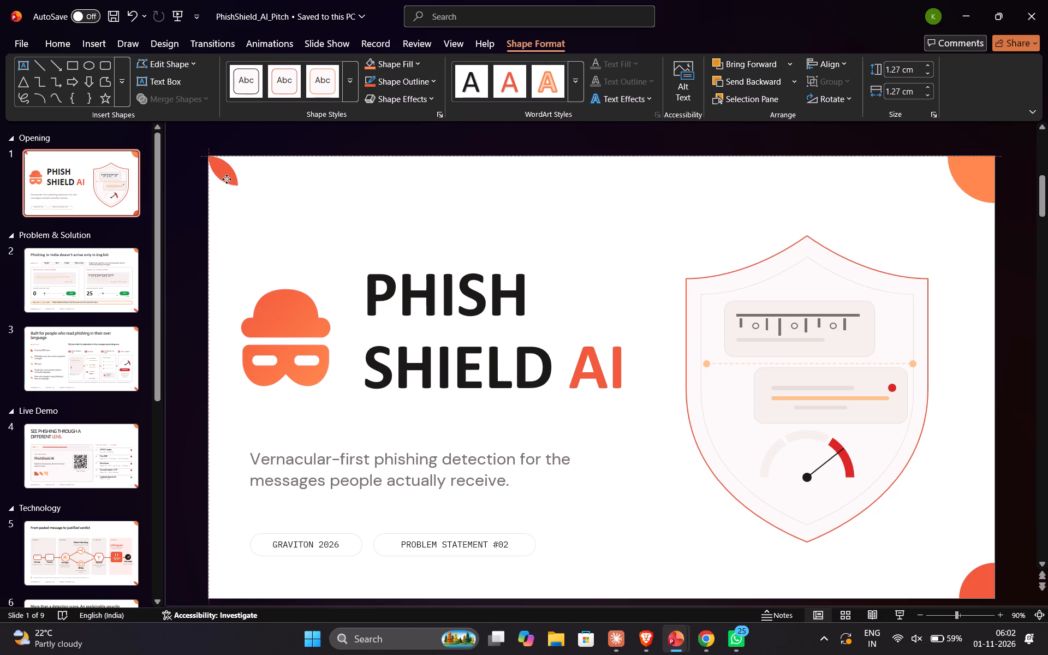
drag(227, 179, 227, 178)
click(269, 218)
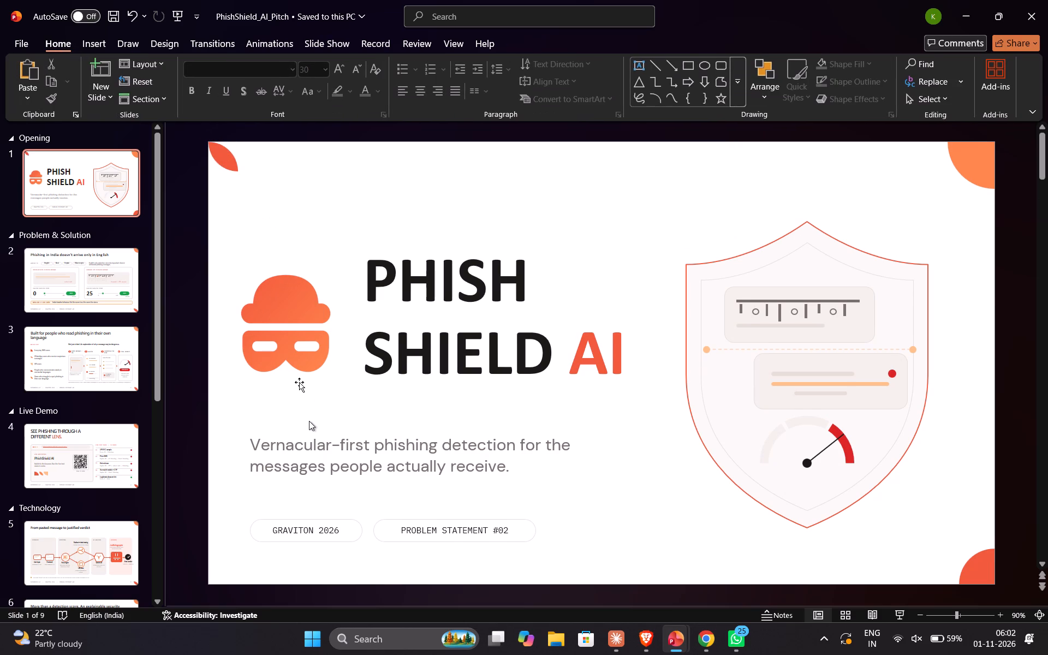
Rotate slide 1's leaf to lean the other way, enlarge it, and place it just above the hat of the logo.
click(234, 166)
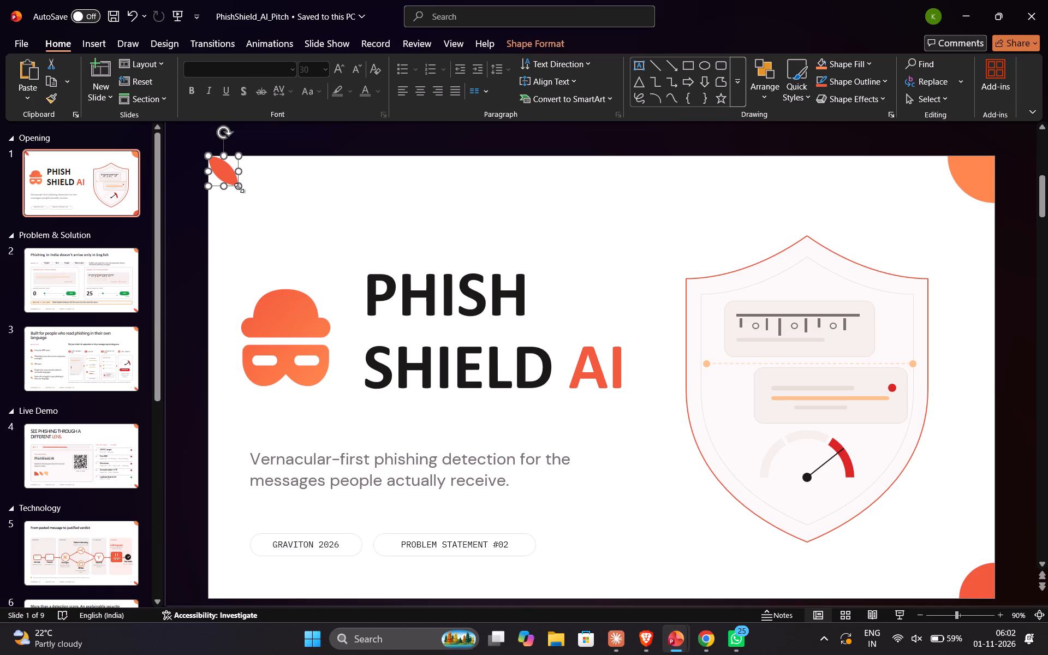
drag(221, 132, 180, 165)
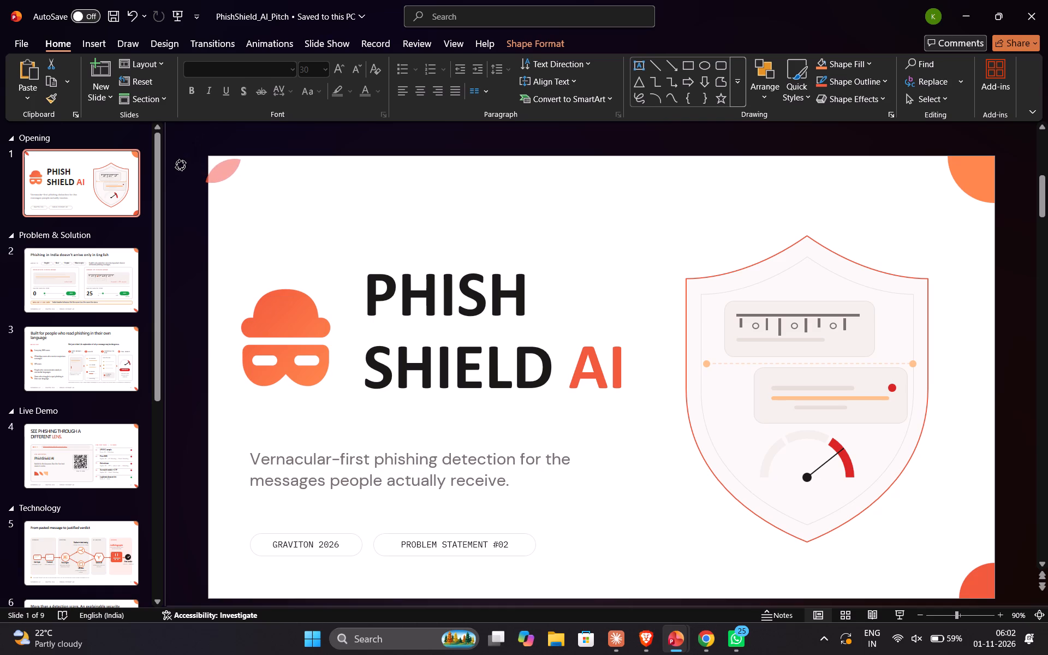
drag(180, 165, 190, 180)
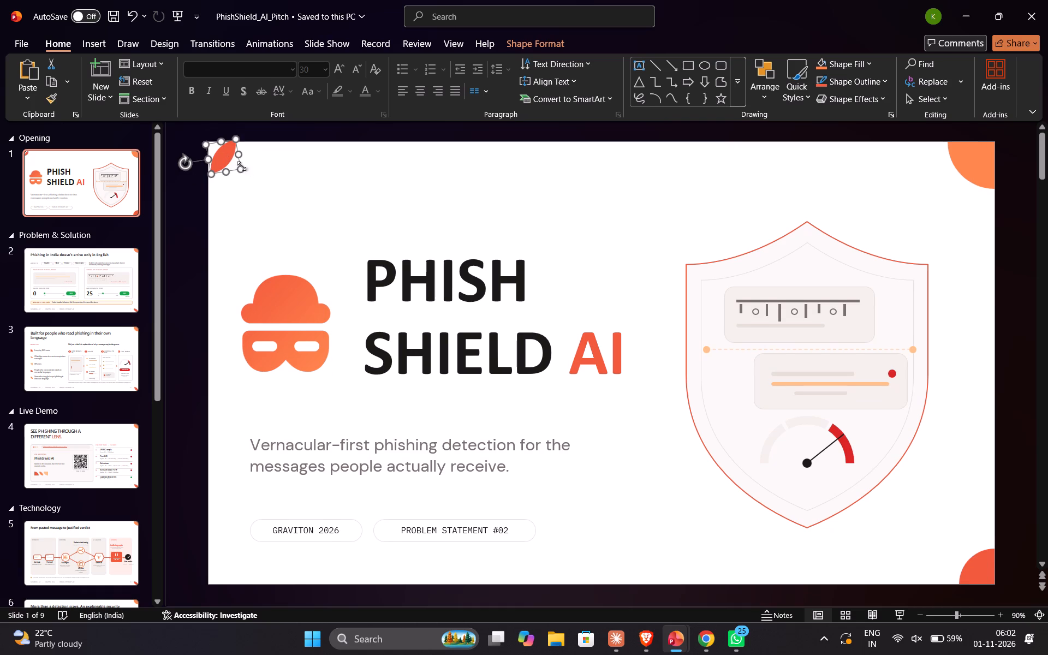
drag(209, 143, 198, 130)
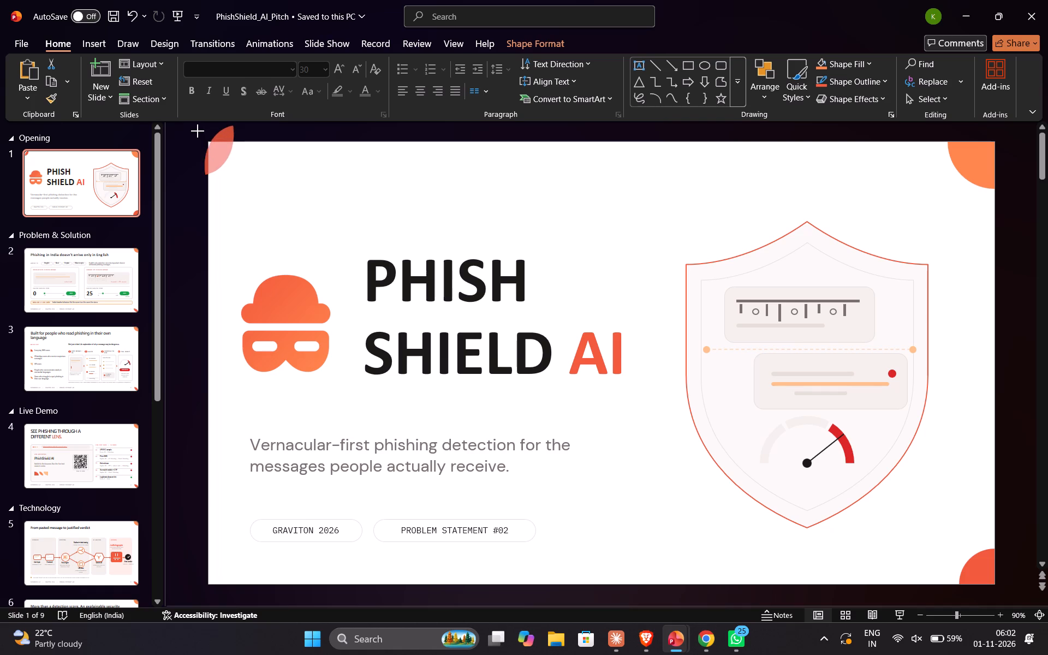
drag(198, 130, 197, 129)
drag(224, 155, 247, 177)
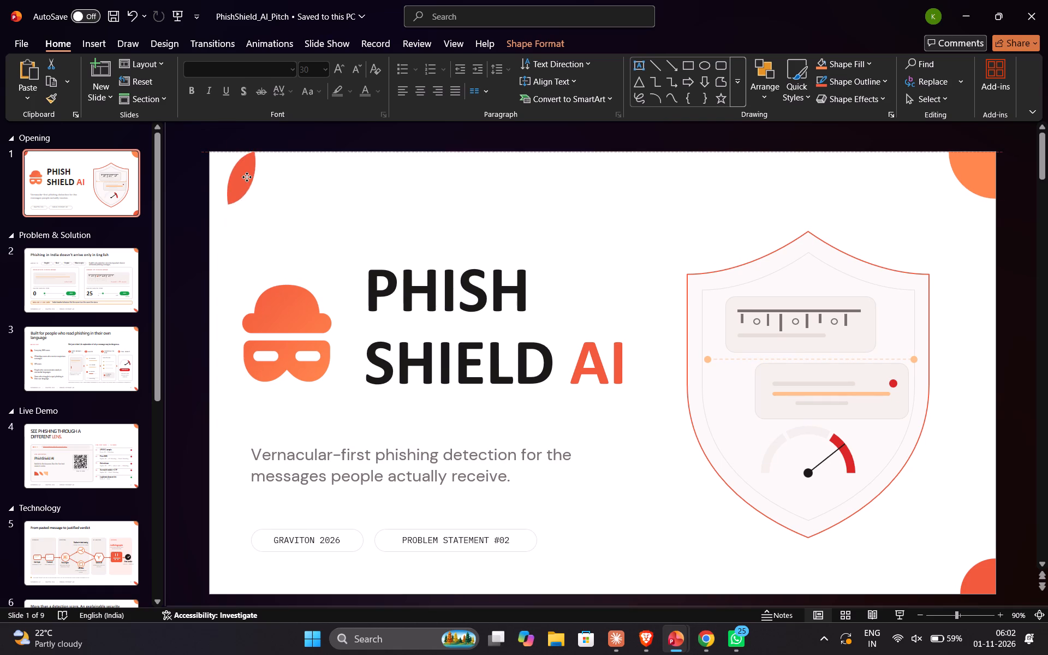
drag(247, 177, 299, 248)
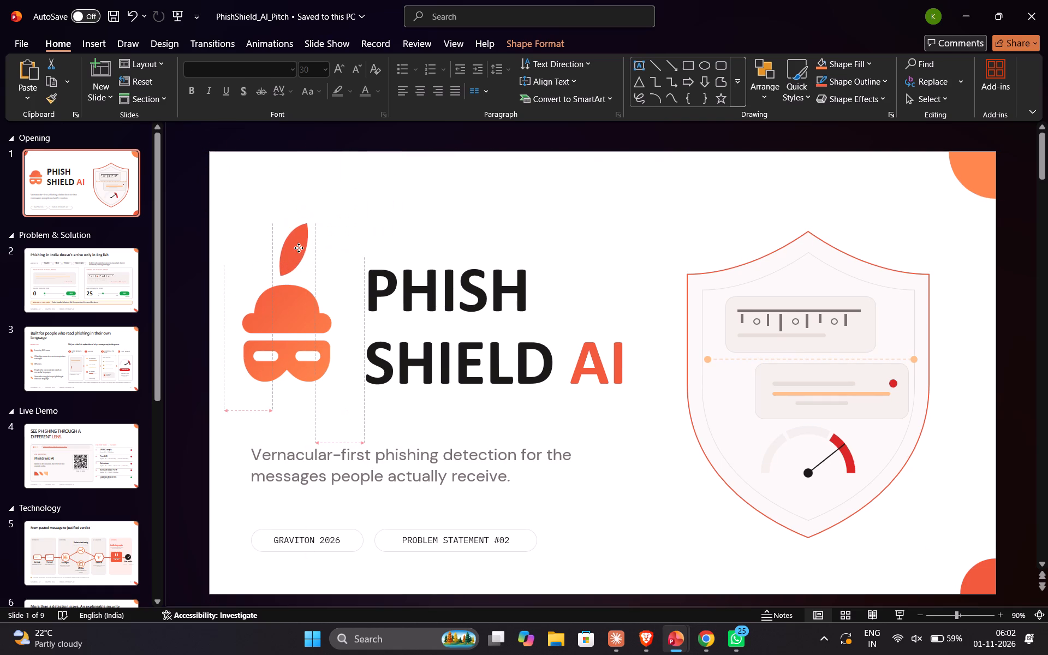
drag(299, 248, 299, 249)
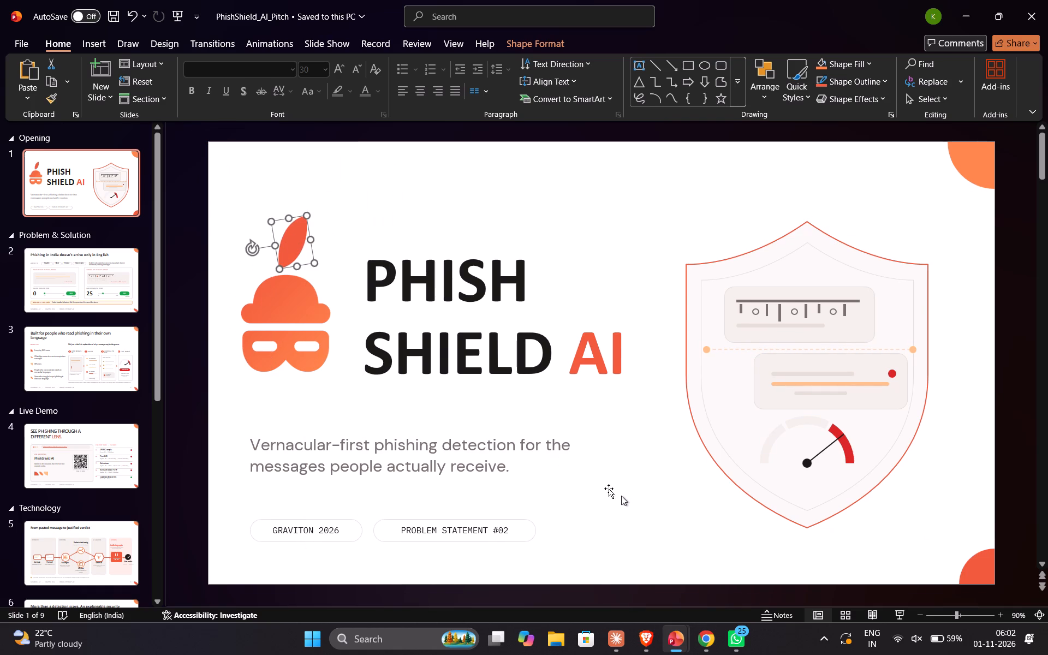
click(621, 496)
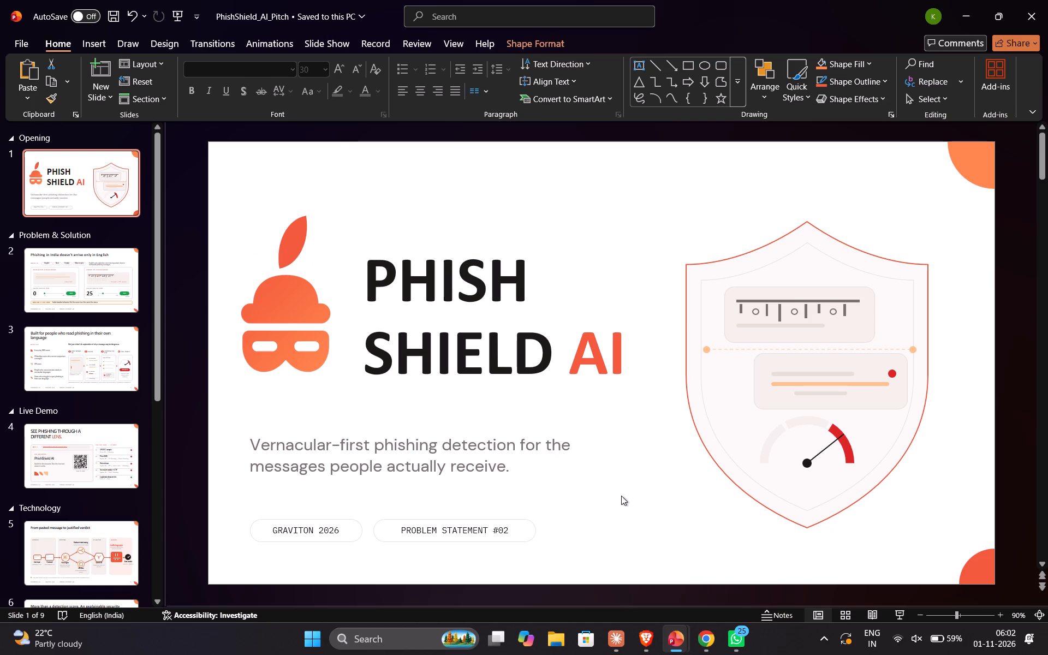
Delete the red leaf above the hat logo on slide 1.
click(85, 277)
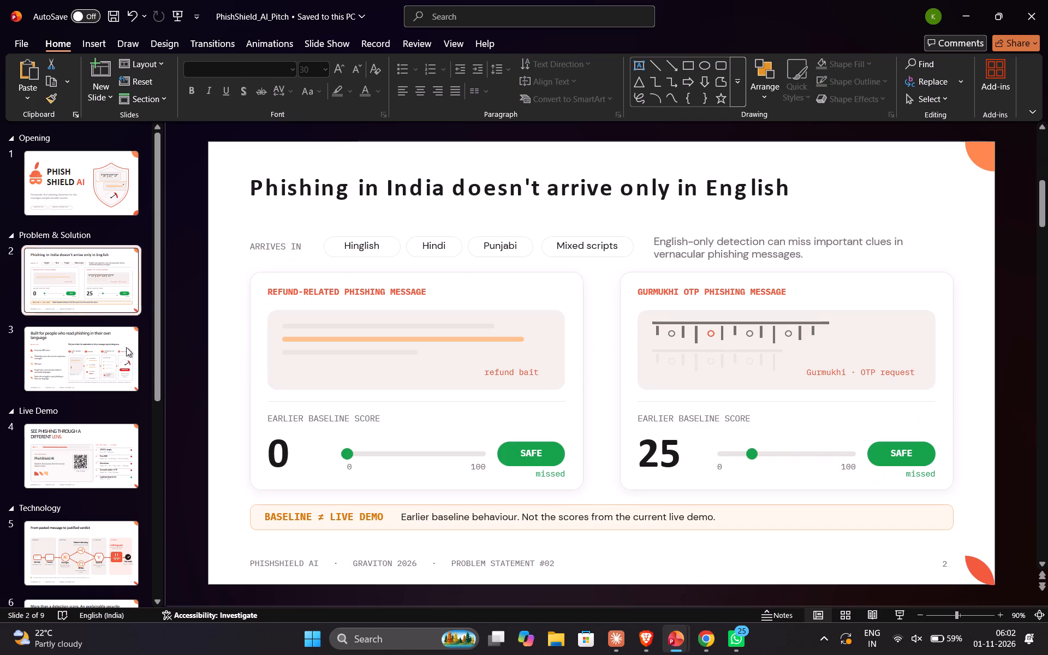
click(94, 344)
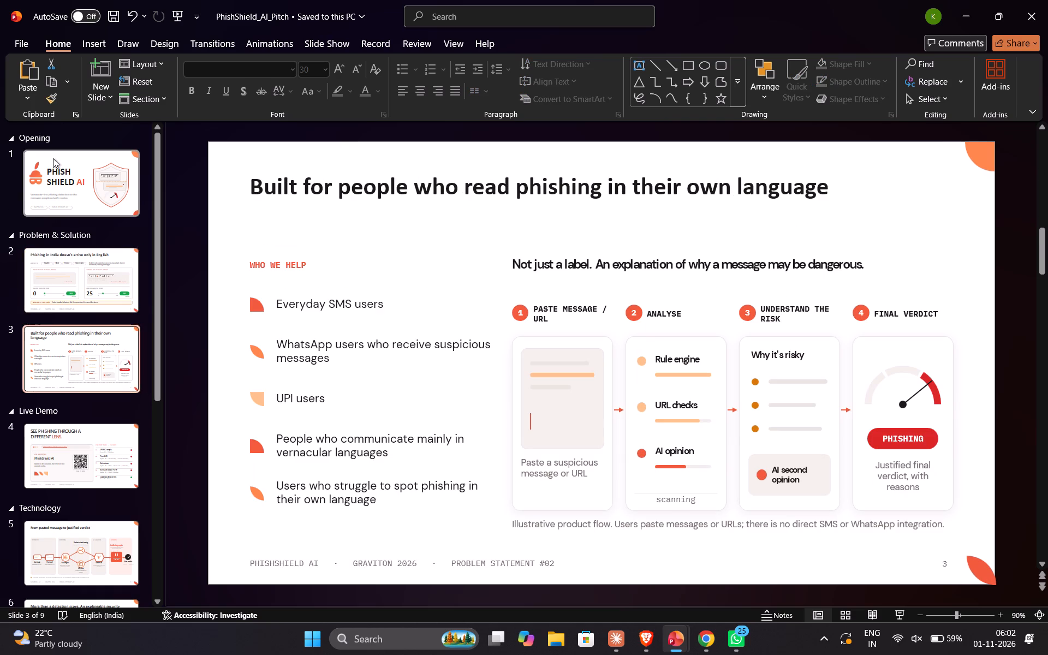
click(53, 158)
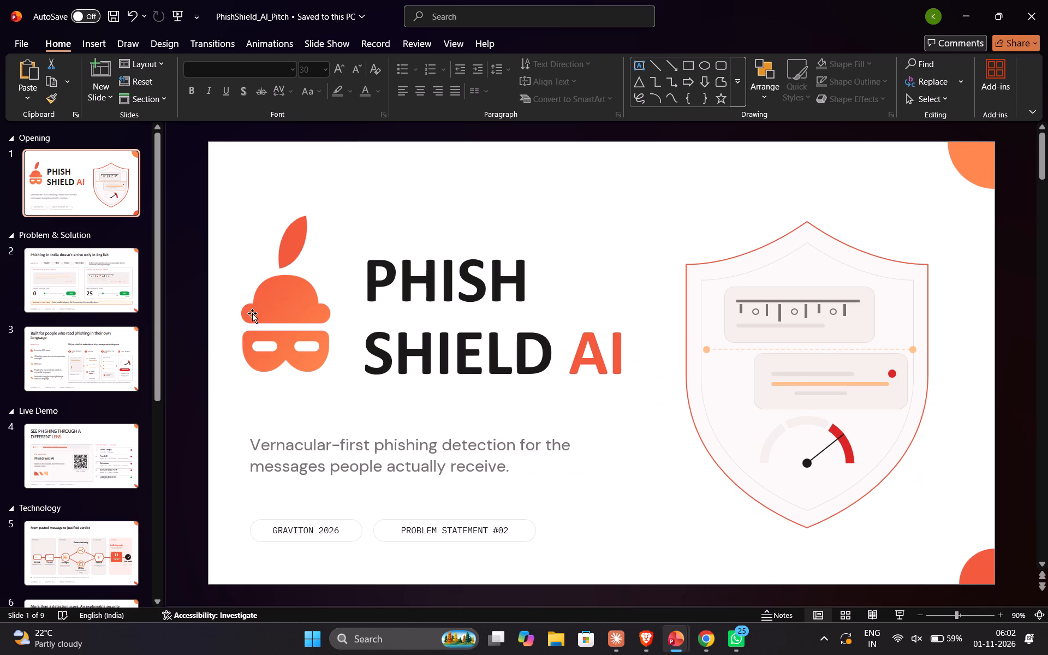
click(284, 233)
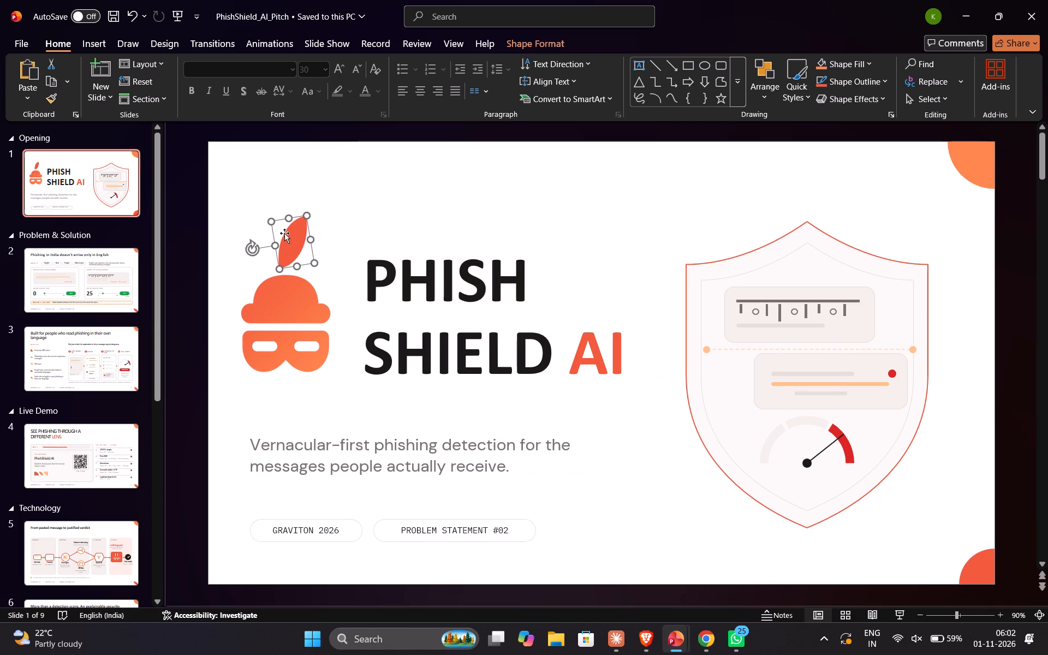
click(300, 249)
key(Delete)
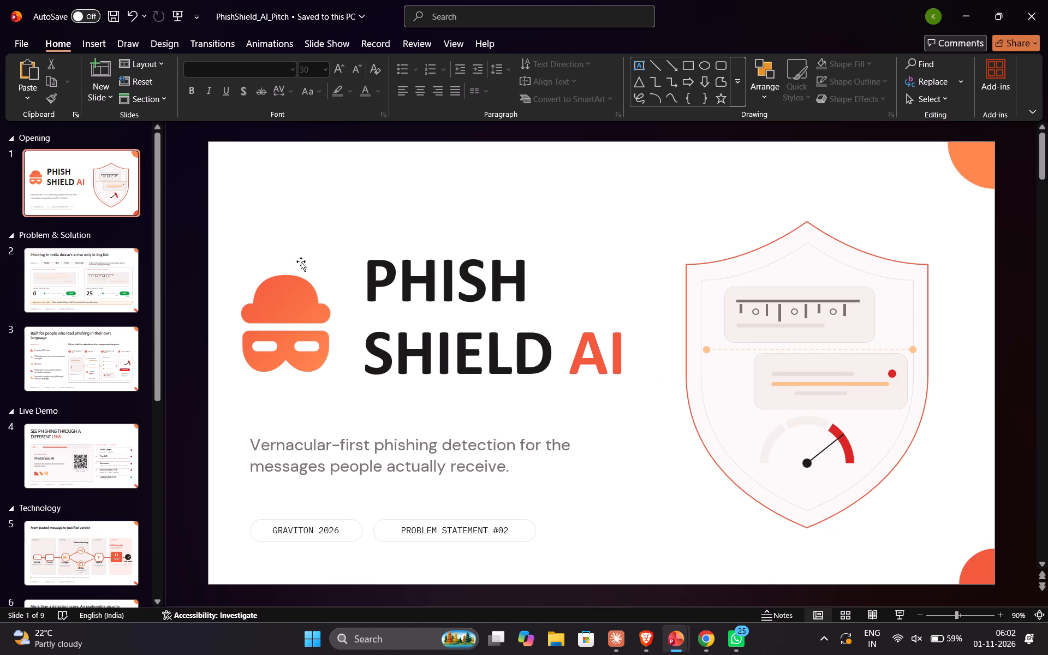
Review slides 3 and 4 and the thumbnails of slides 5 to 9.
click(95, 285)
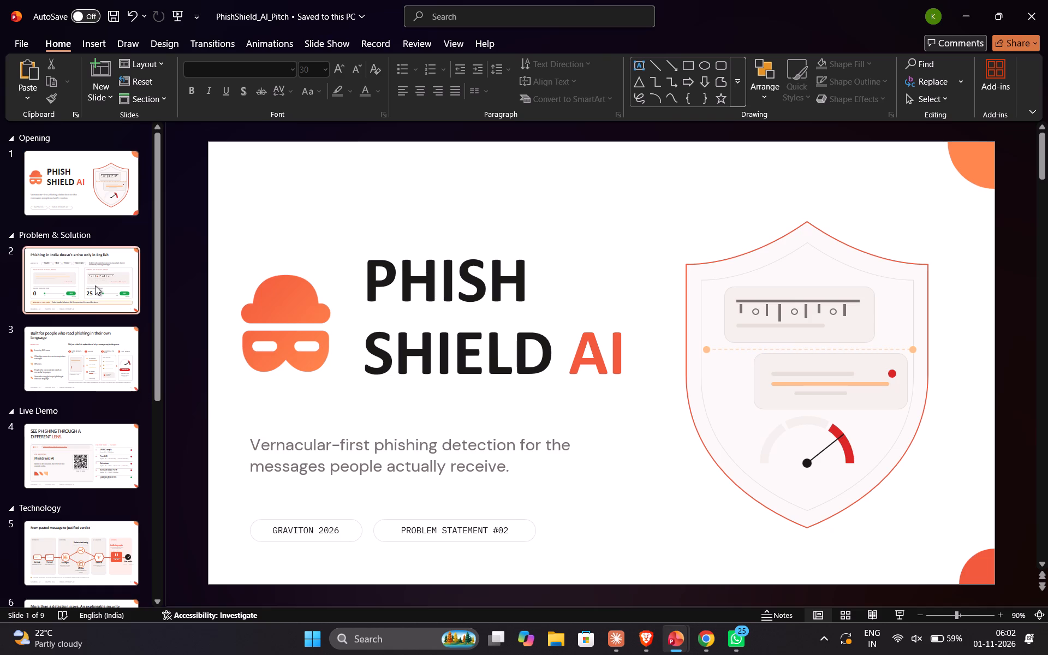
click(91, 367)
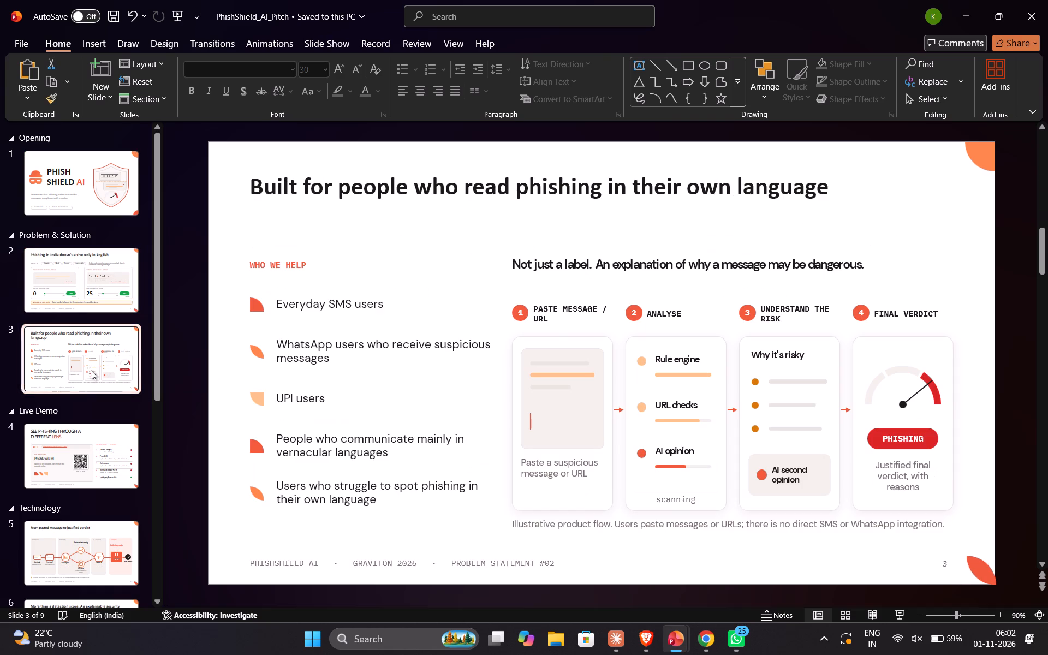
click(84, 411)
click(76, 468)
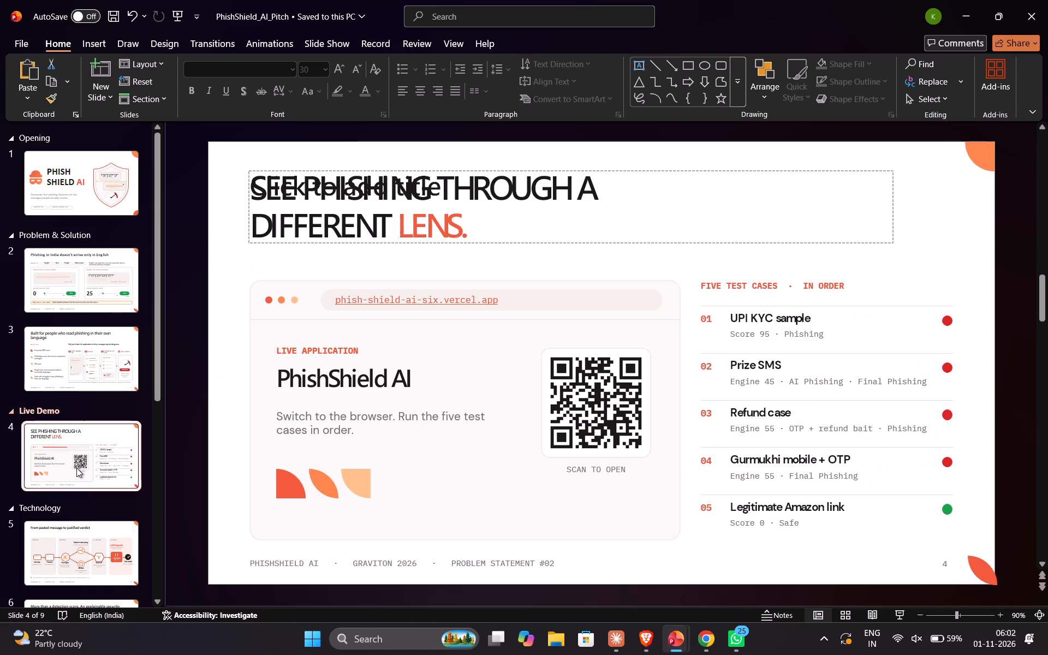
scroll(76, 468, down, 7)
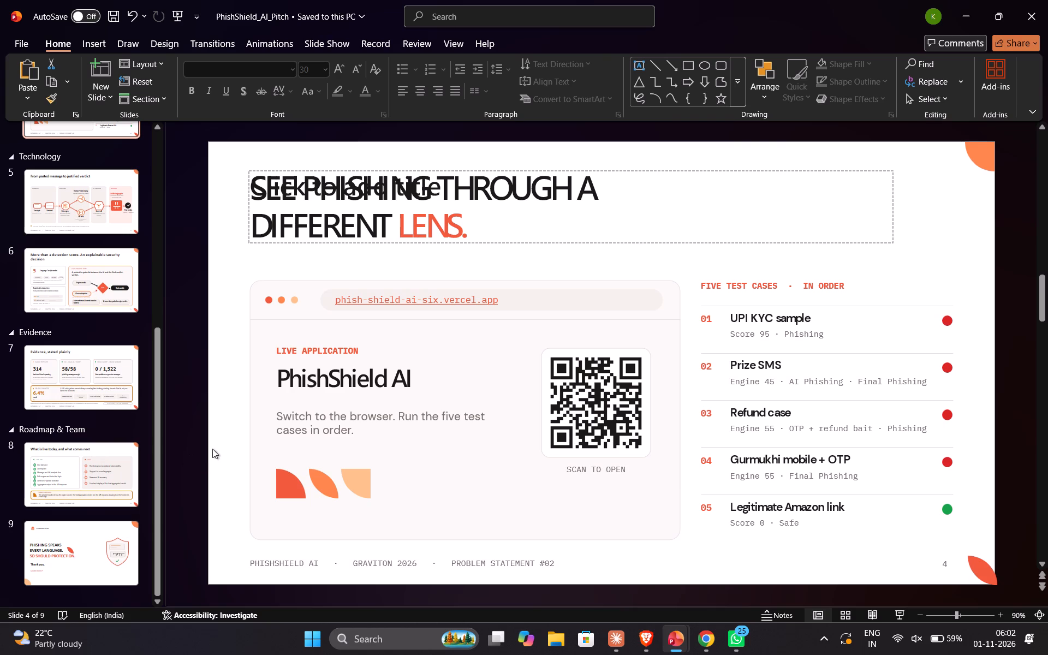
Save a copy of the presentation in the Downloads folder as PhishShield_AI_Team_CKP.
click(28, 44)
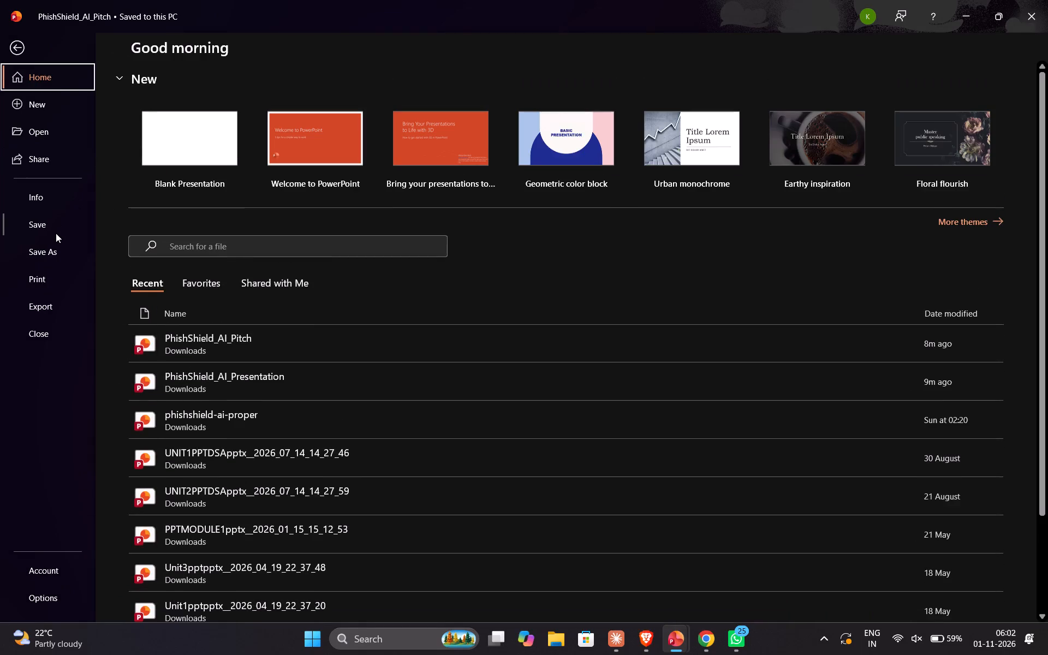
click(53, 253)
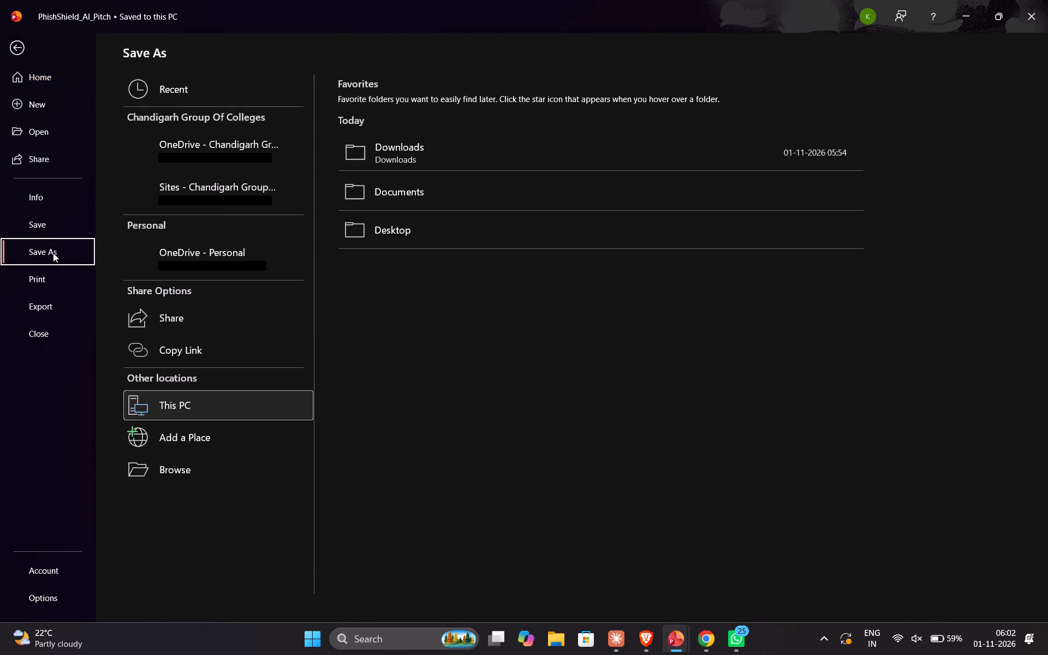
click(418, 159)
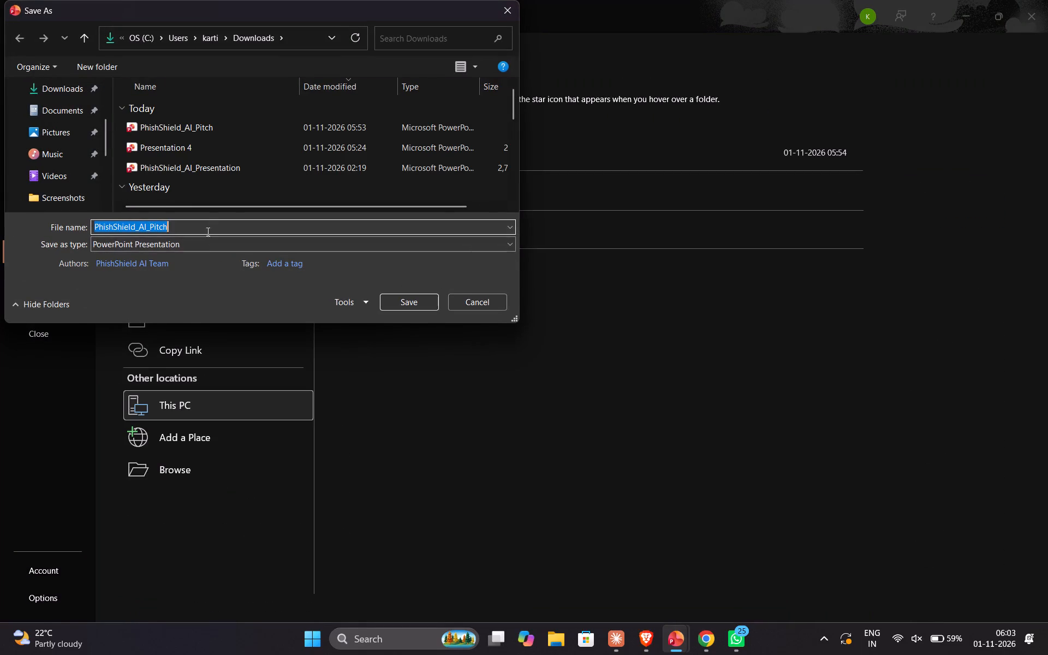
click(207, 231)
key(BackSpace)
key(BackSpace)
key(BackSpace)
key(BackSpace)
key(BackSpace)
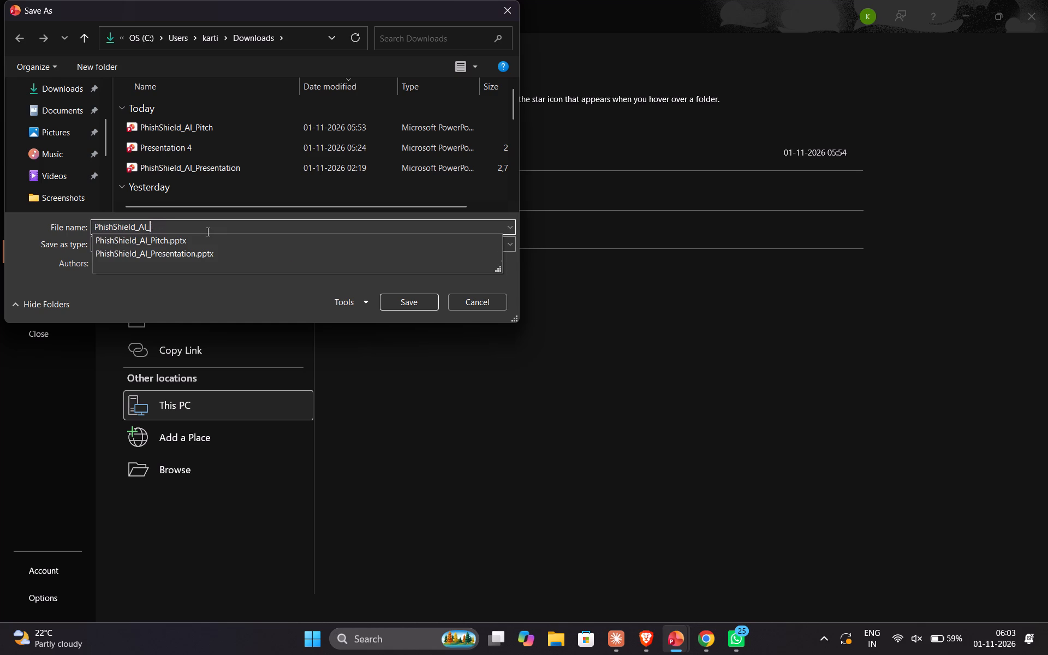
key(BackSpace)
key(shift+underscore)
key(t)
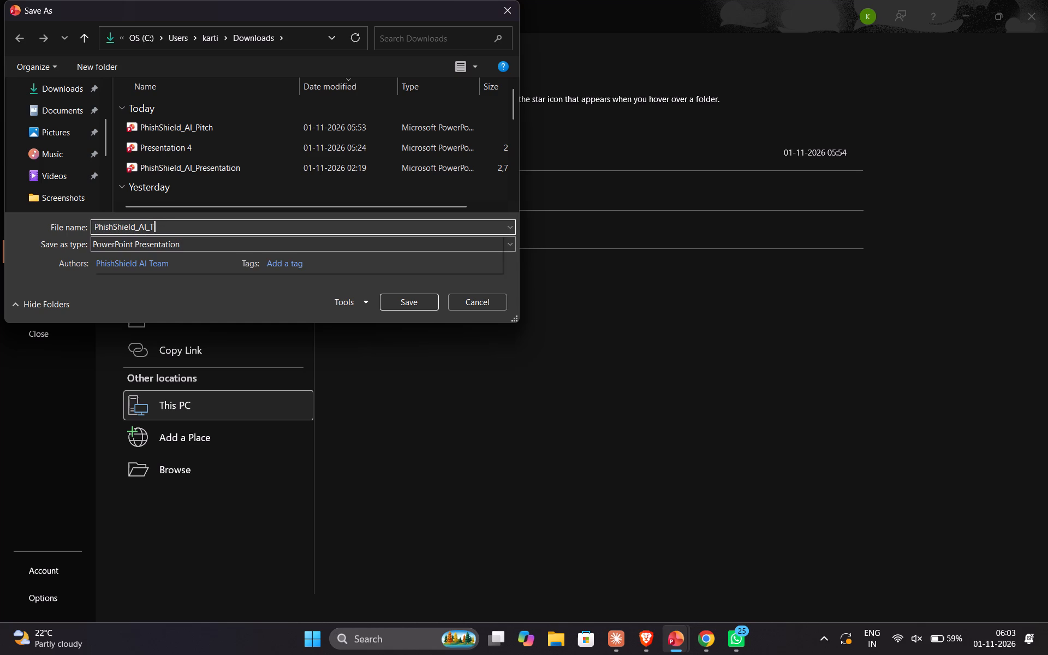
text(ea)
text(m_)
key(c)
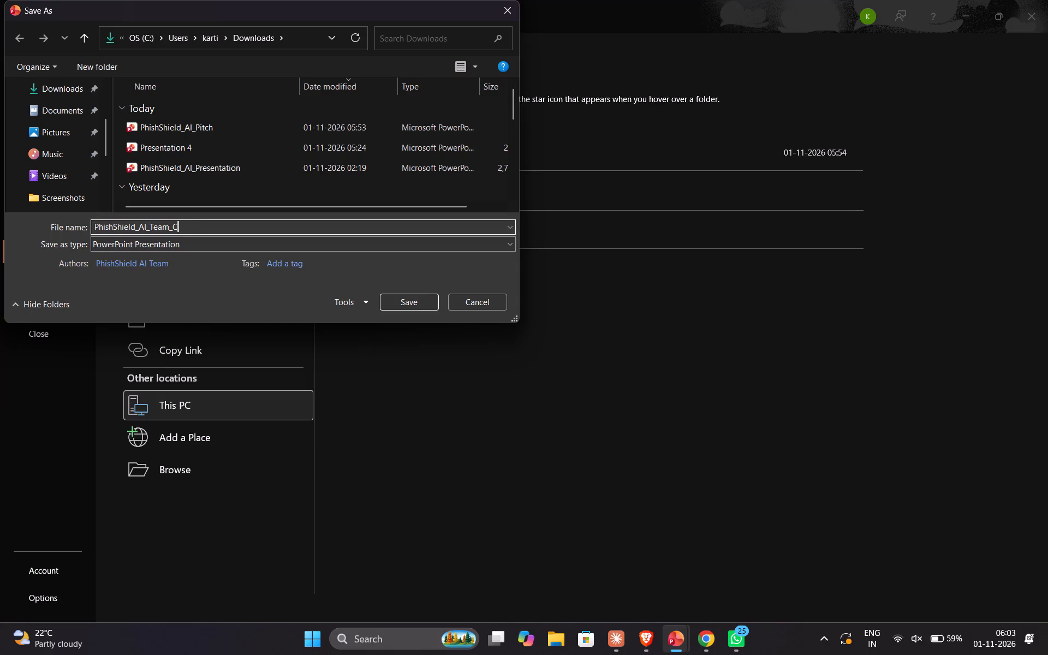
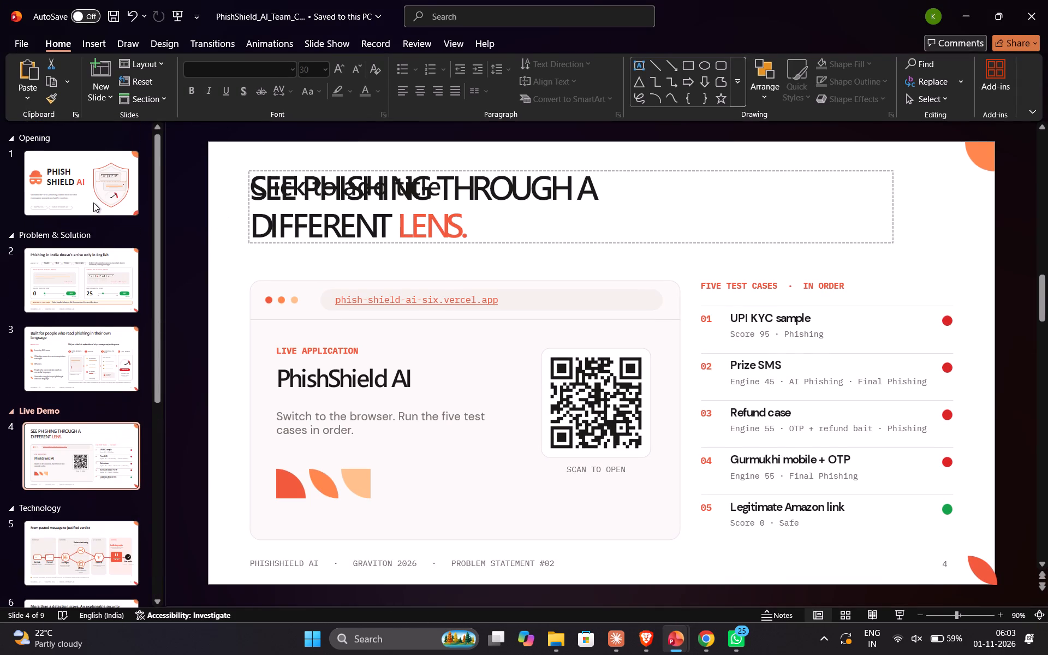
scroll(93, 203, up, 3)
click(93, 203)
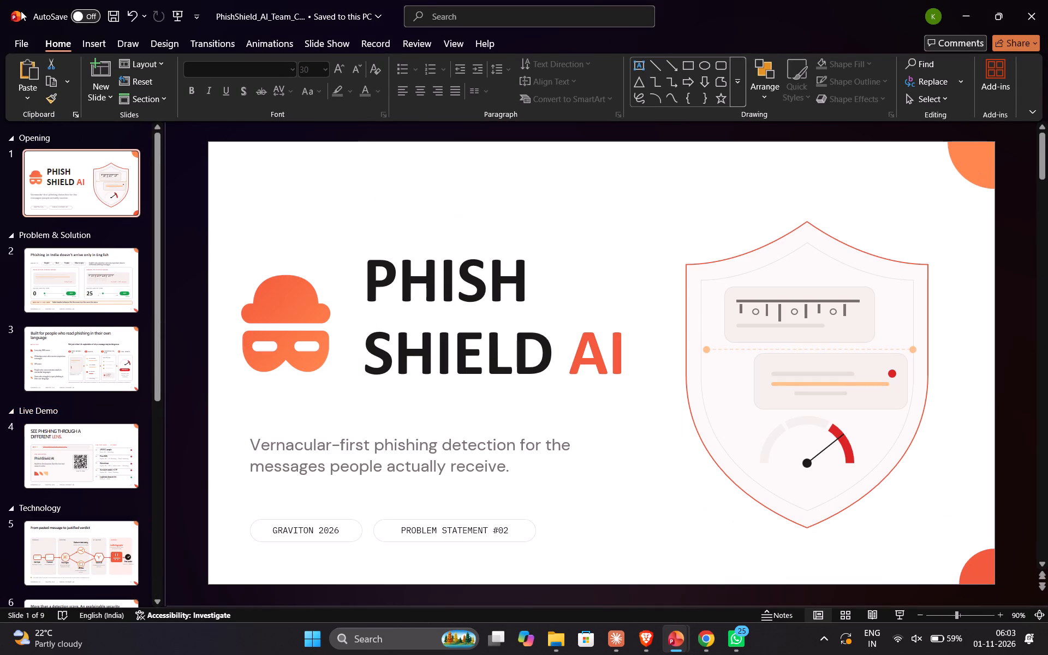
Save the presentation as a PDF in the Downloads folder under the name PhishShield_AI_Team_CKP.
click(19, 46)
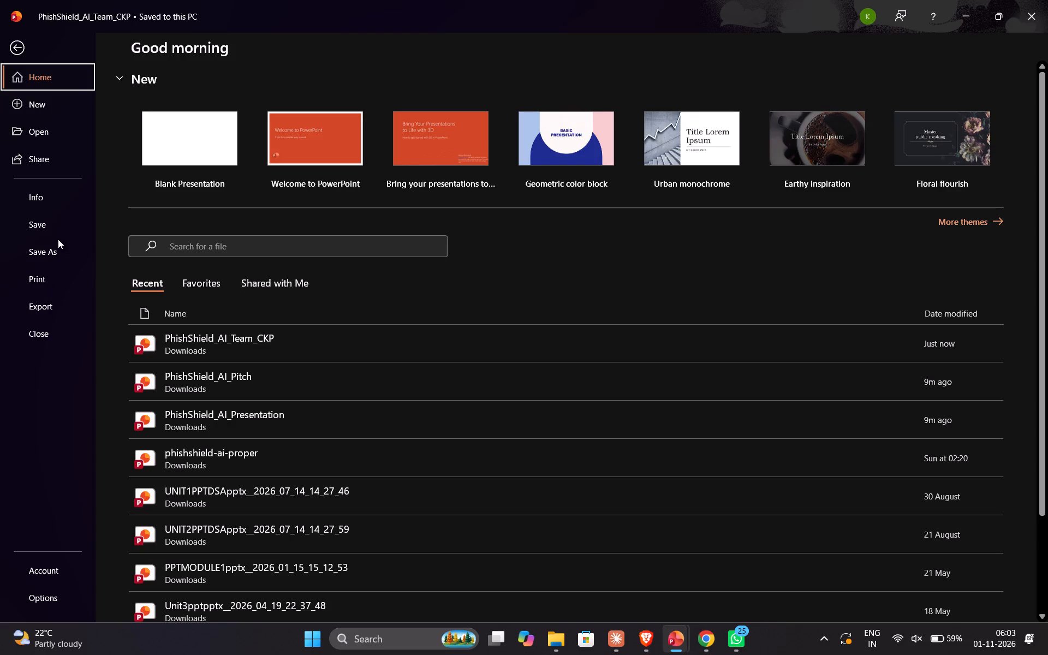
click(57, 258)
click(446, 159)
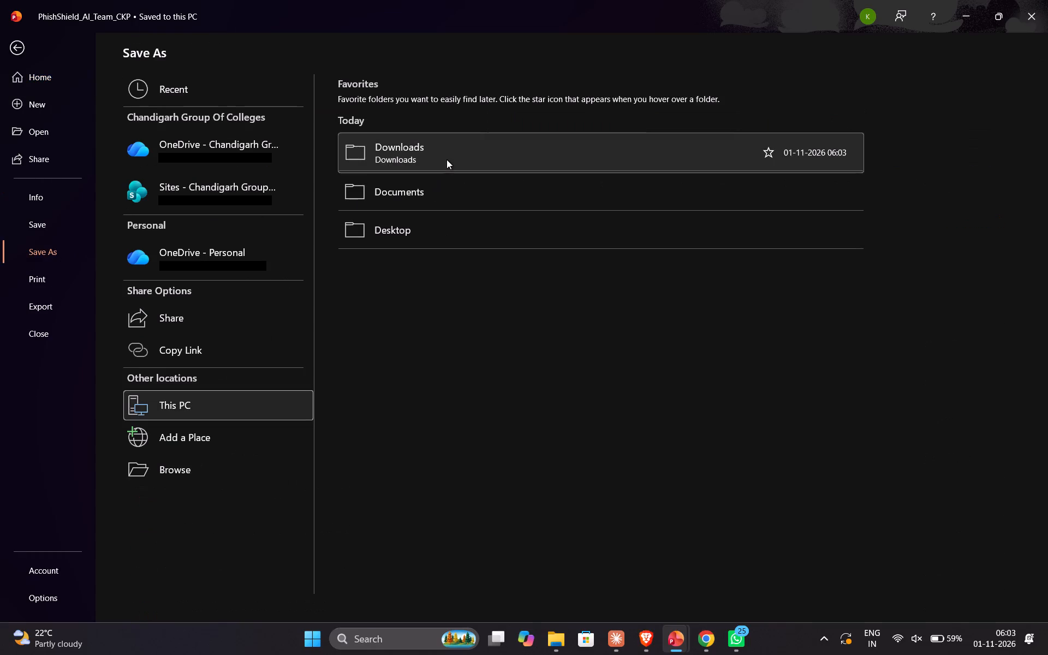
click(161, 252)
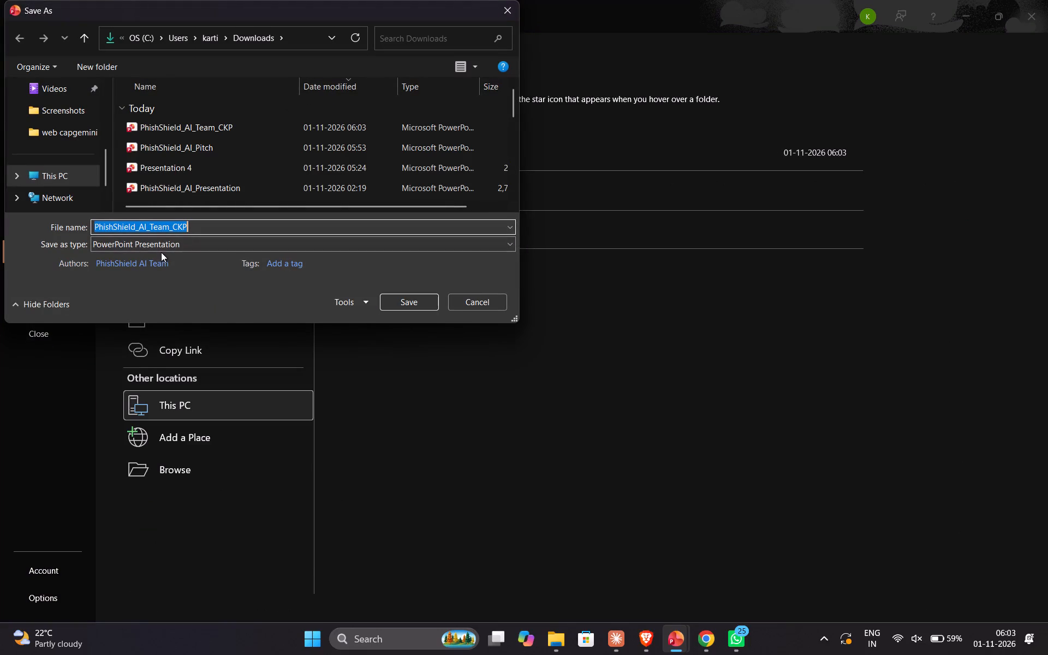
click(175, 248)
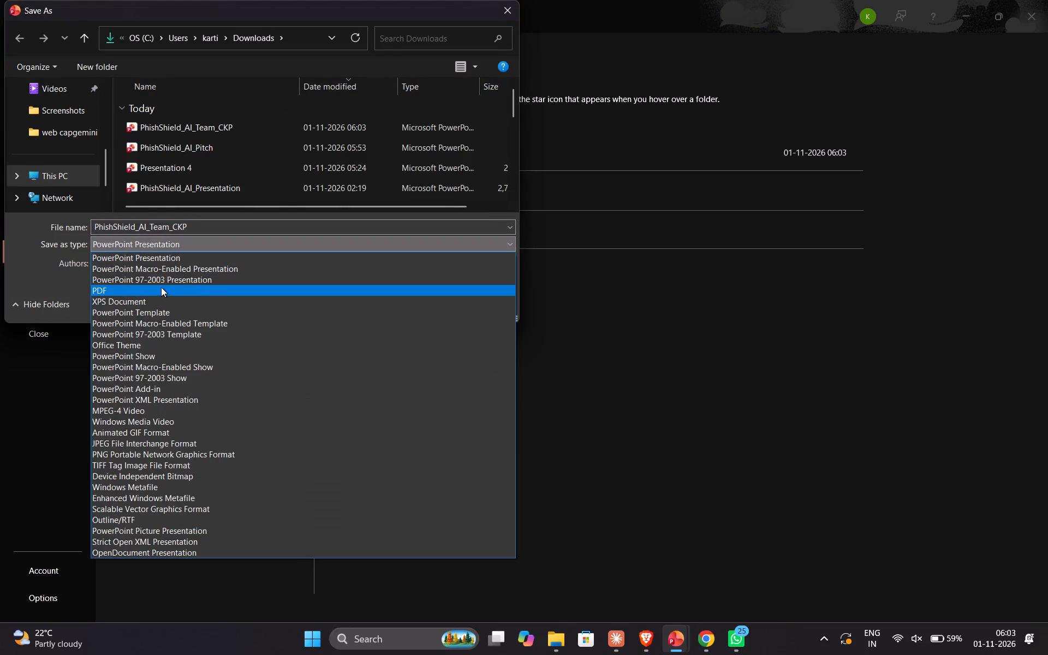
click(161, 288)
click(401, 348)
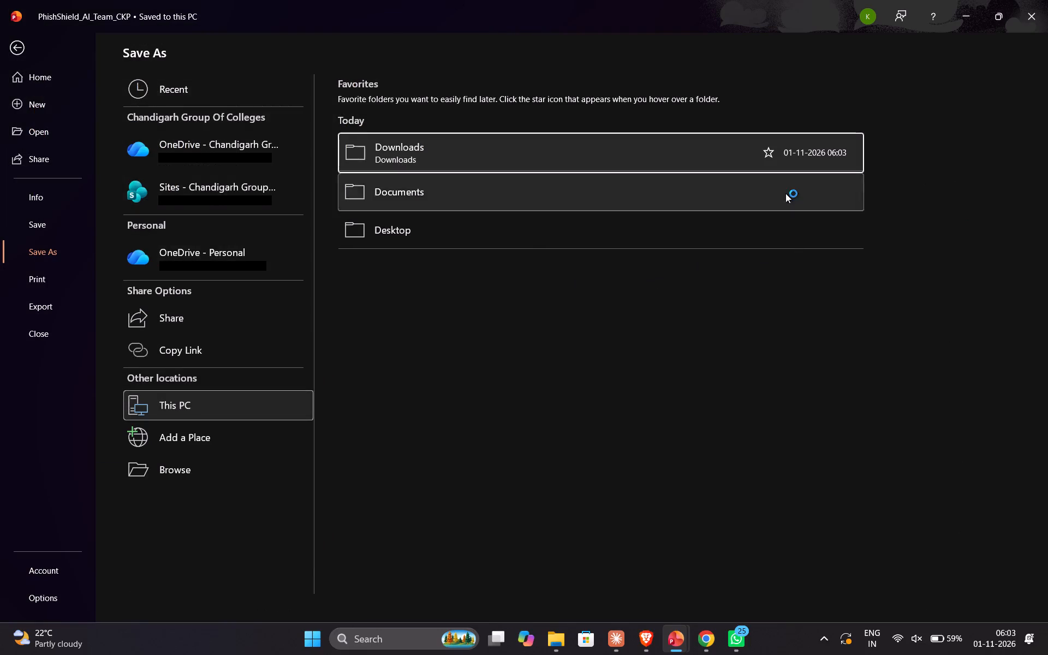
Look through all nine pages of the exported PDF in Chrome and dismiss the Text Annotations tip.
scroll(739, 272, down, 2)
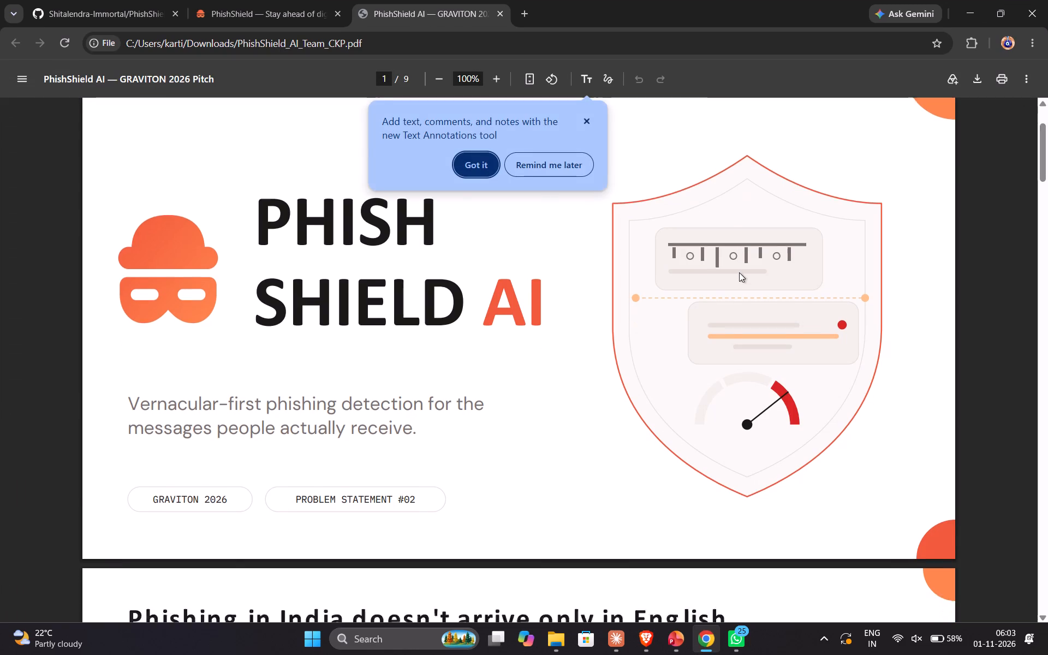
scroll(739, 272, down, 9)
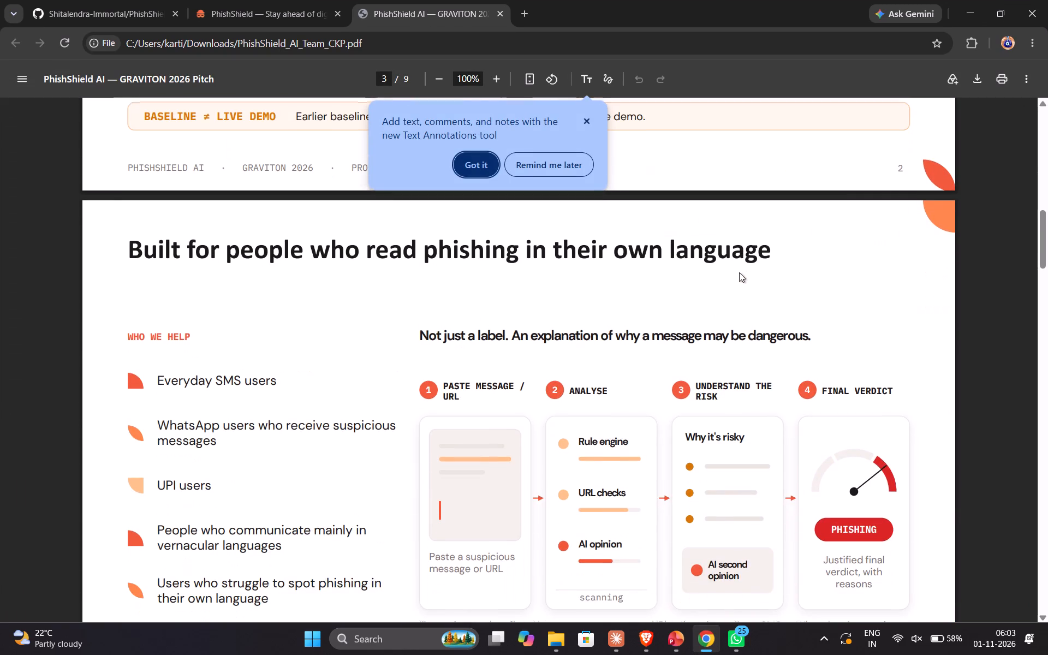
scroll(739, 272, down, 5)
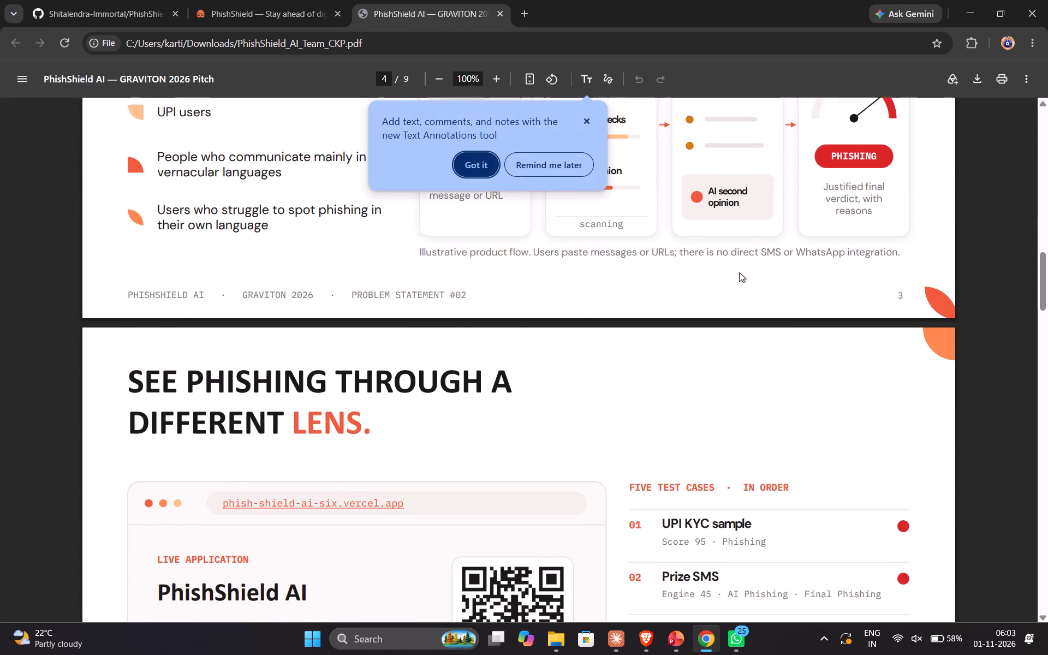
scroll(739, 272, down, 7)
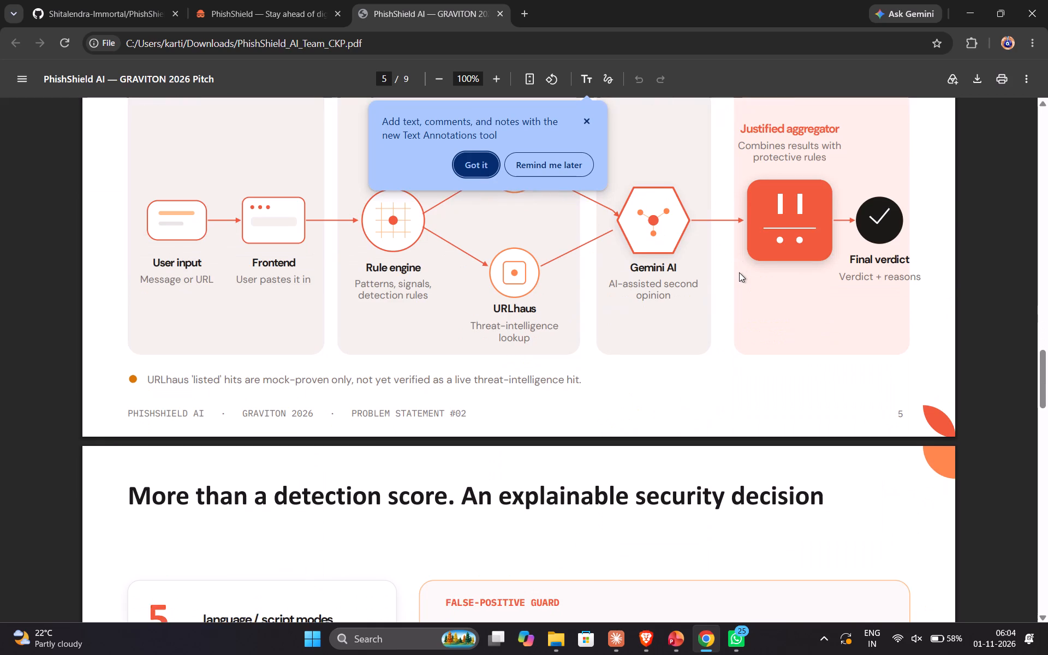
scroll(739, 272, down, 7)
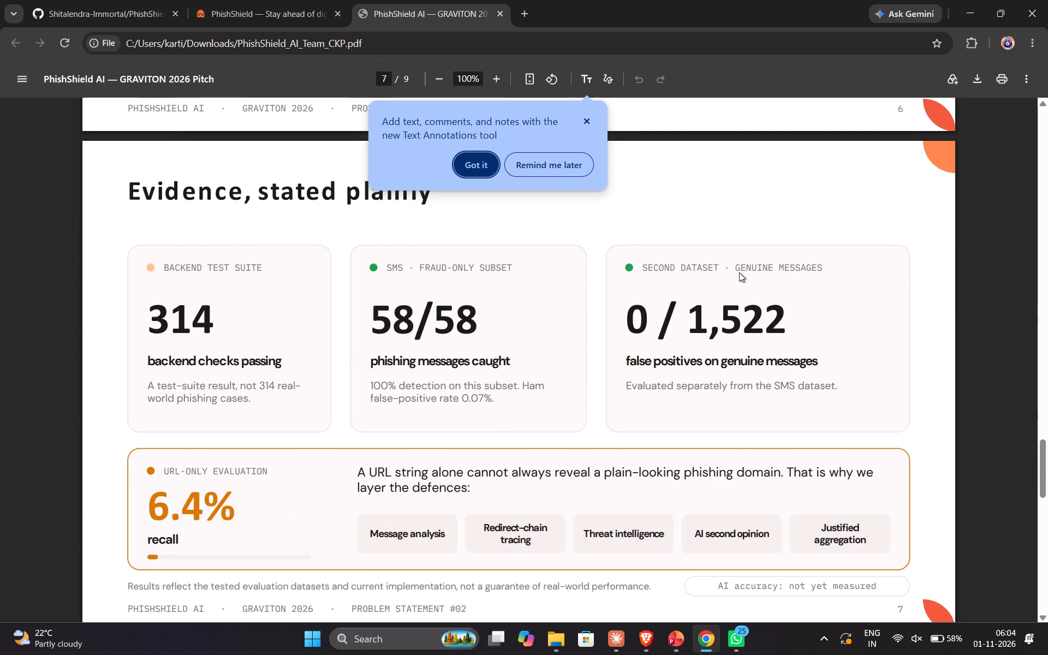
scroll(739, 272, down, 7)
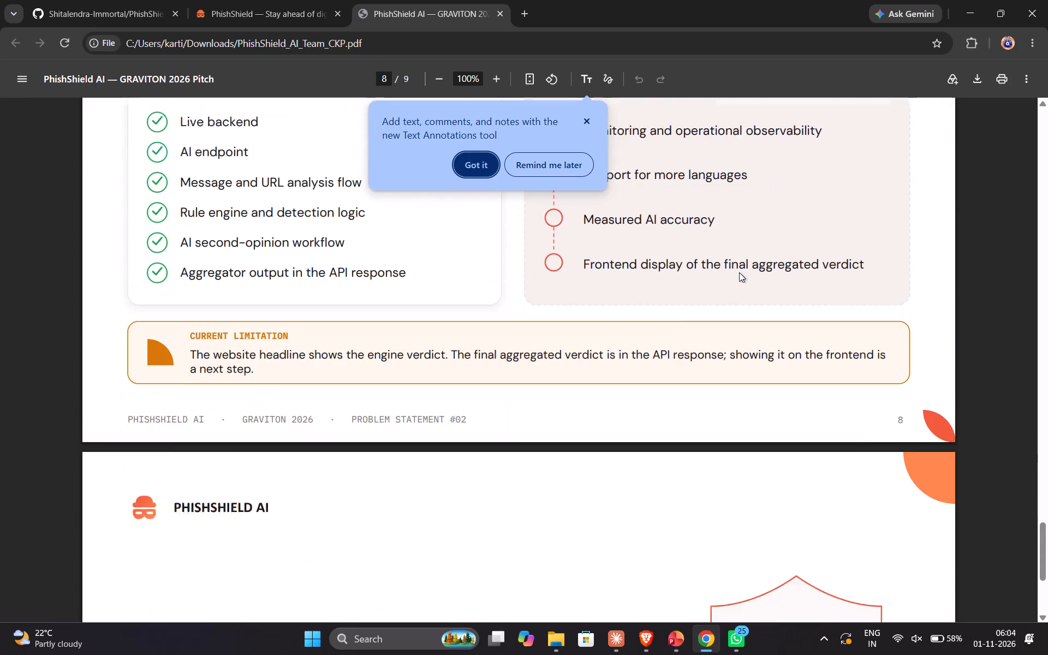
scroll(739, 272, down, 6)
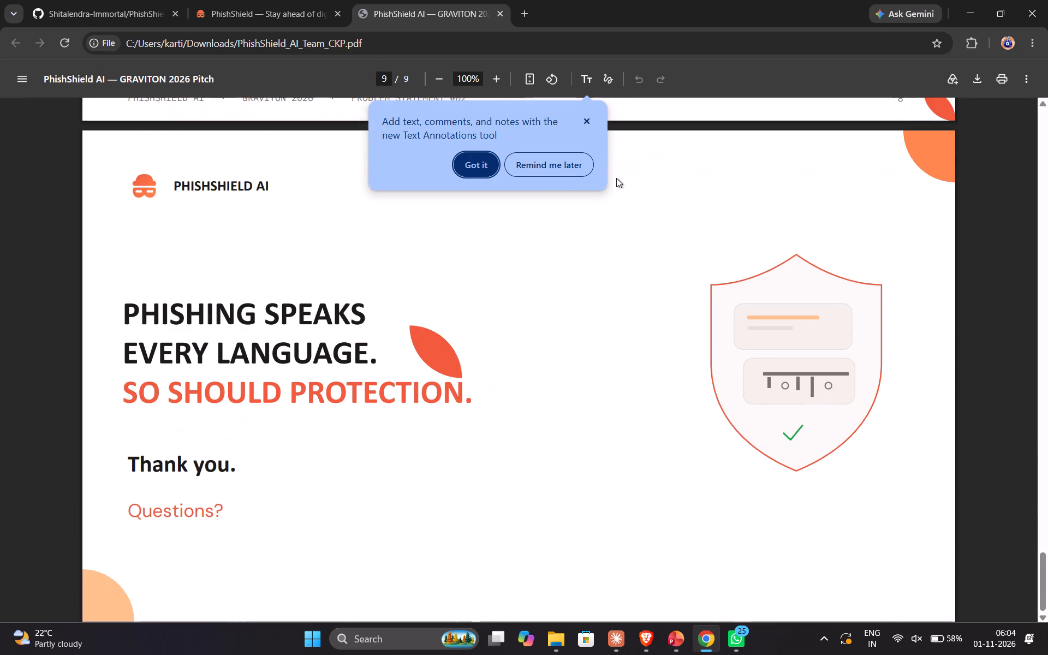
click(585, 111)
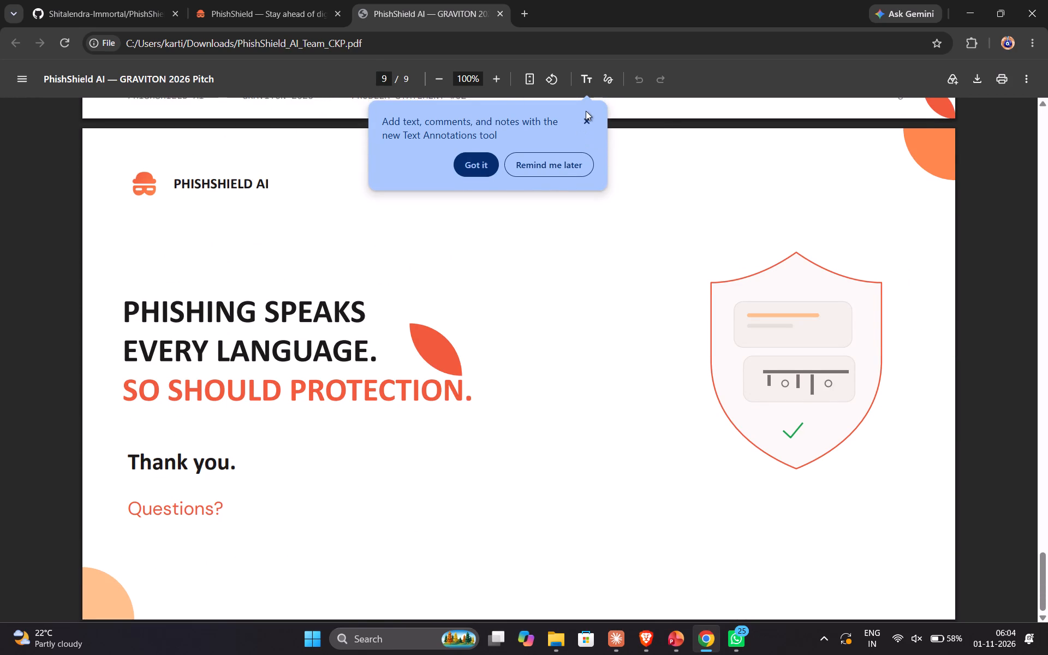
click(587, 122)
Go back to the start of the PDF and recheck the layout of the first three pages.
scroll(587, 122, up, 9)
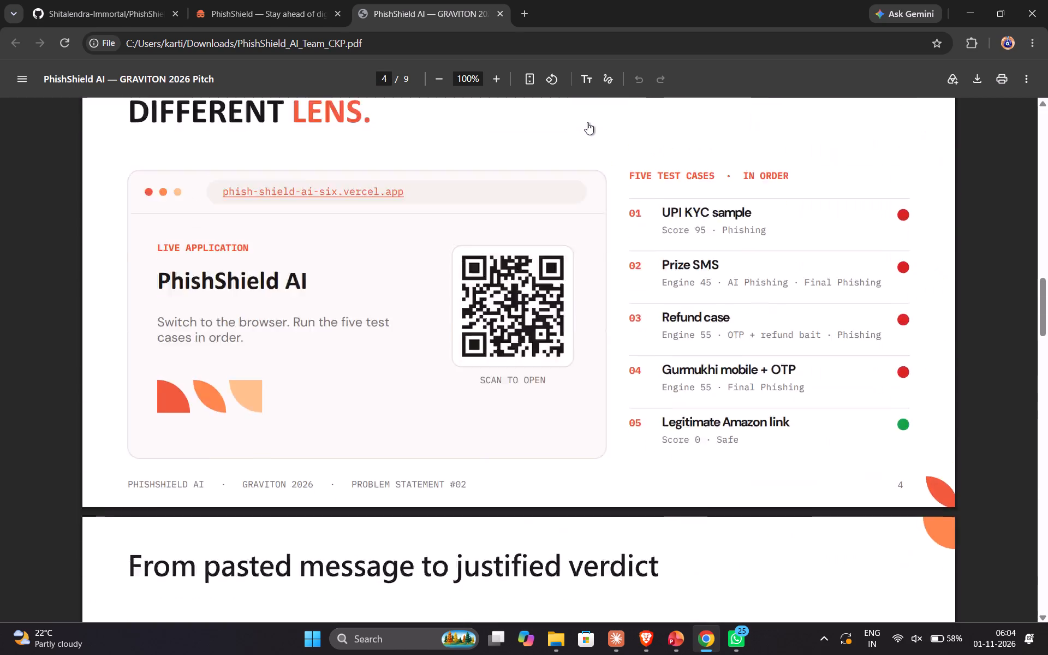
scroll(587, 122, up, 5)
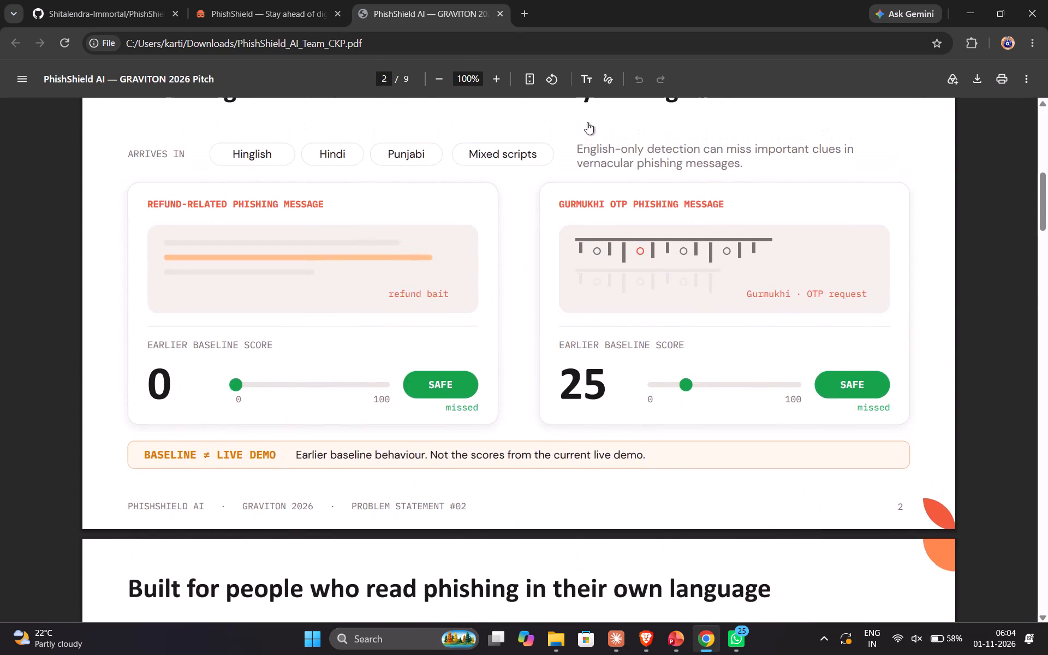
scroll(587, 122, up, 5)
scroll(587, 122, down, 1)
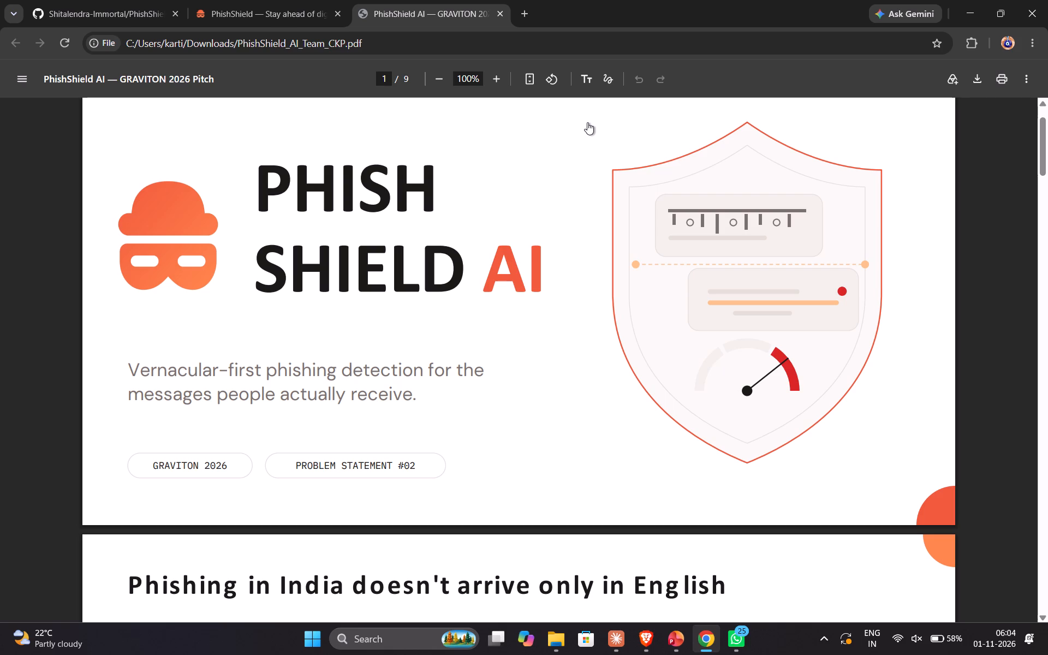
scroll(587, 122, up, 2)
scroll(587, 122, down, 6)
scroll(587, 122, up, 1)
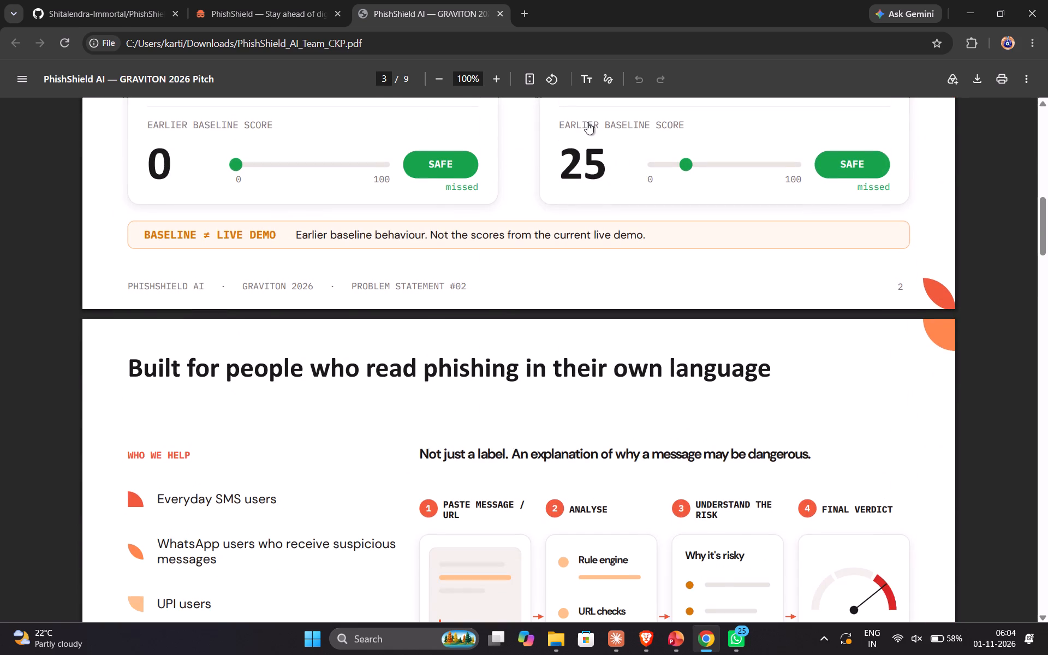
scroll(587, 122, up, 1)
scroll(587, 122, down, 1)
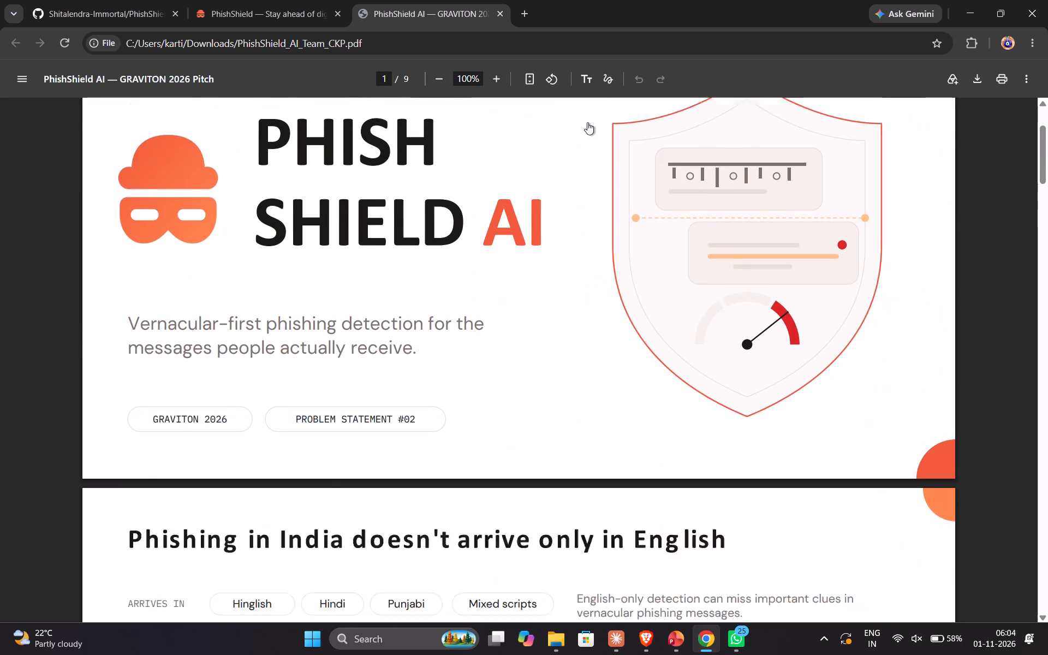
scroll(587, 122, down, 1)
scroll(587, 122, up, 2)
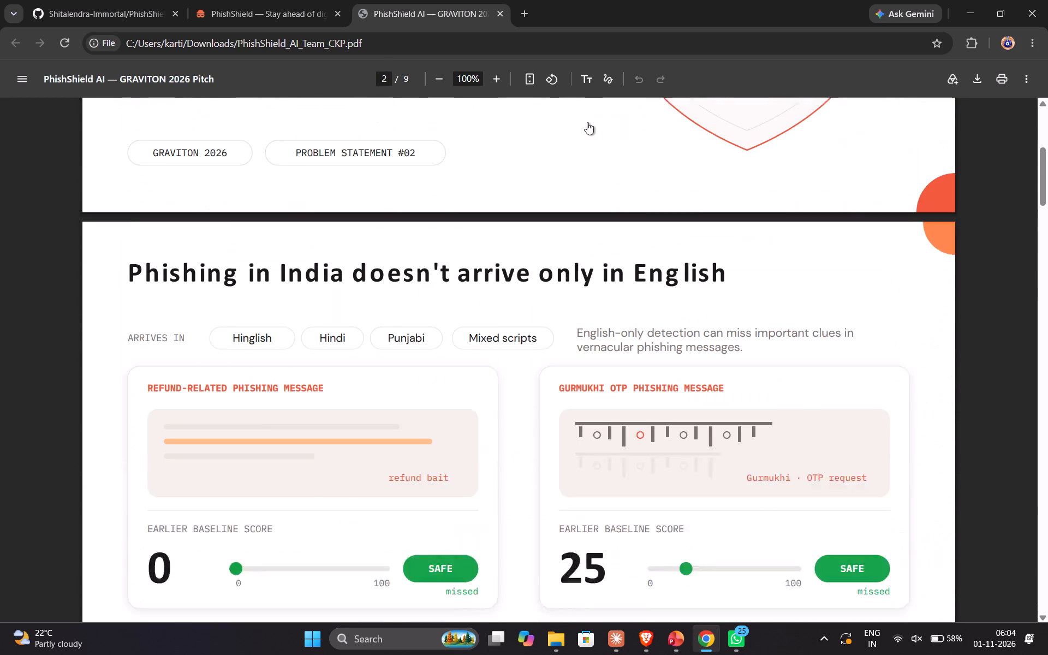
scroll(587, 122, up, 1)
scroll(587, 122, down, 3)
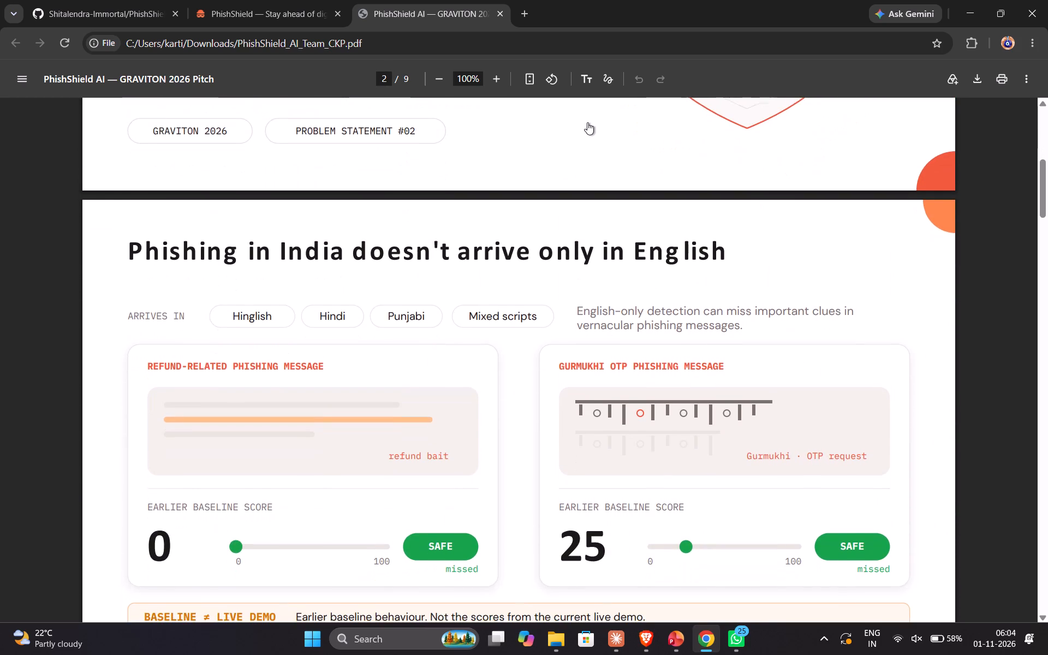
scroll(587, 122, down, 3)
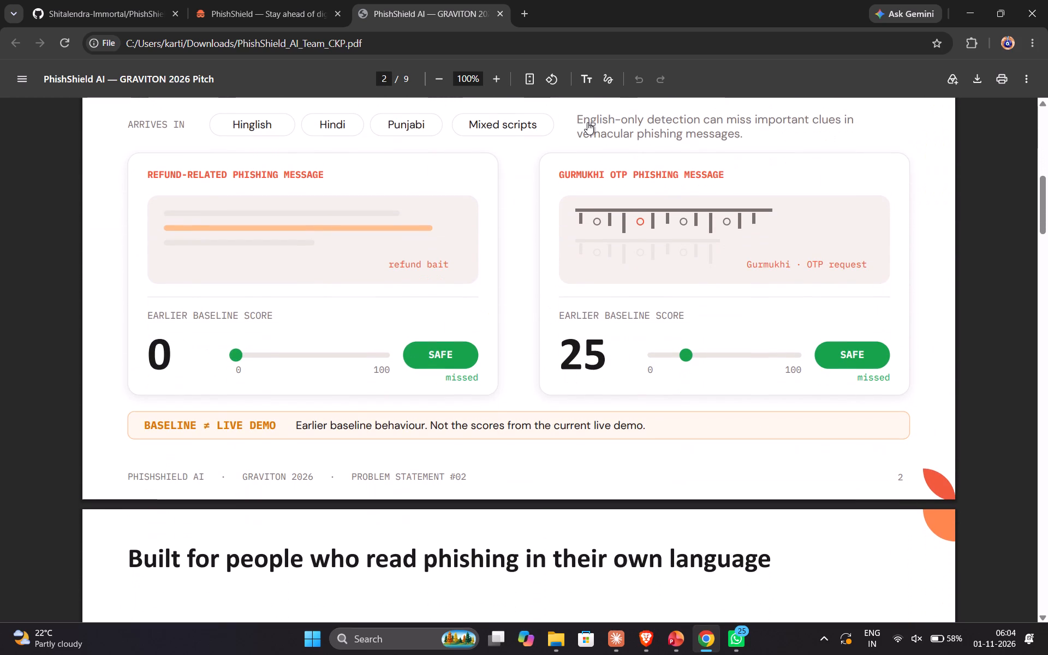
scroll(587, 122, down, 1)
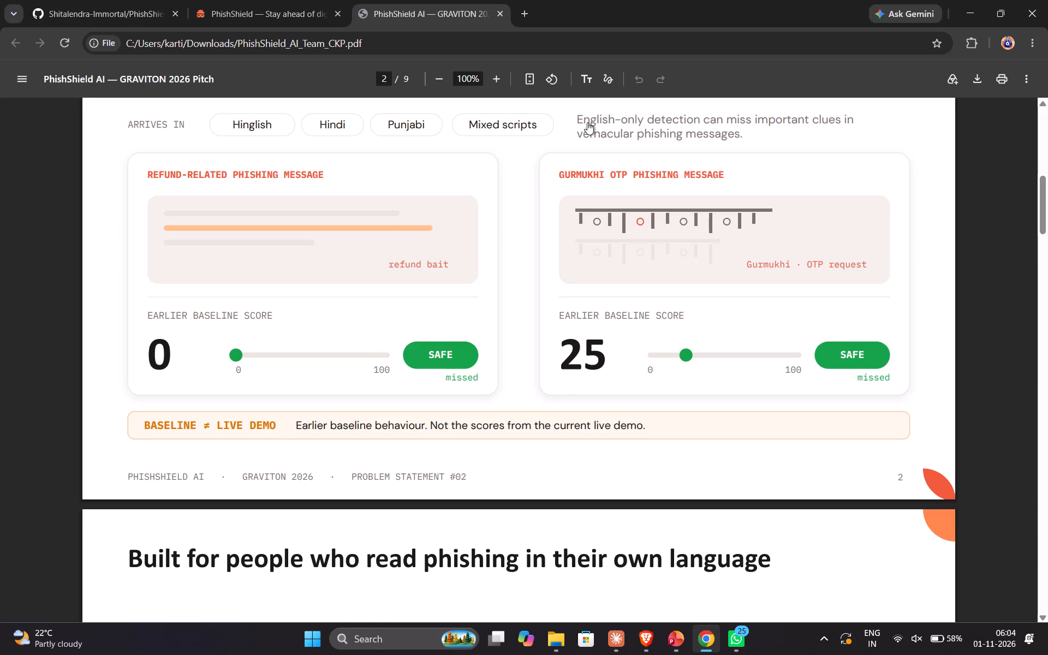
scroll(587, 122, down, 2)
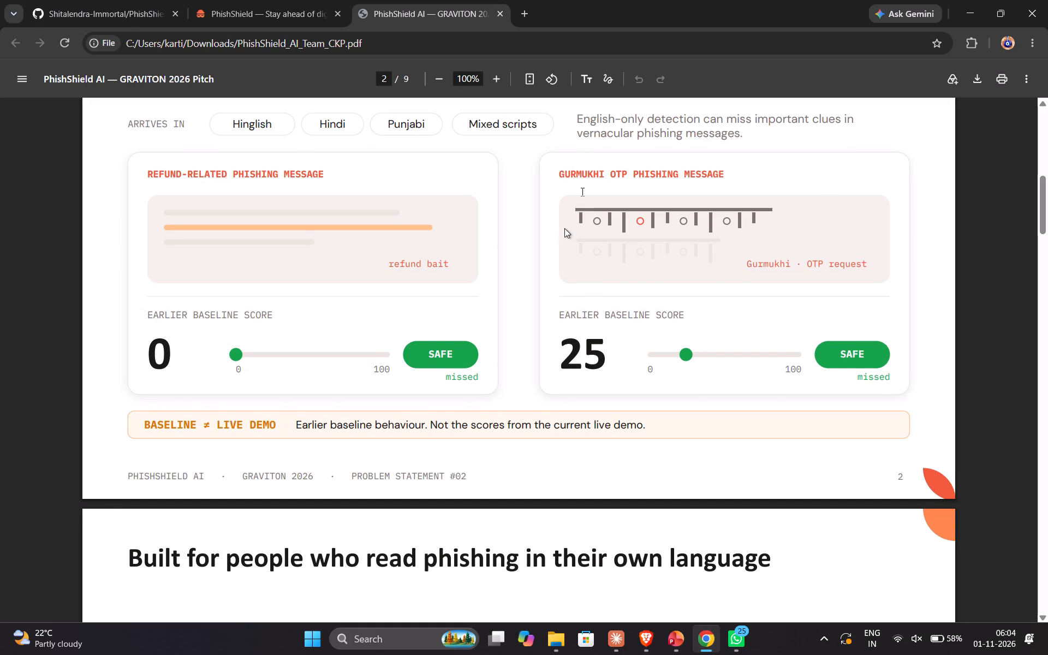
Examine the remaining PDF pages through the closing page 9, and return to page 1.
scroll(562, 231, up, 5)
scroll(562, 231, down, 10)
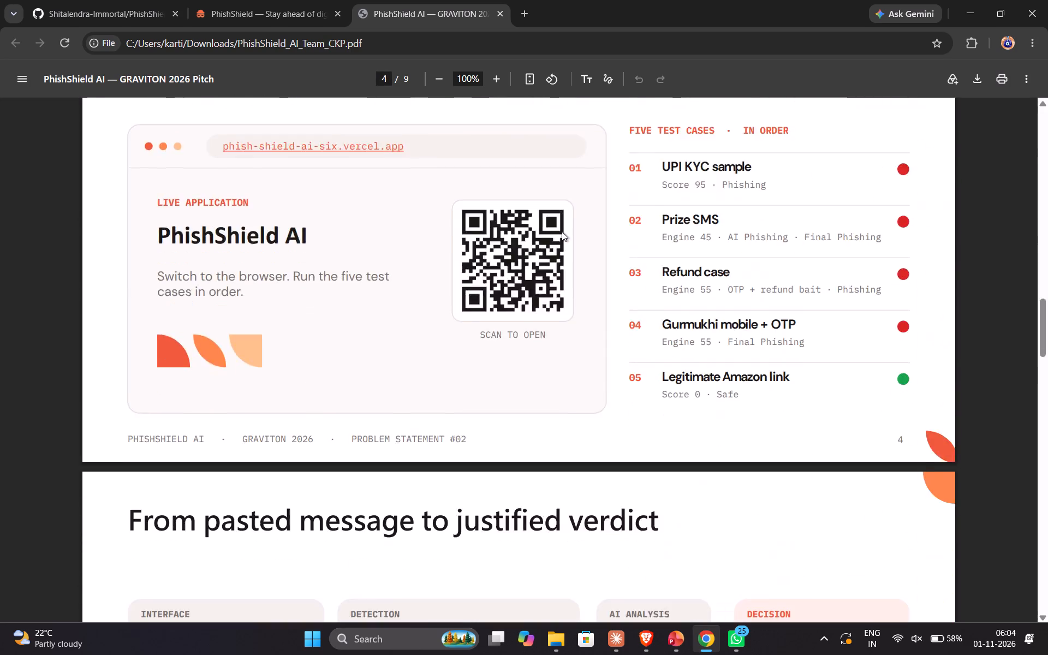
scroll(562, 231, down, 1)
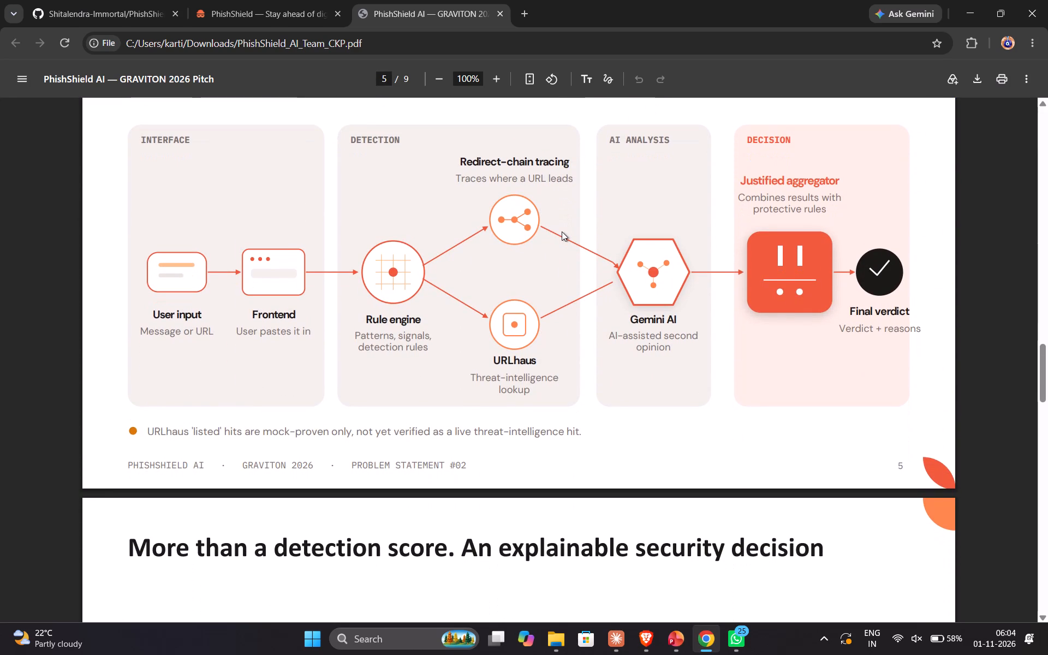
scroll(562, 231, down, 1)
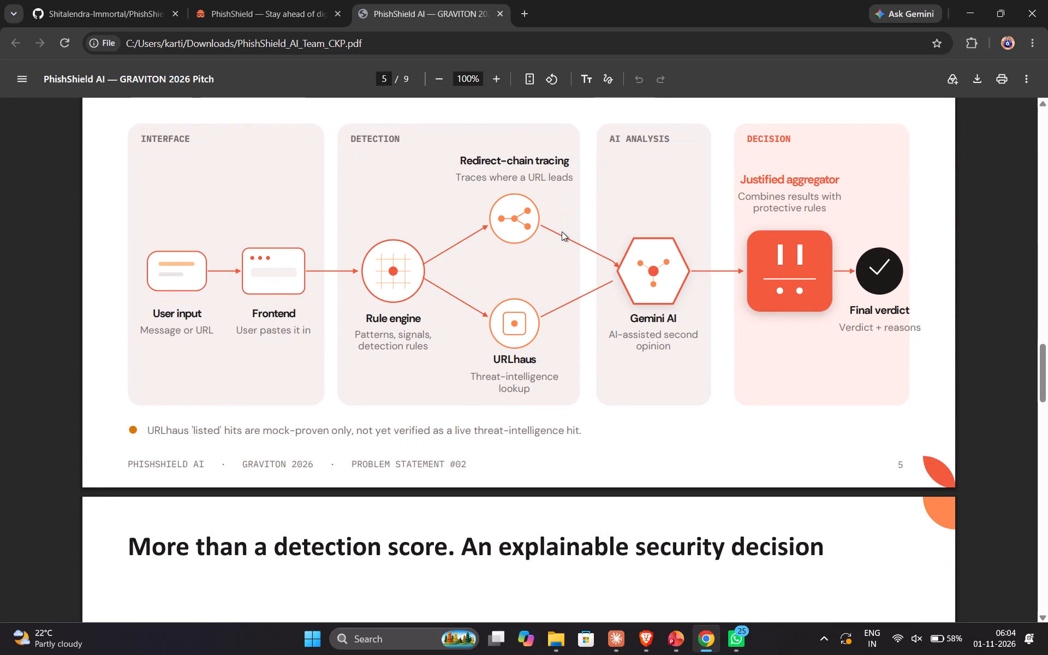
scroll(548, 321, down, 6)
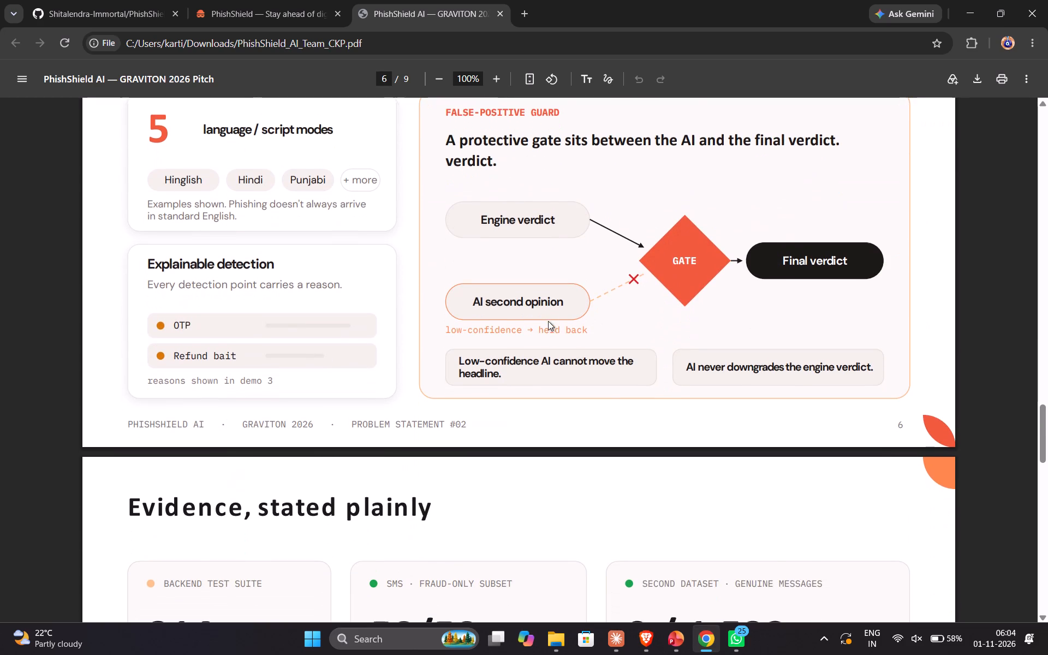
scroll(548, 321, down, 5)
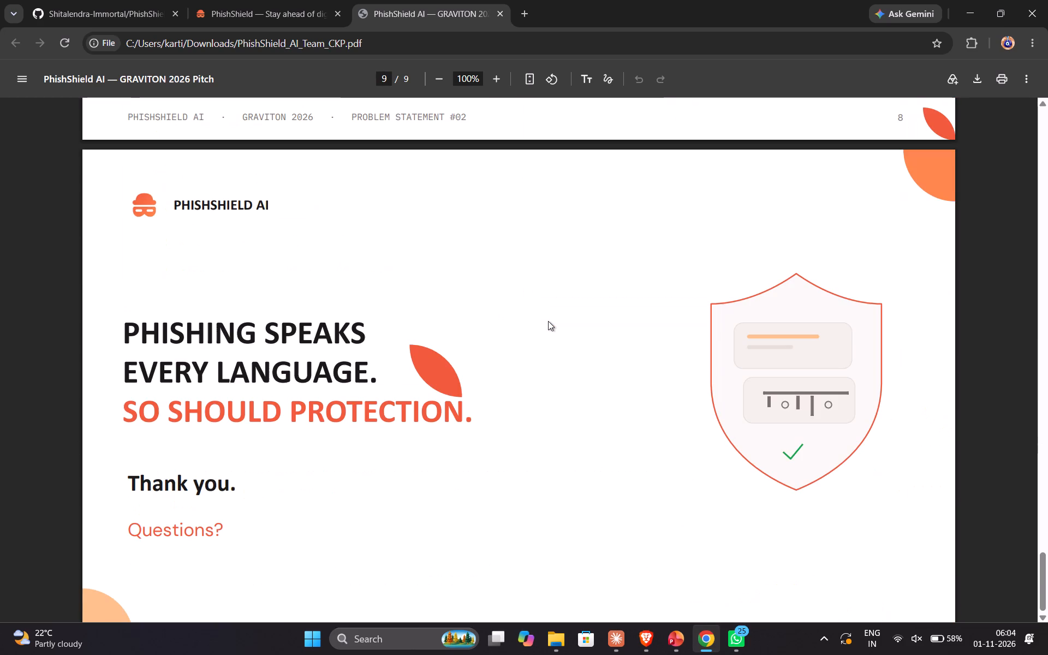
scroll(548, 321, up, 5)
scroll(548, 321, down, 1)
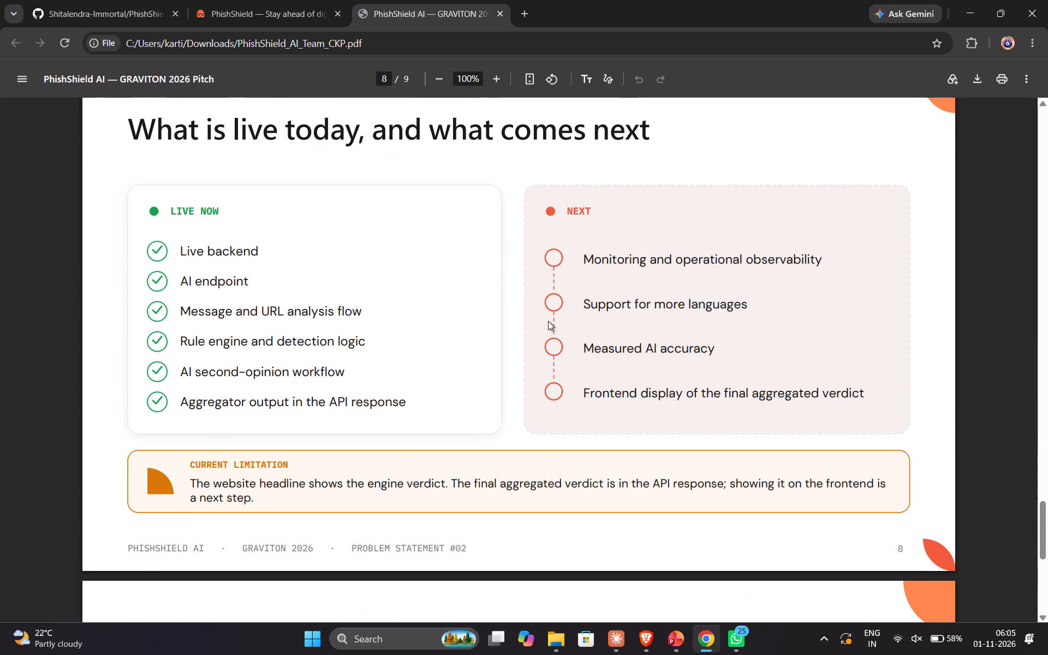
scroll(548, 321, down, 4)
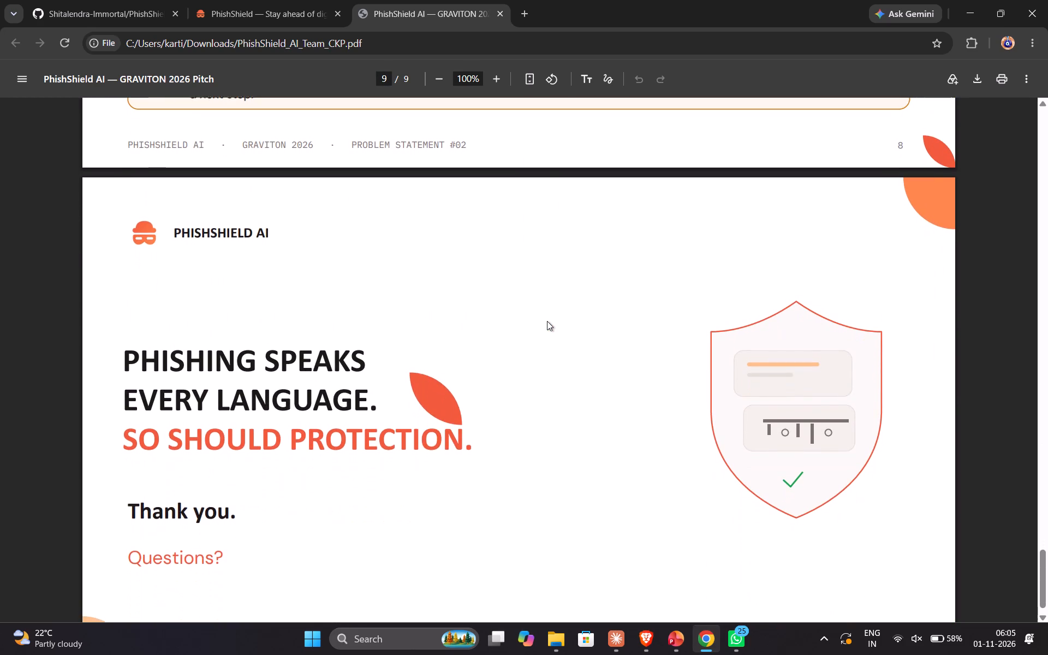
scroll(547, 321, down, 2)
scroll(487, 288, up, 12)
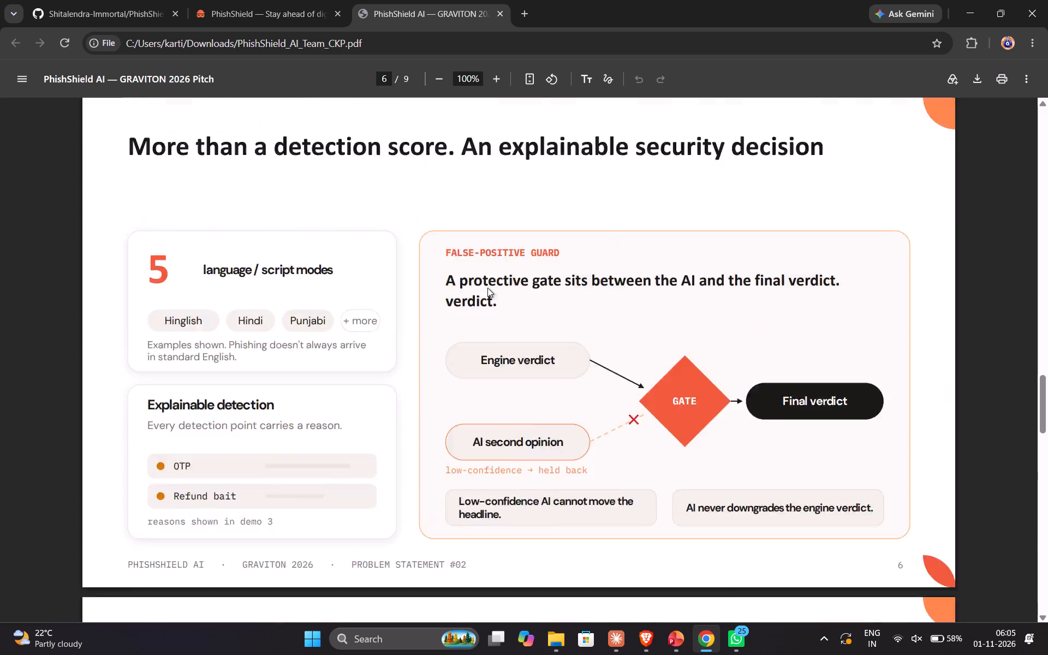
scroll(487, 288, up, 9)
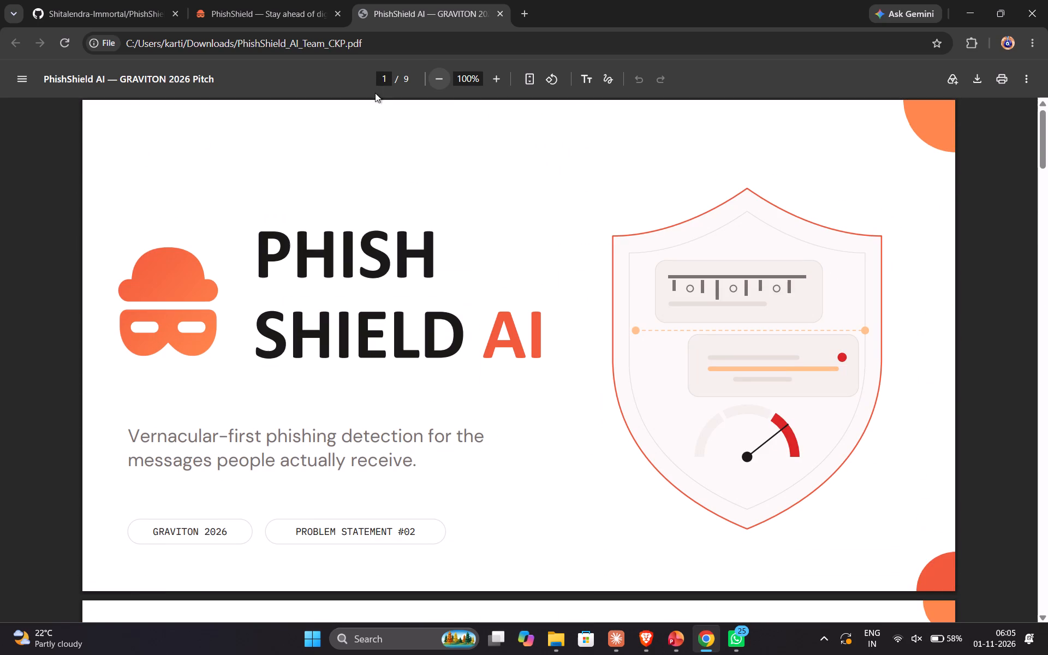
Switch to File Explorer and copy the PhishShield_AI_Team_CKP PDF file from the refreshed Downloads folder to the clipboard.
click(604, 44)
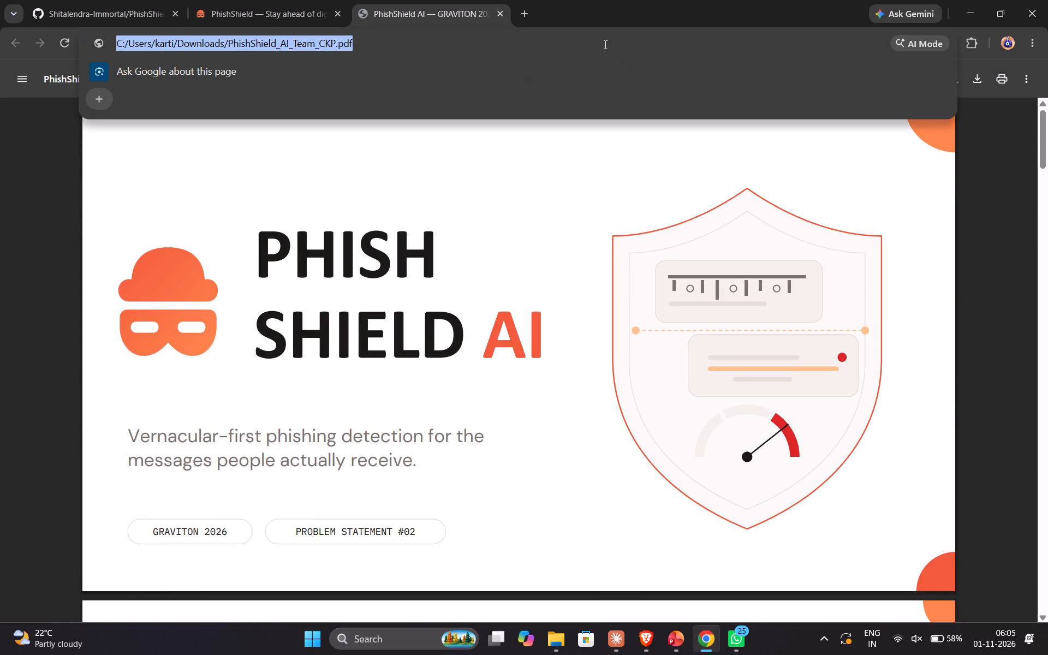
click(550, 636)
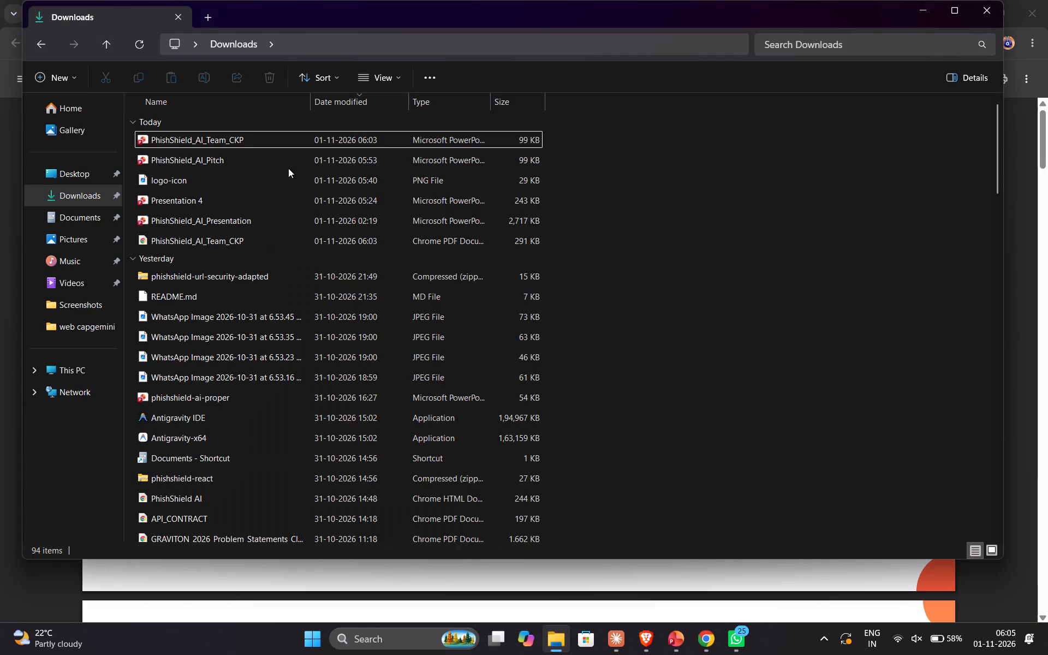
click(290, 141)
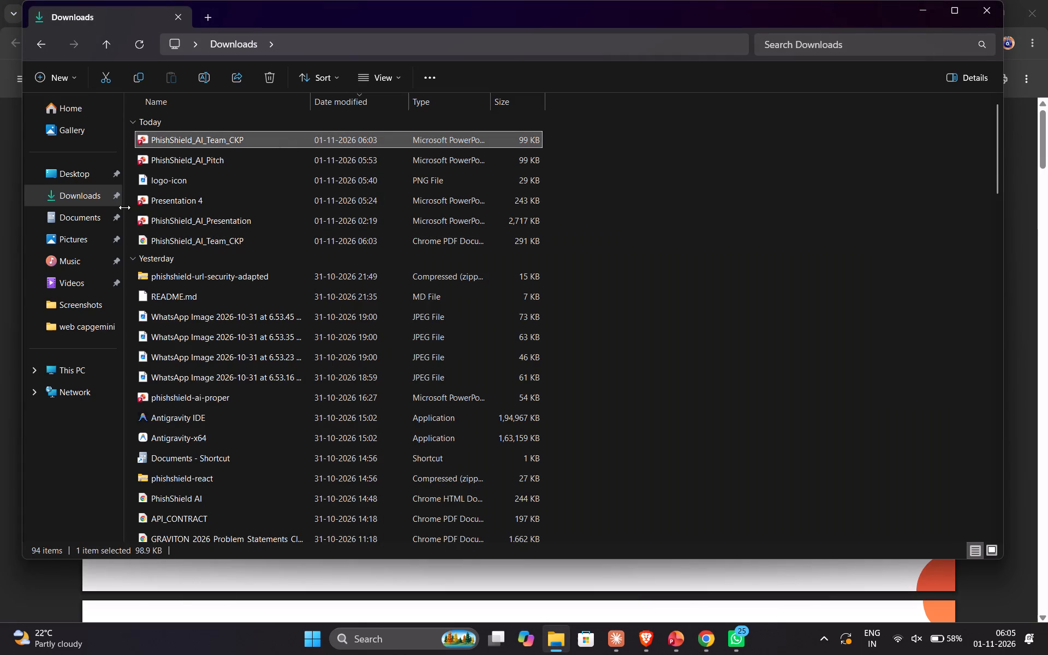
click(100, 202)
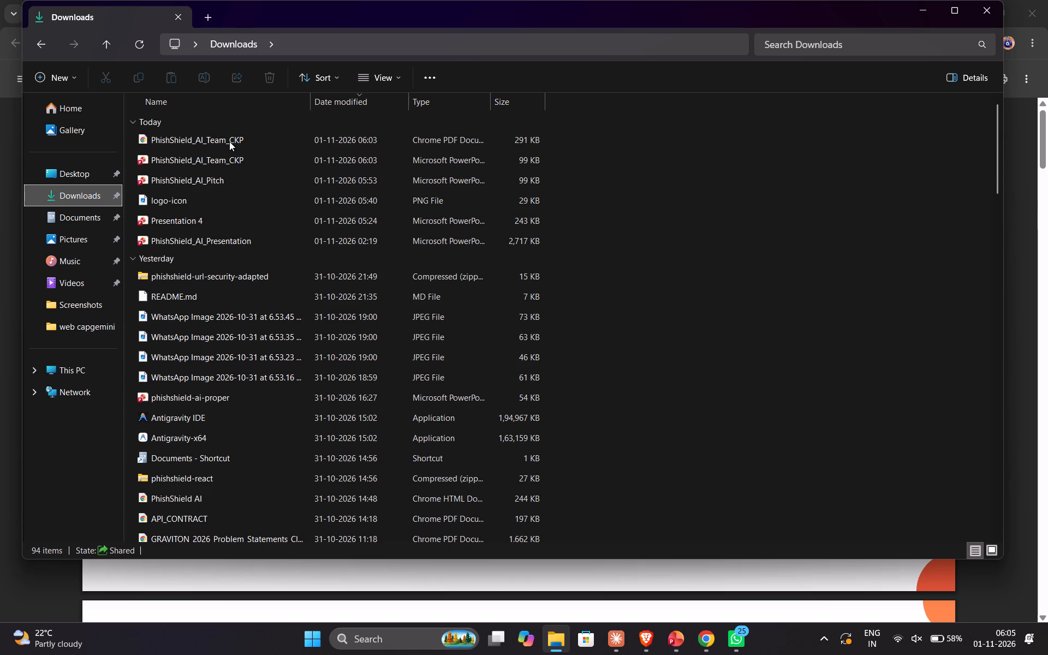
click(230, 141)
right_click(230, 141)
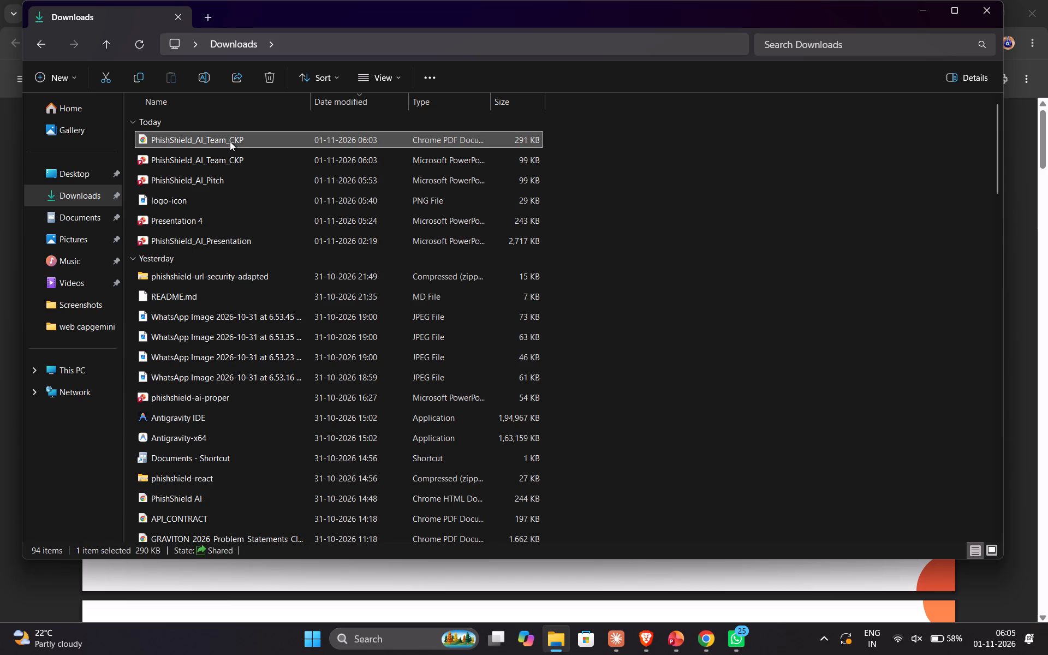
click(297, 164)
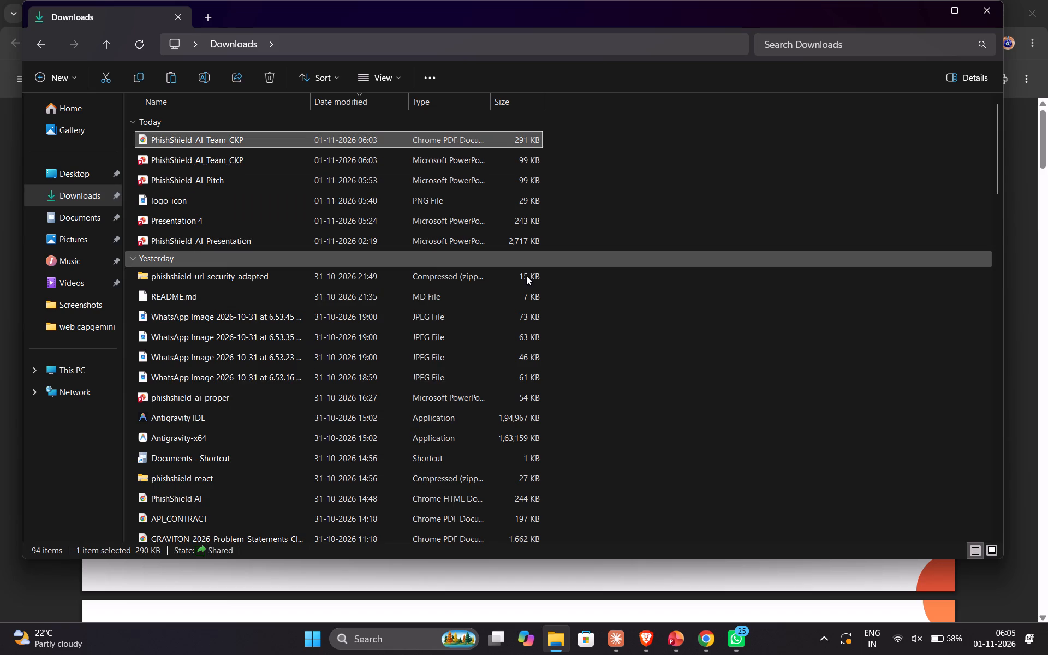
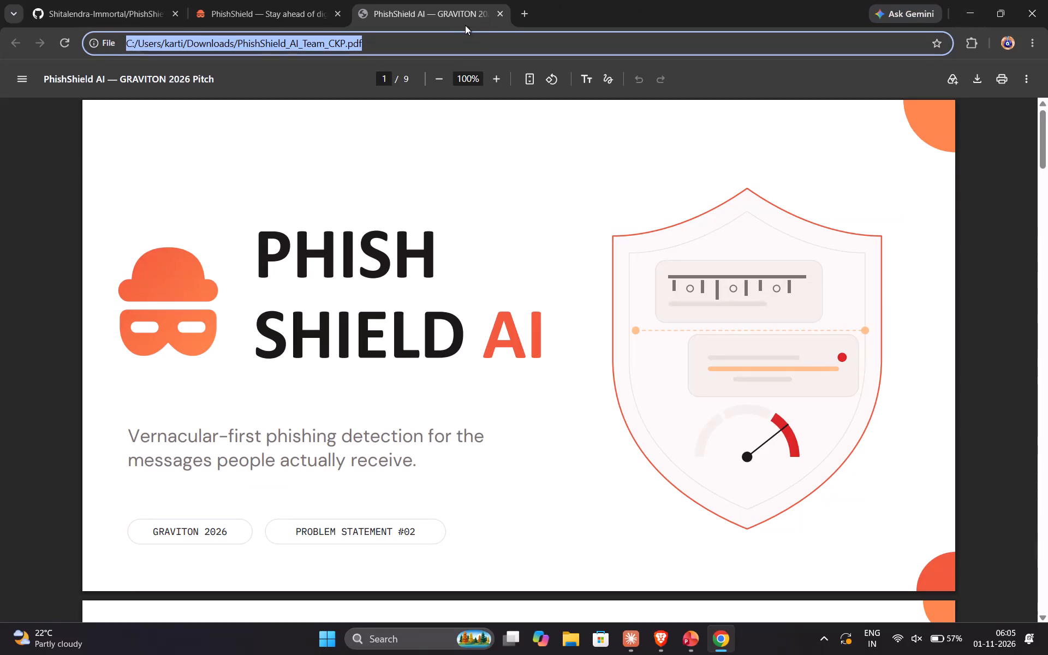
Close the exported pitch PDF, the PhishShield scan report and the GitHub repository pages, leaving no Chrome page open.
click(503, 15)
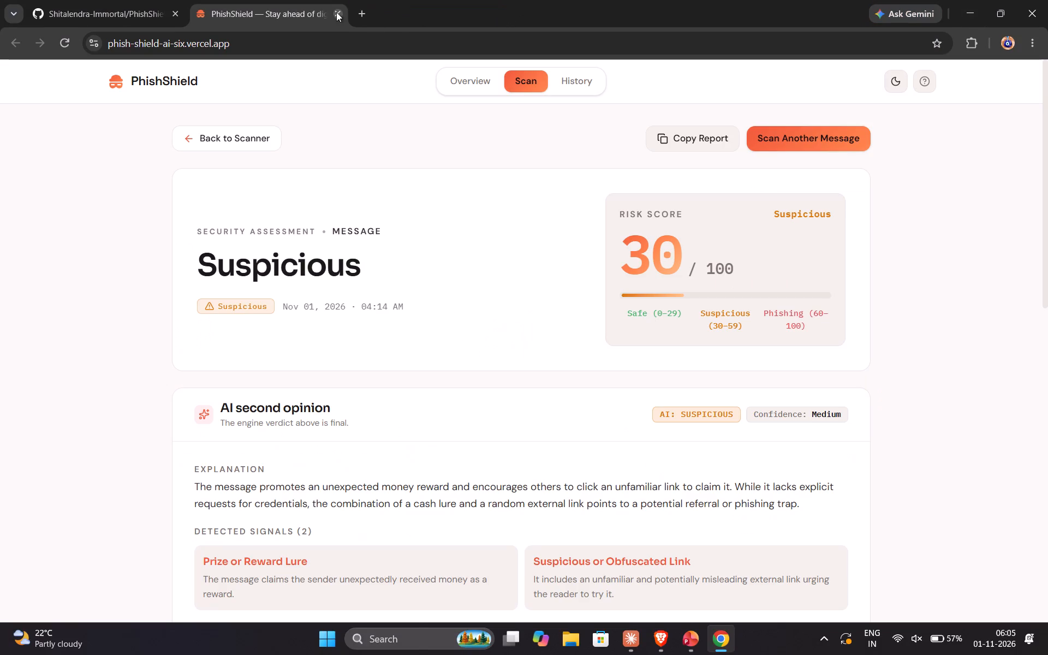
click(336, 12)
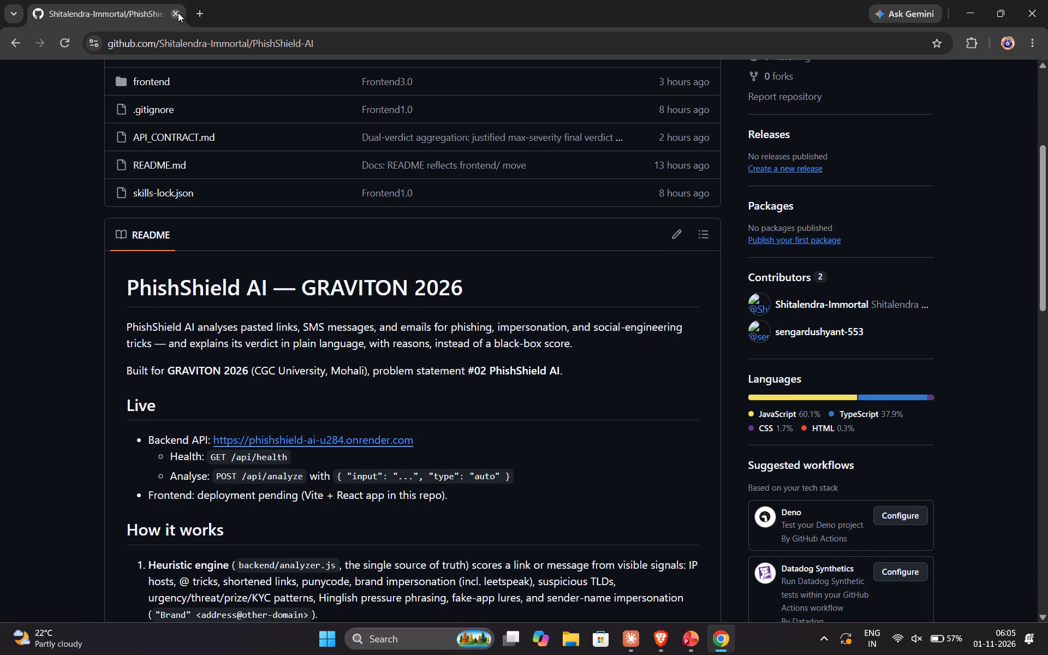
click(178, 13)
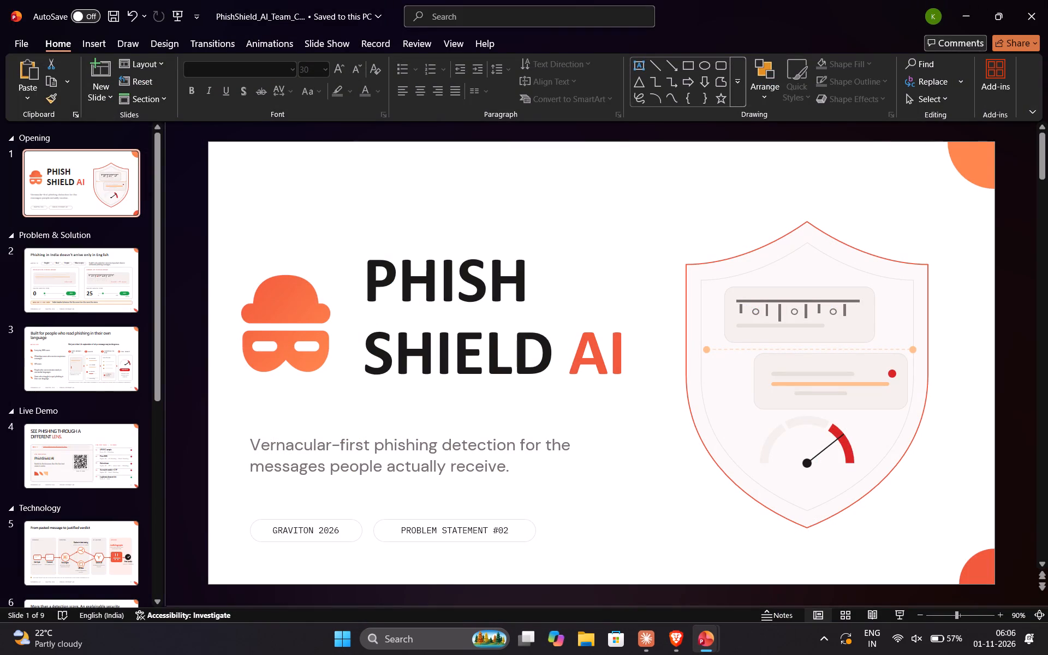
Close both open PowerPoint presentations, the 9-slide PhishShield_AI_Team_CKP deck and the dark 11-slide PhishShield AI deck.
click(1047, 0)
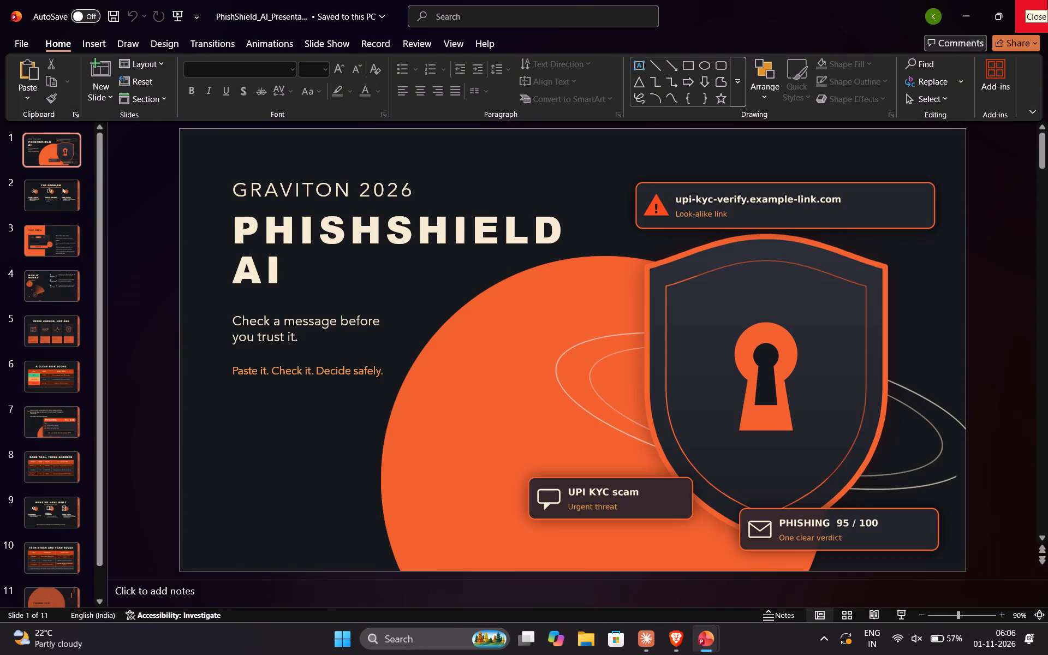
click(1047, 0)
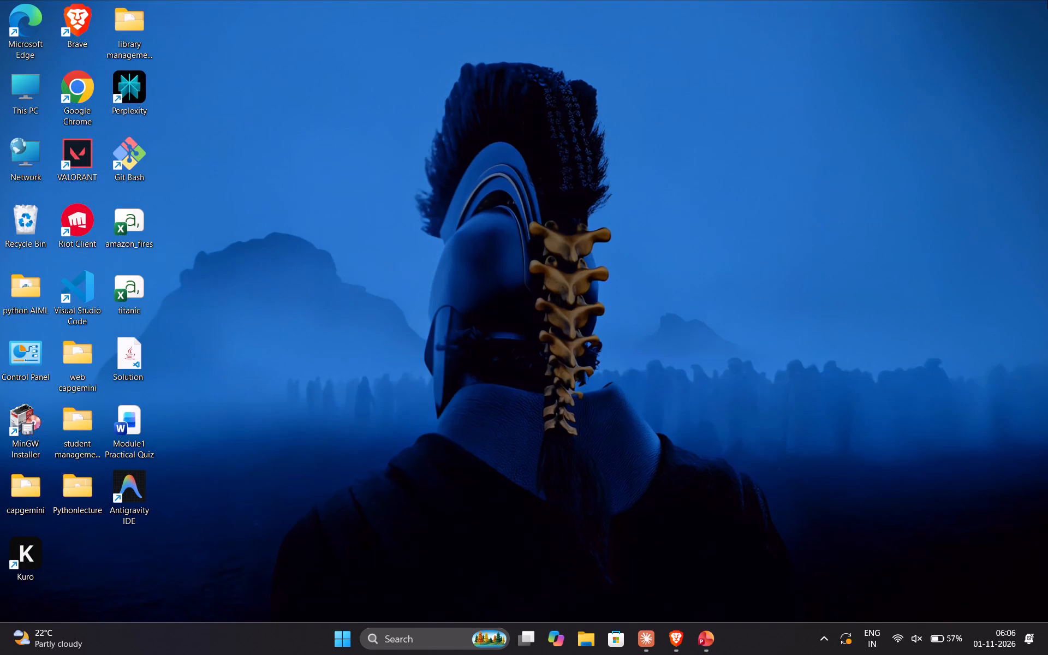
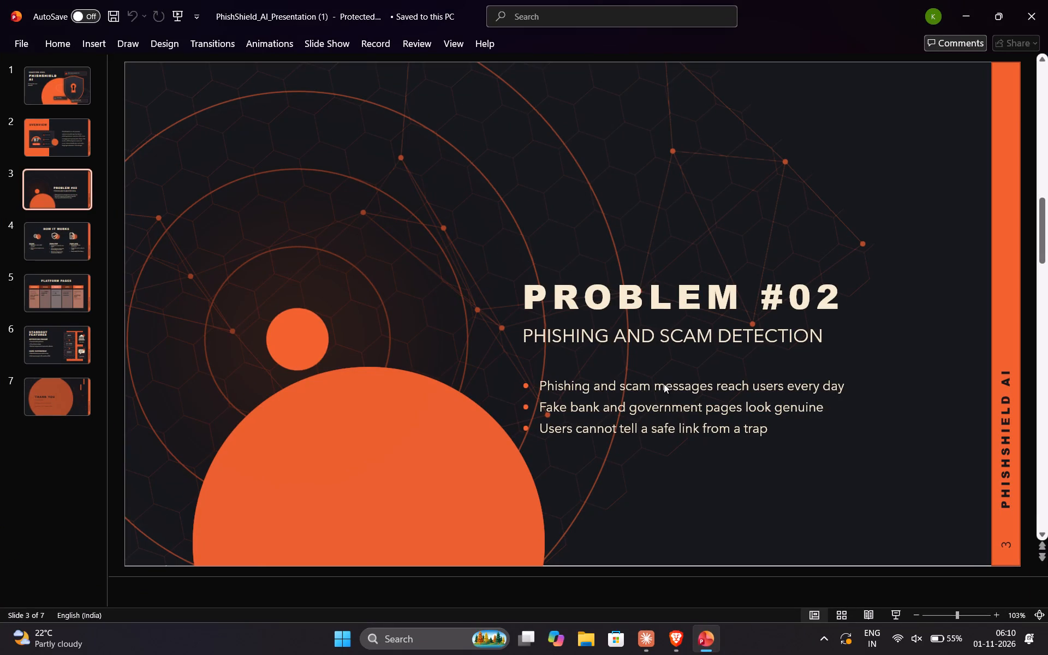
Reopen the PhishShield_AI_Team_CKP PowerPoint presentation from the Downloads folder in File Explorer.
click(580, 642)
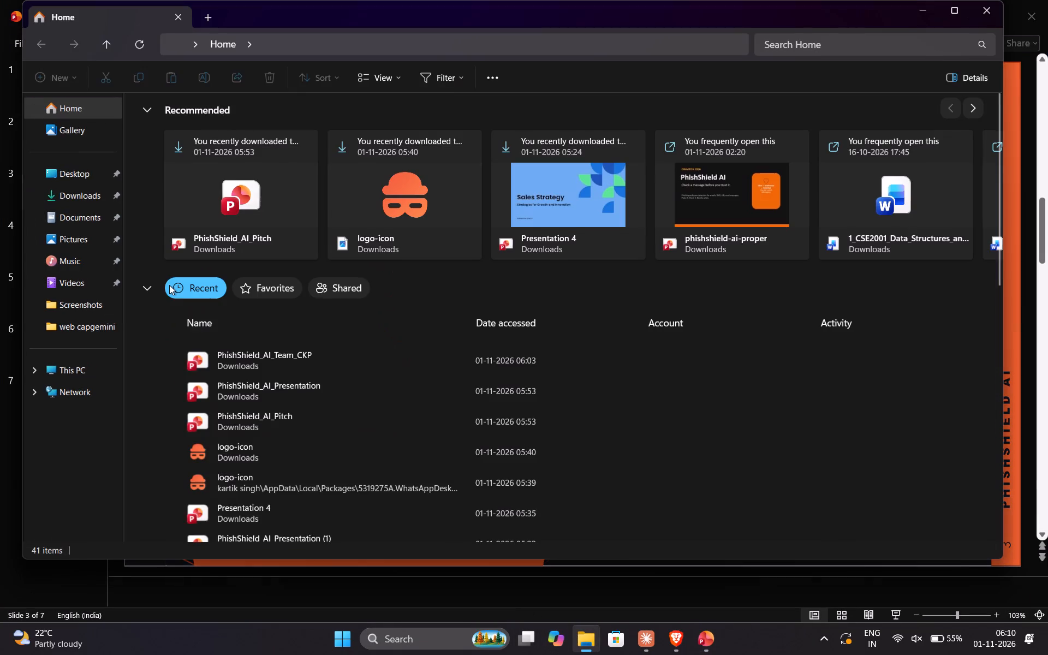
click(80, 187)
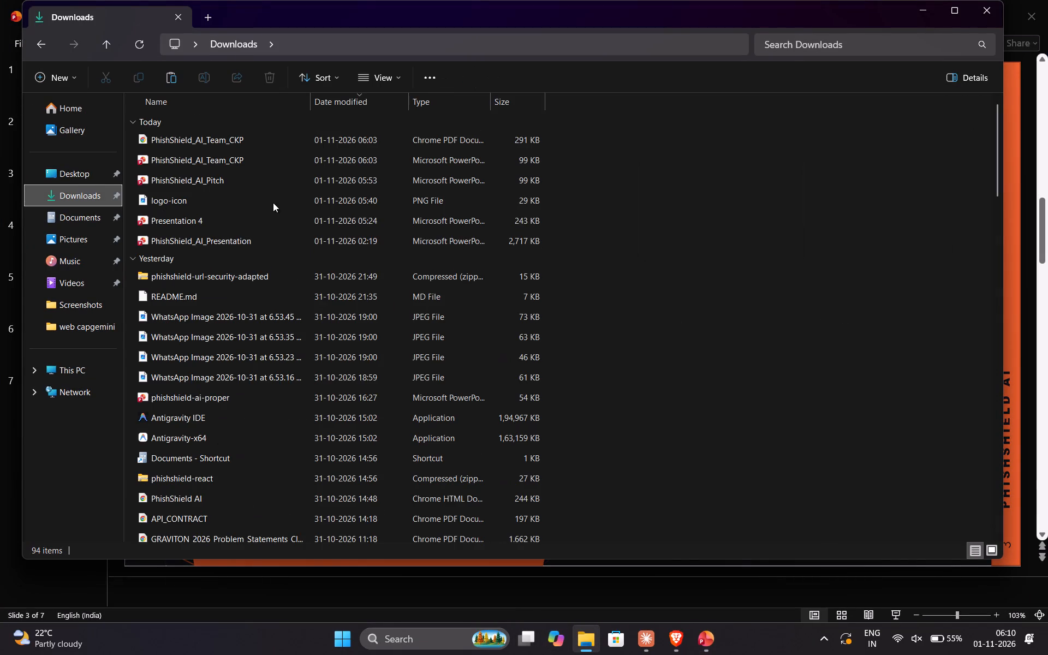
click(284, 157)
double_click(284, 157)
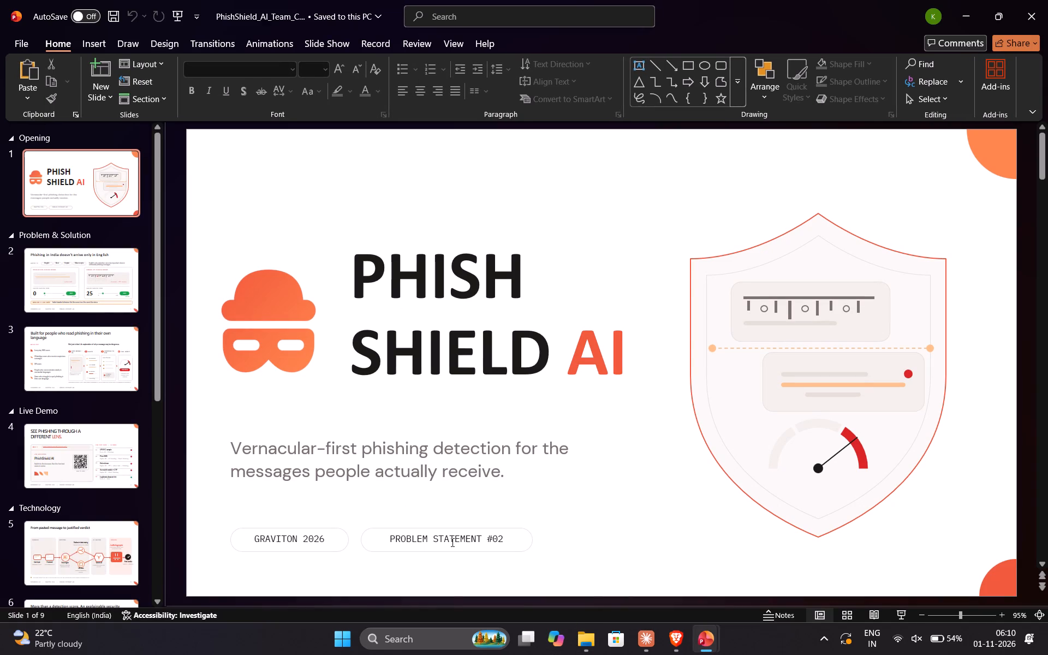
Delete the "PROBLEM STATEMENT #02" label together with its rounded outline from the title slide.
drag(367, 521, 522, 559)
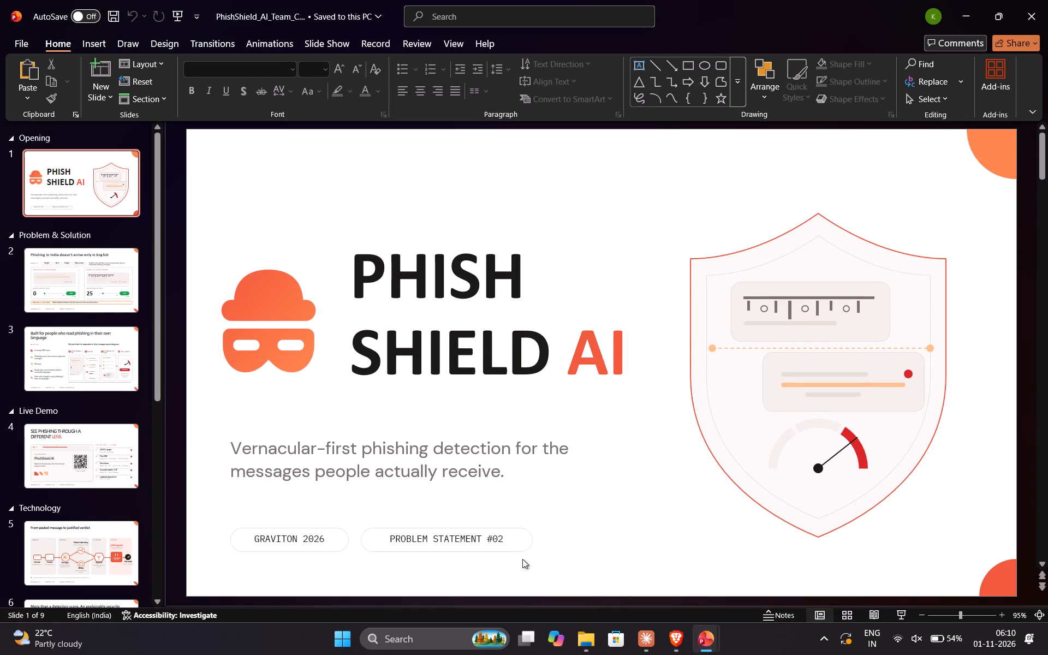
click(522, 548)
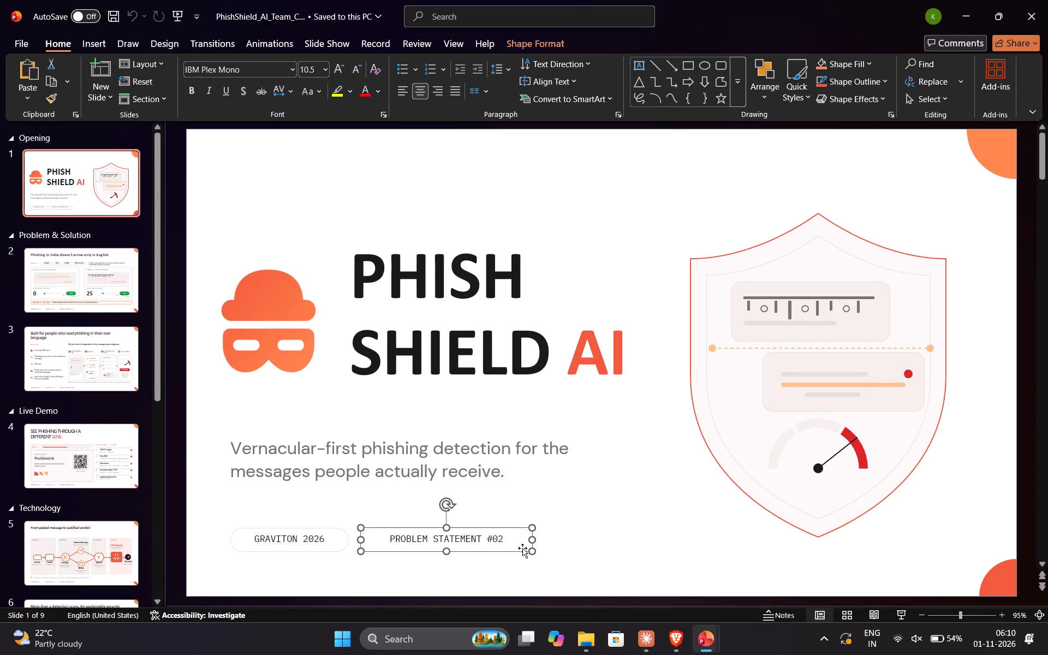
key(Delete)
click(522, 548)
key(Delete)
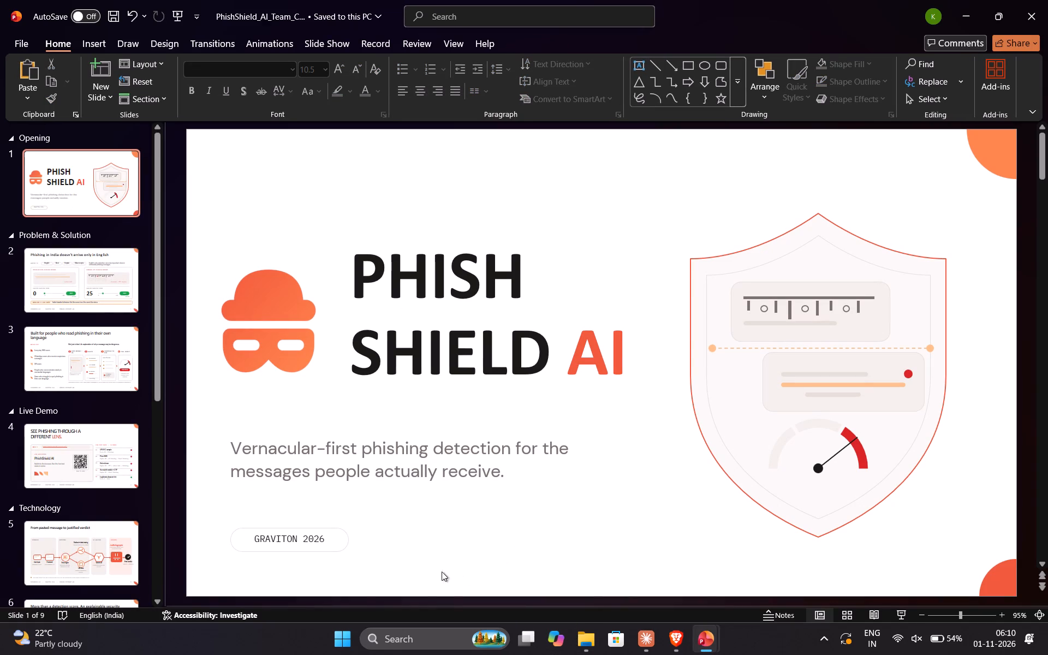
Move the "GRAVITON 2026" text on the title slide rightward, centring it beneath the tagline.
drag(335, 550, 468, 553)
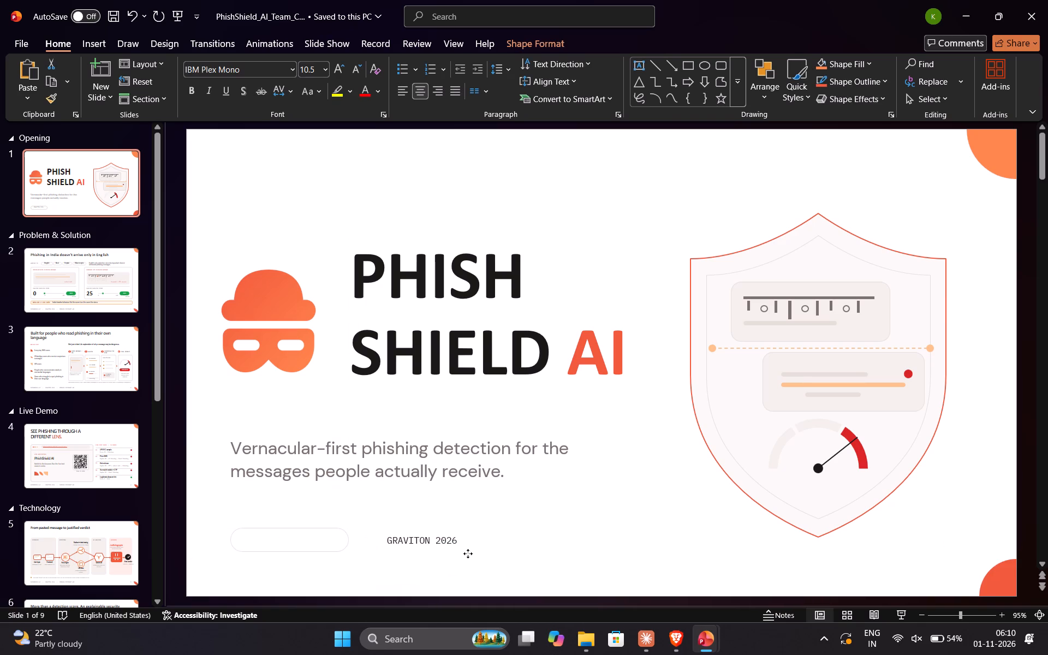
drag(468, 553, 461, 554)
Move the empty rounded outline on the title slide rightward so it is centred around the "GRAVITON 2026" text.
drag(322, 543, 363, 547)
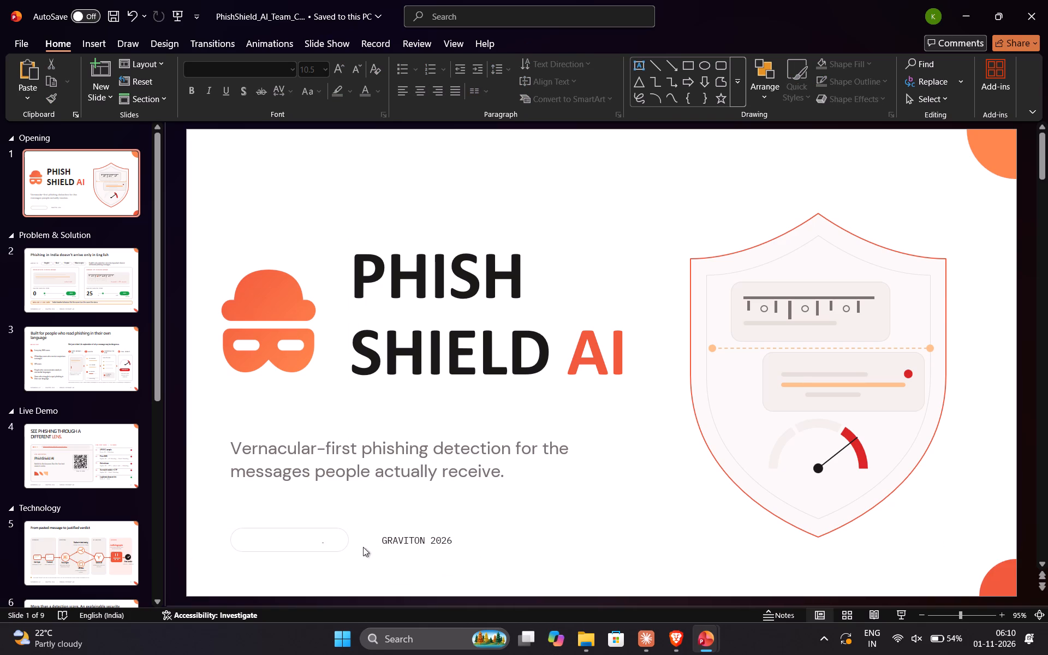
drag(363, 547, 373, 544)
triple_click(338, 541)
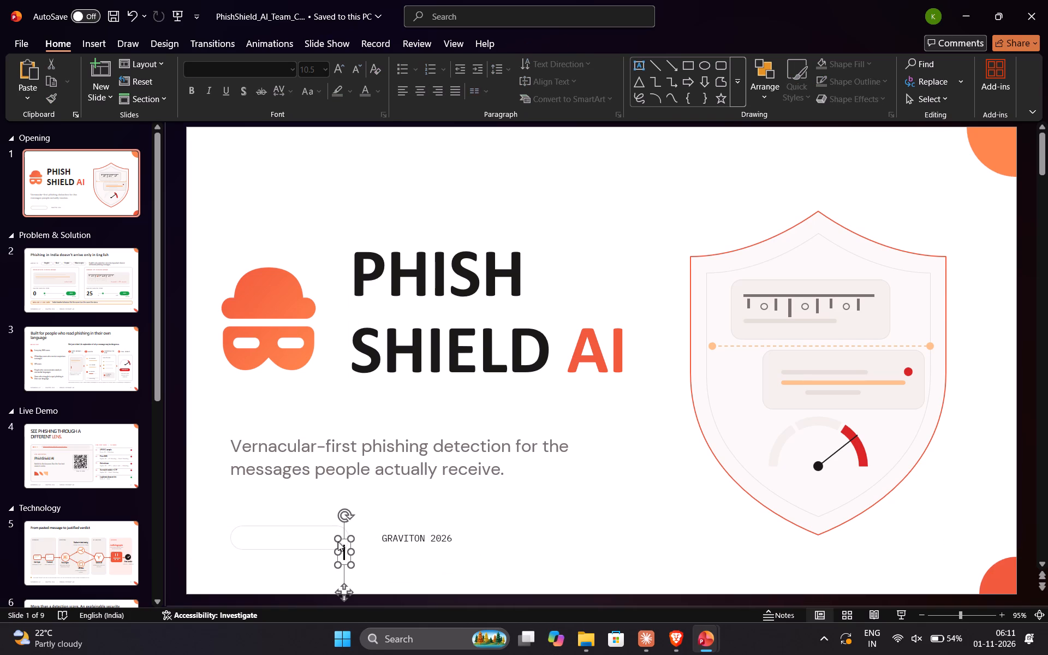
click(338, 541)
click(320, 537)
click(344, 534)
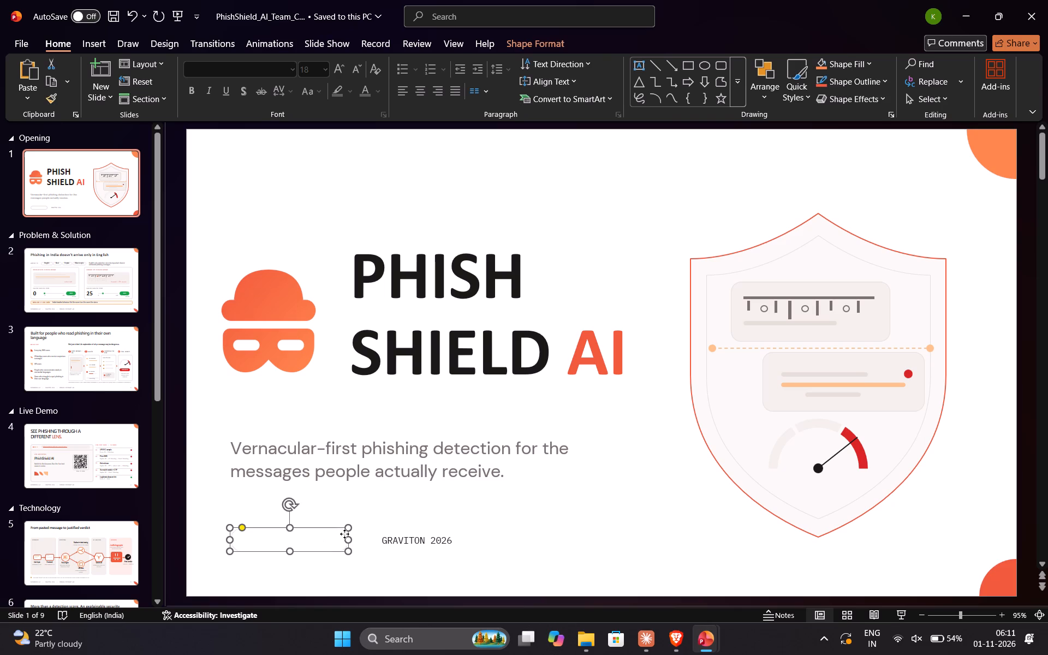
drag(344, 534, 336, 547)
drag(336, 547, 387, 547)
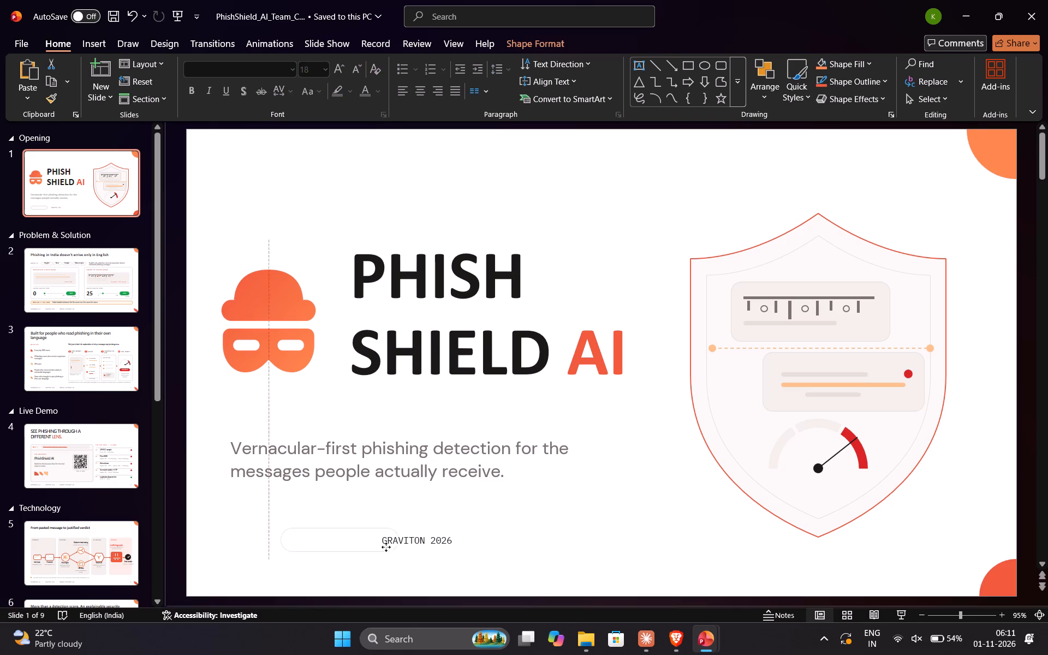
drag(387, 547, 452, 547)
drag(452, 547, 456, 546)
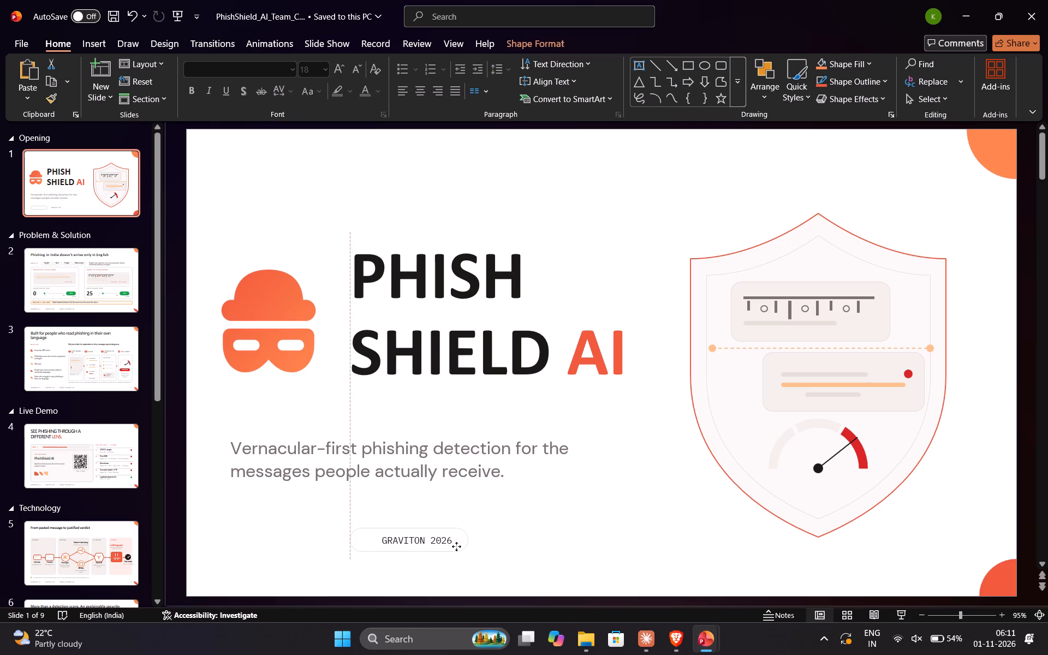
drag(456, 546, 460, 546)
drag(460, 546, 460, 547)
drag(460, 547, 460, 546)
click(522, 546)
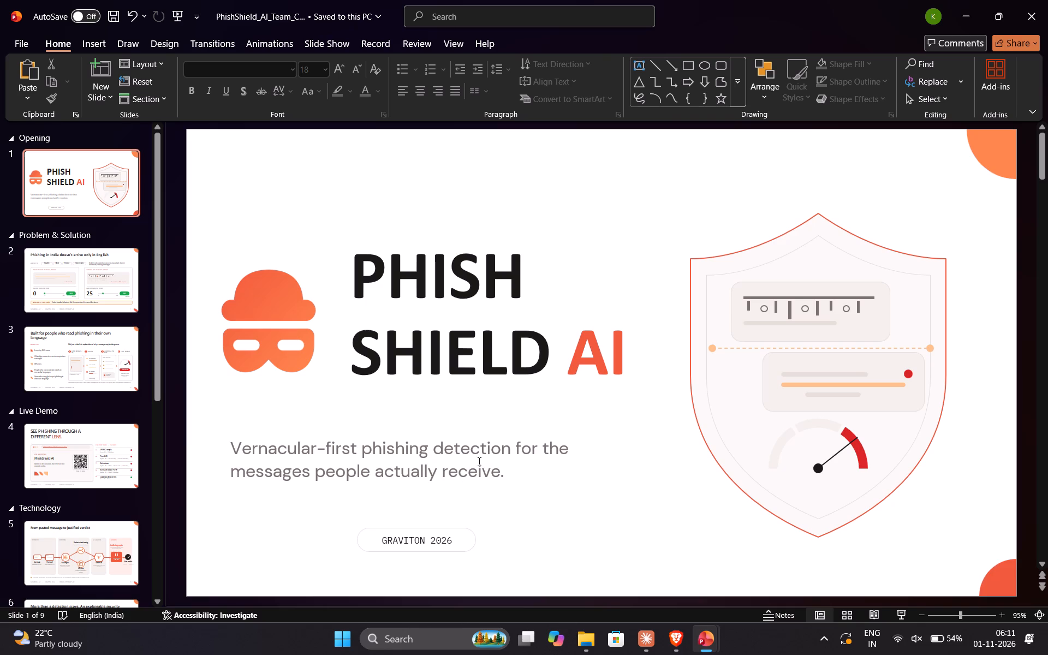
Nudge the lower message card in the title slide's shield illustration slightly down and to the left.
click(561, 477)
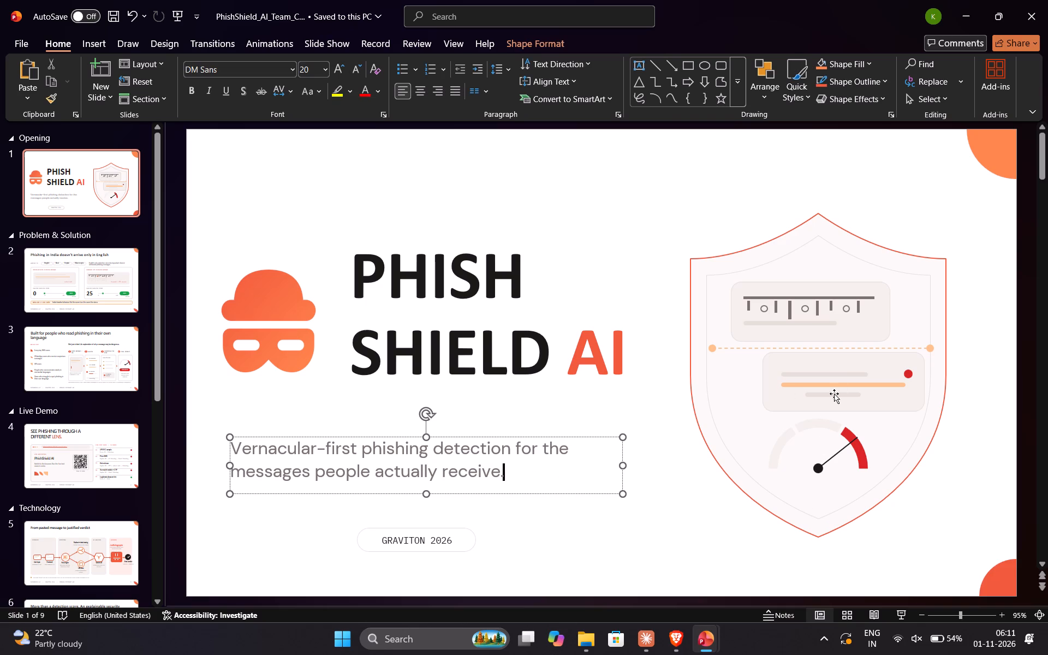
click(895, 403)
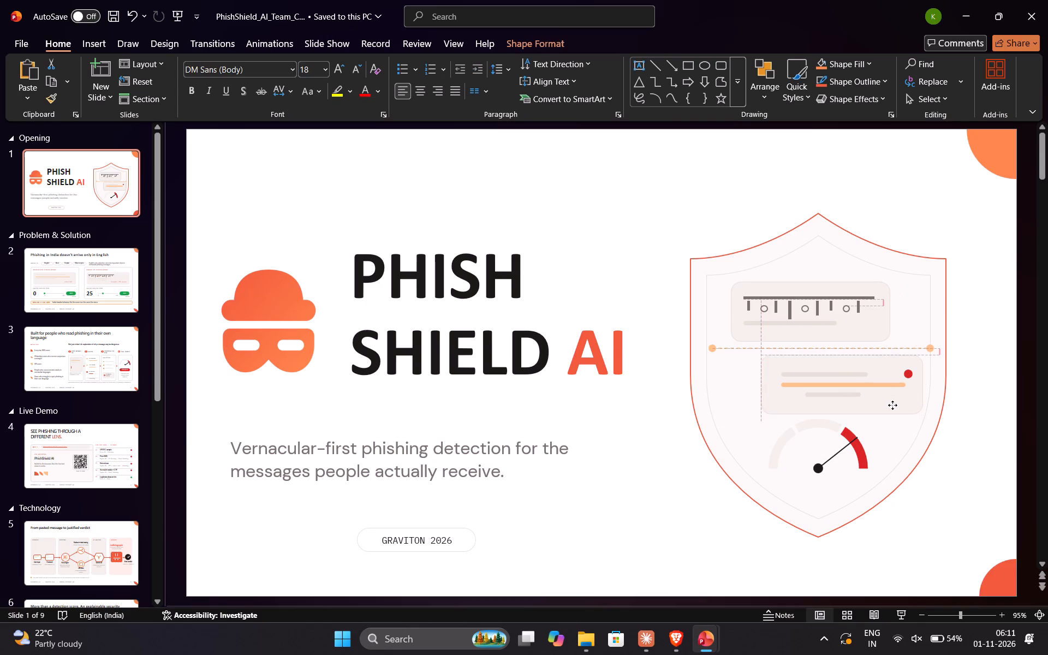
click(968, 473)
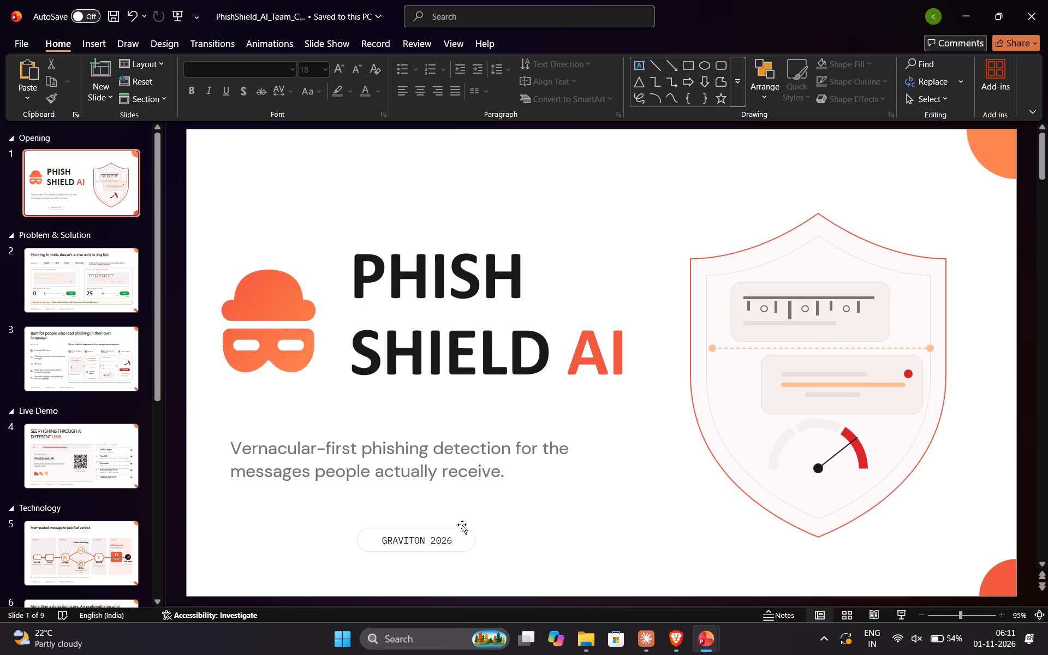
Refresh the formatting of slide 2's heading "Phishing in India doesn't arrive only in English" by switching italic on and off again.
click(85, 271)
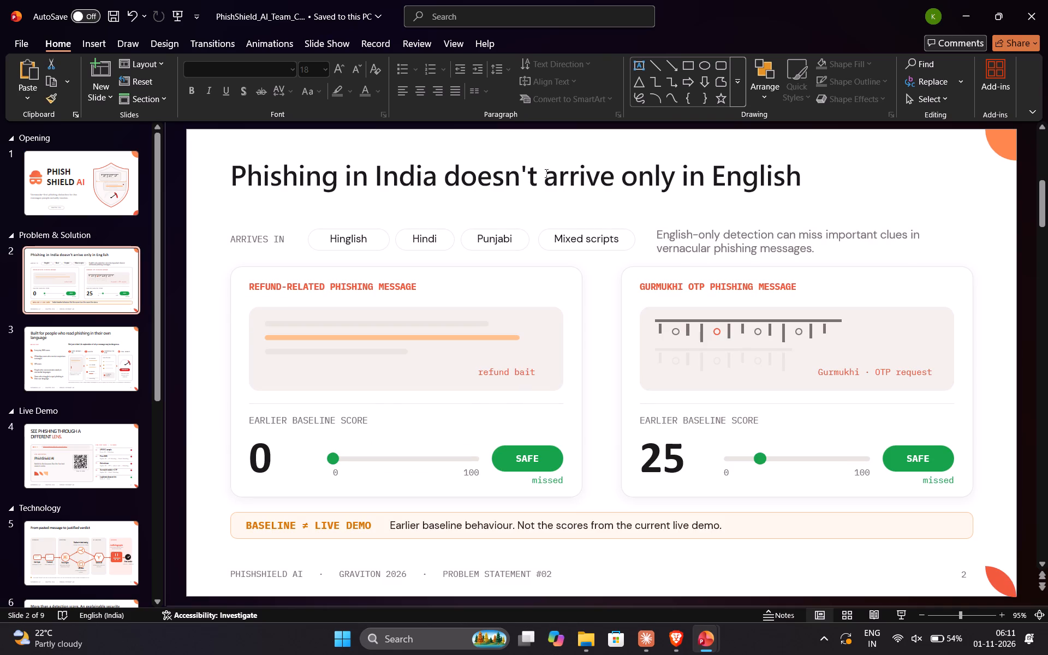
click(243, 171)
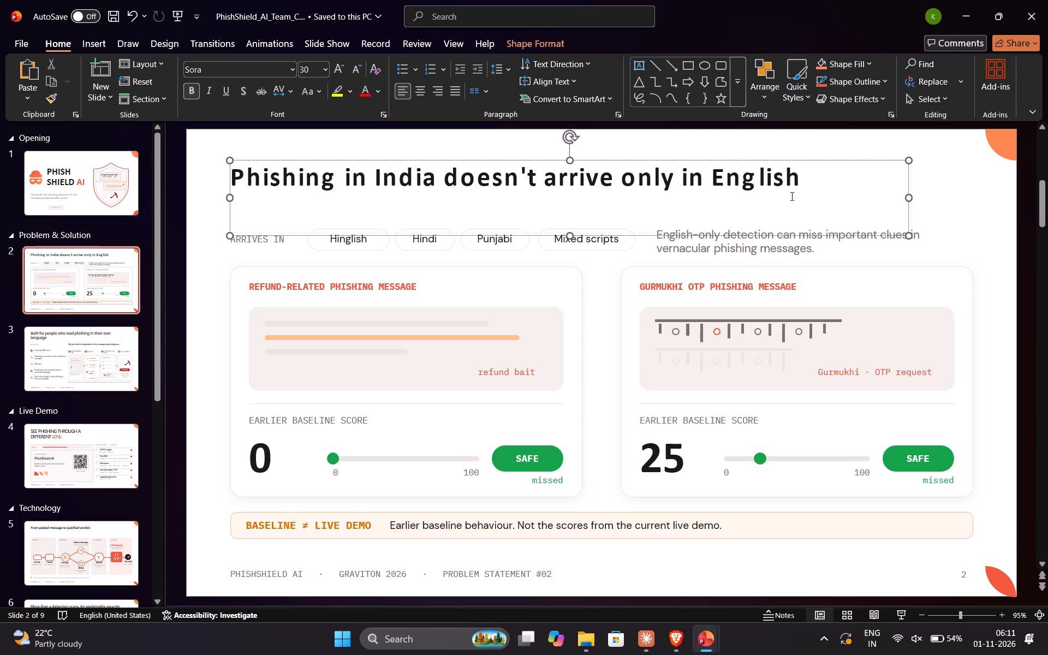
drag(827, 188, 290, 201)
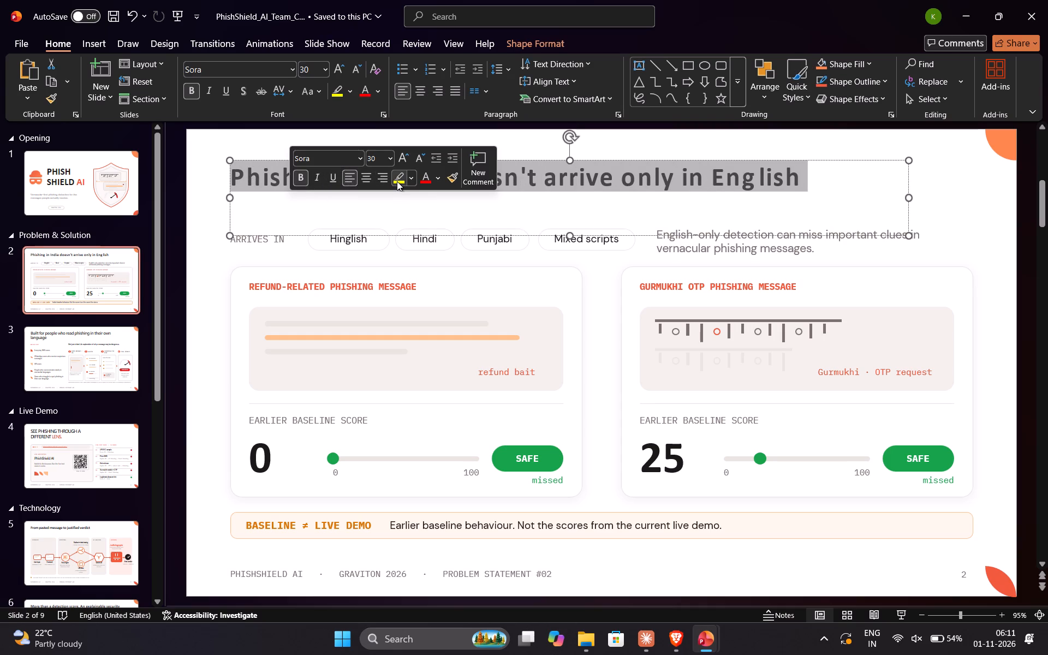
click(727, 176)
click(727, 176)
triple_click(812, 187)
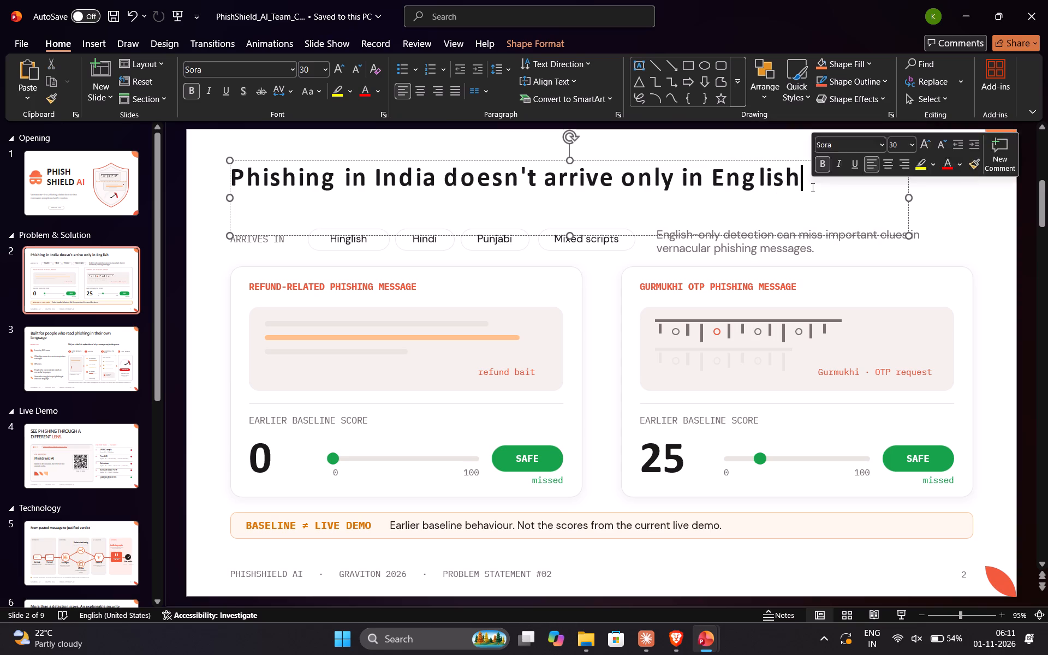
click(812, 187)
click(786, 180)
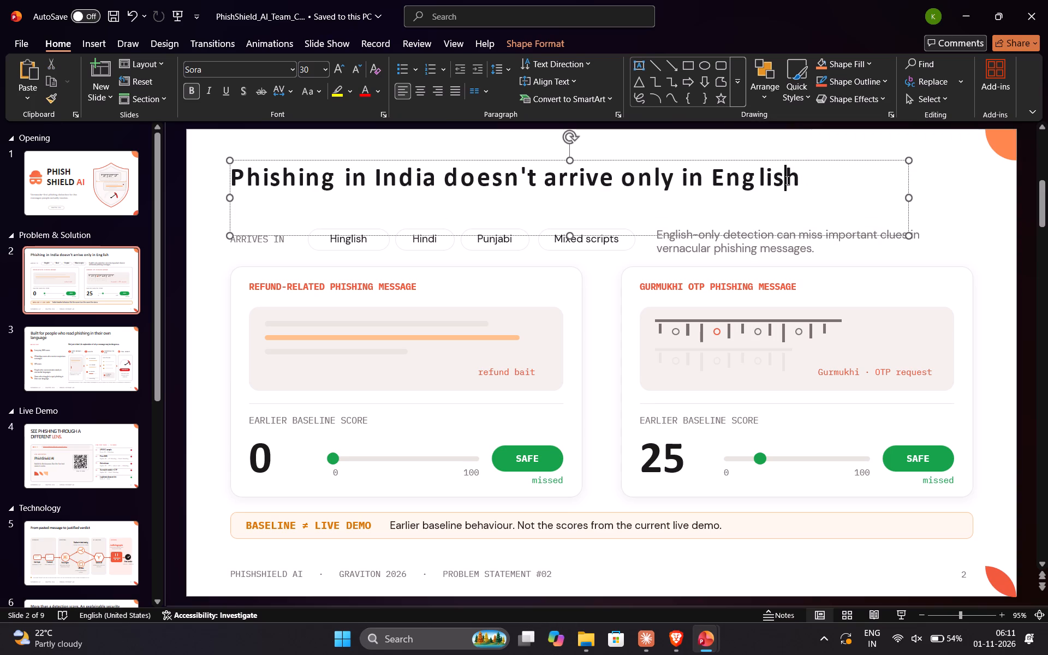
click(814, 182)
drag(814, 182, 311, 166)
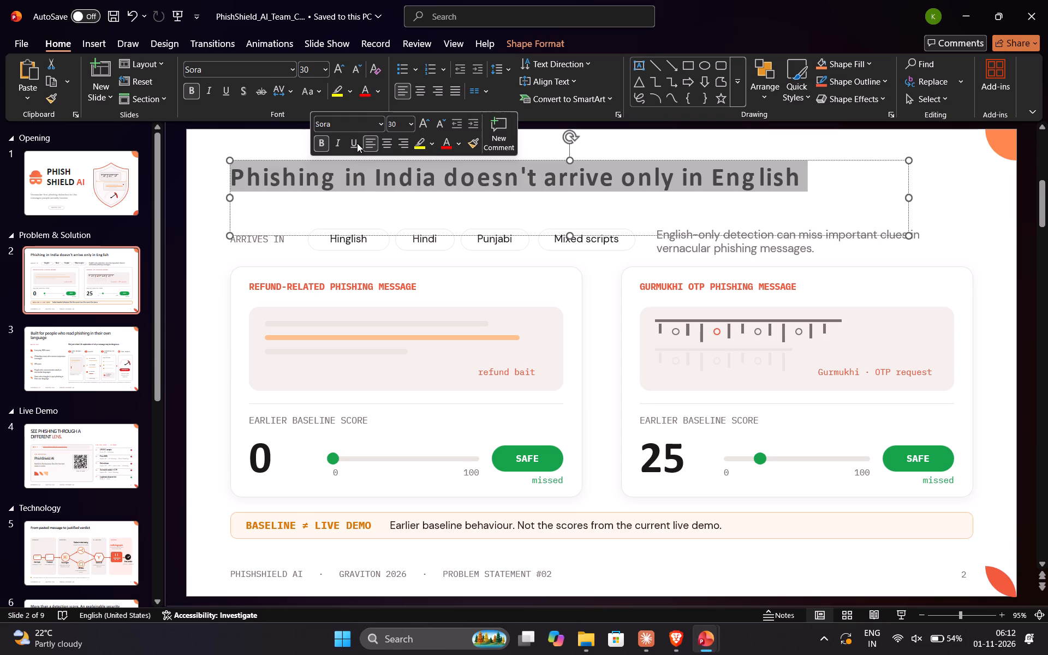
click(343, 142)
click(343, 142)
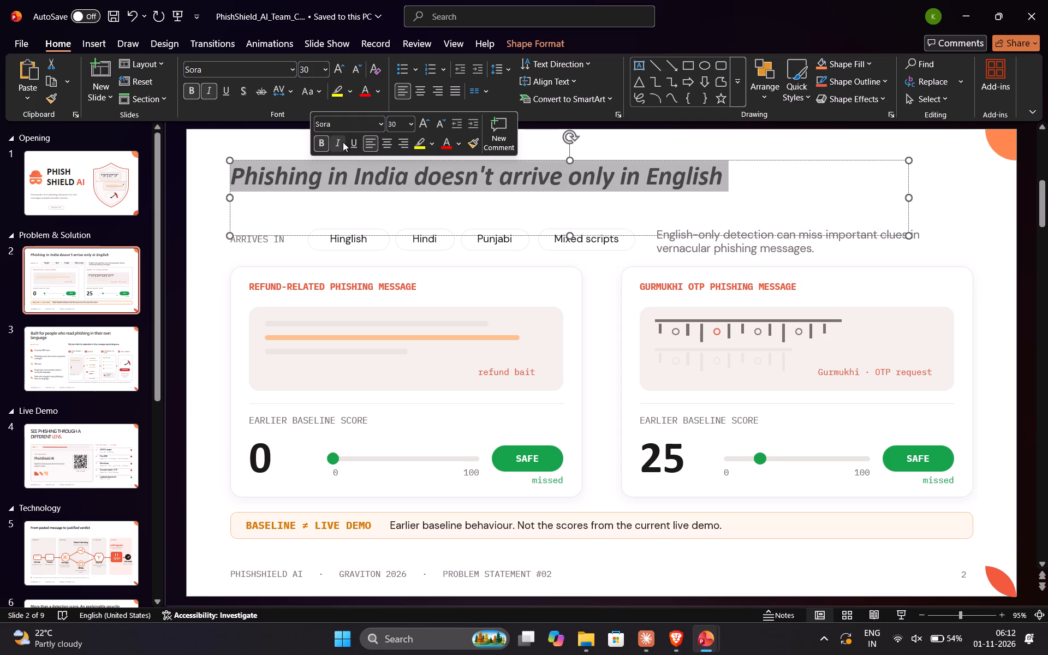
click(764, 223)
click(946, 279)
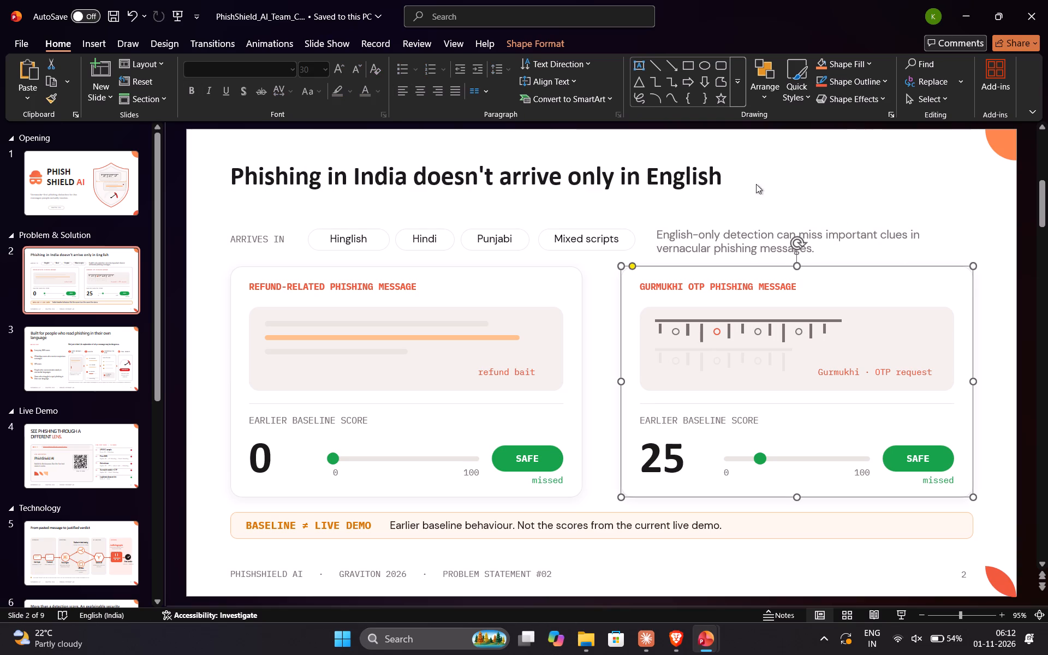
click(848, 191)
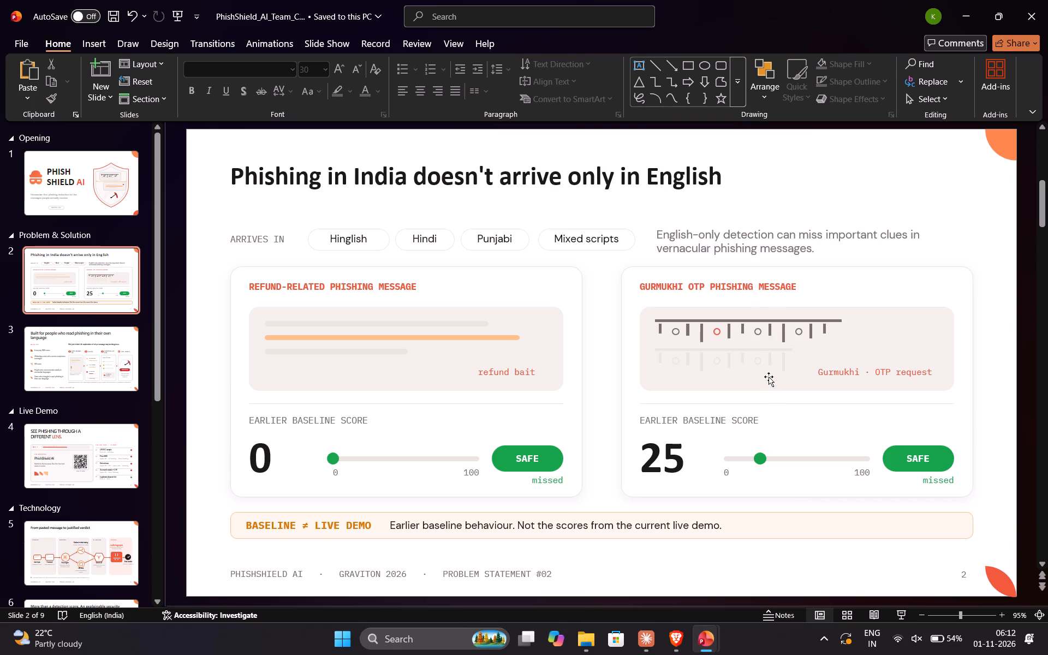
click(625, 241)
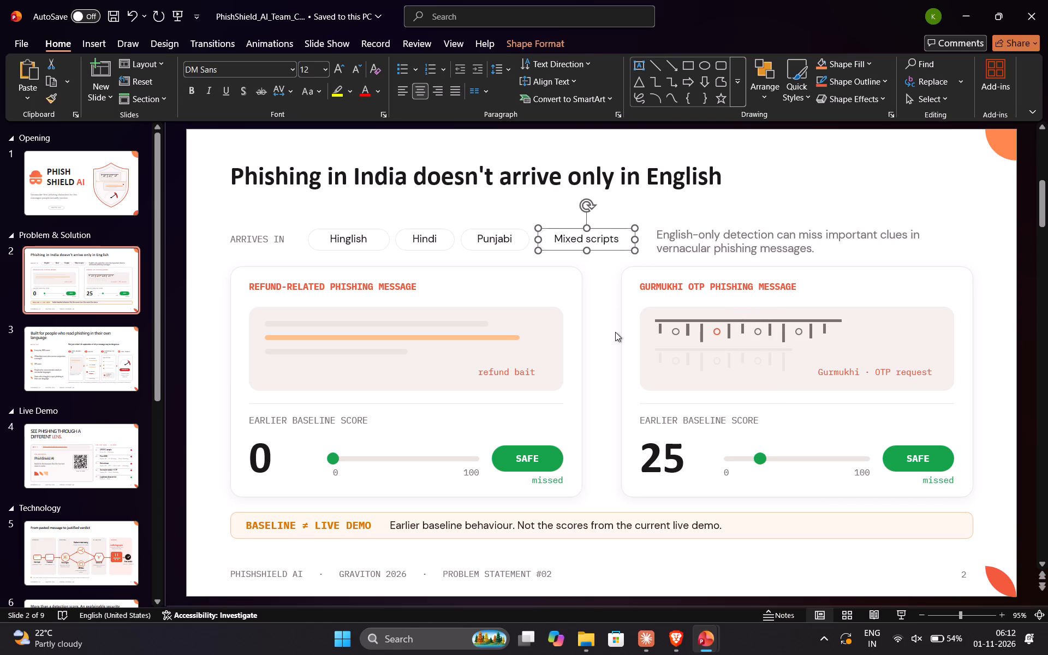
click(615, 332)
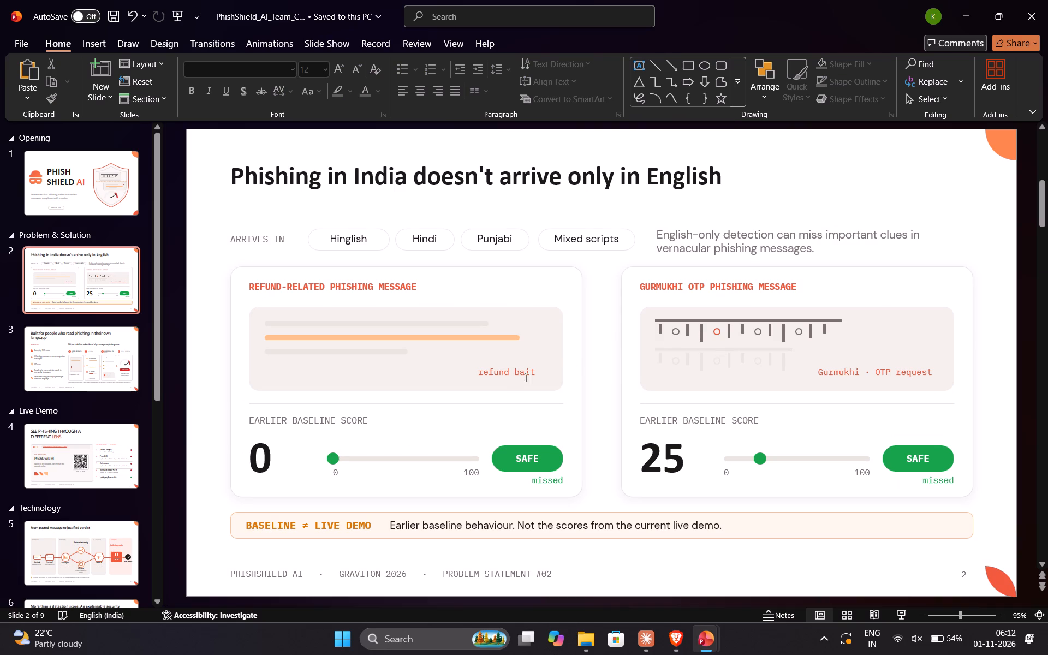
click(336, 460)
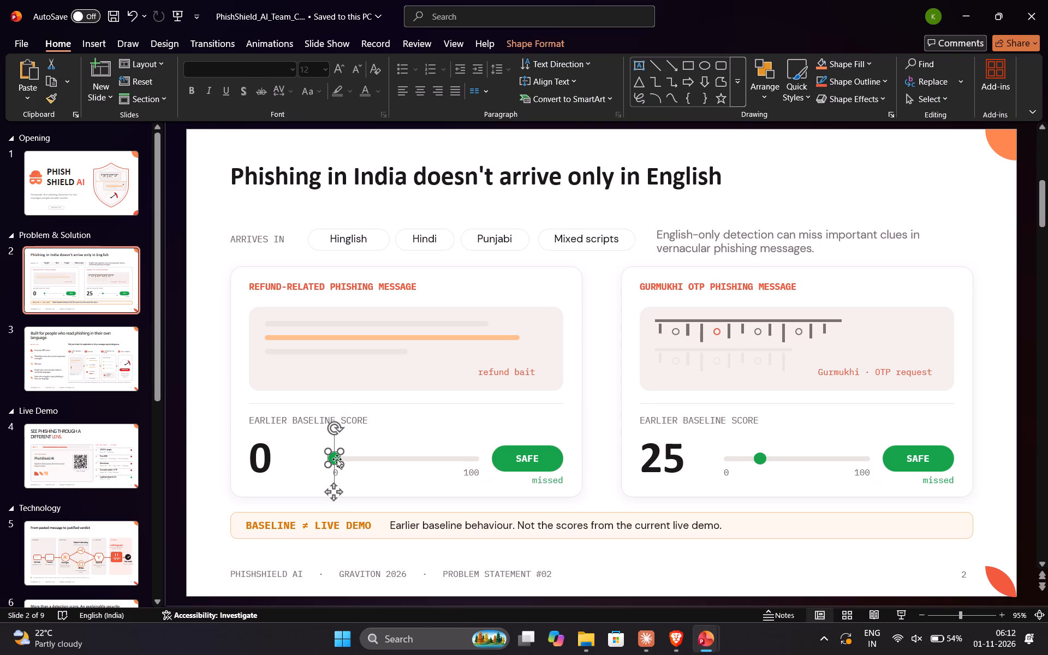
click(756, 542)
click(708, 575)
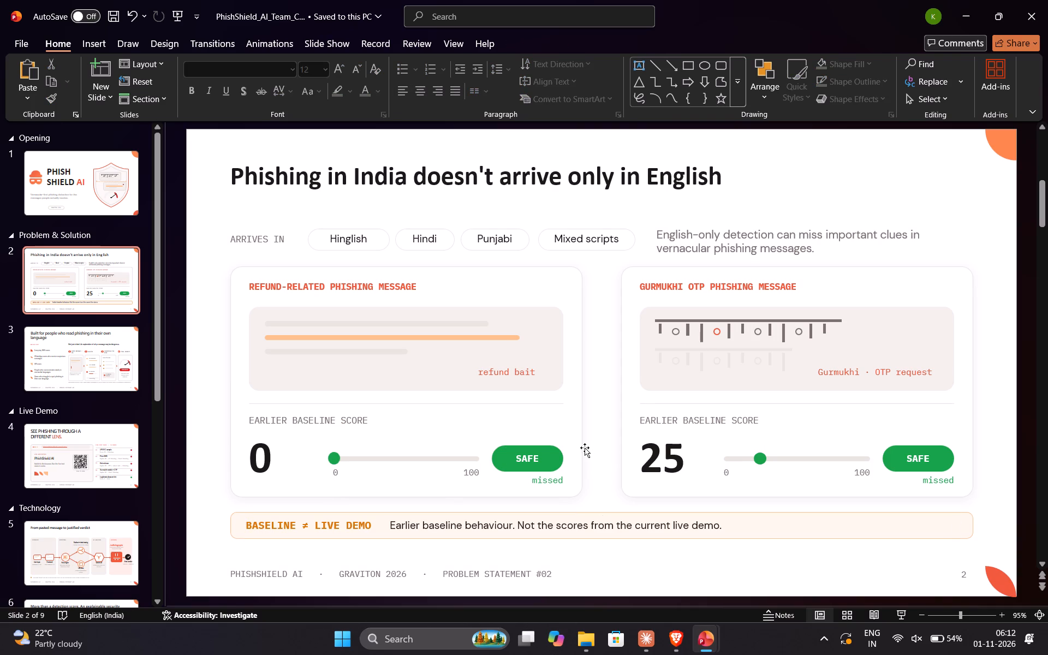
Italicise slide 3's line "Not just a label. An explanation of why a message may be dangerous.".
click(110, 348)
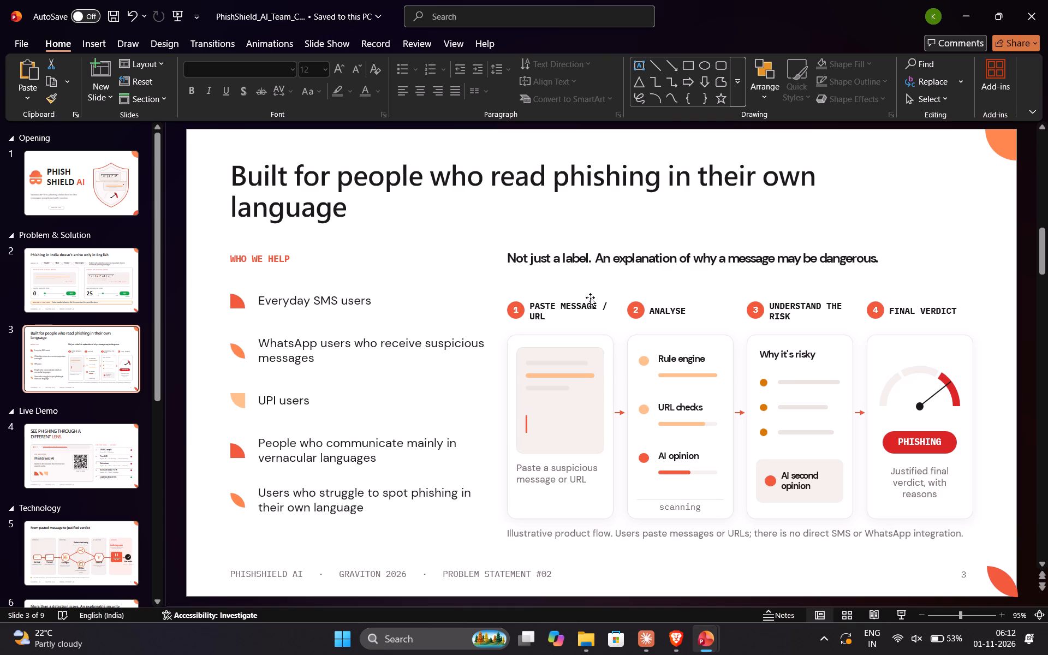
double_click(560, 260)
double_click(560, 260)
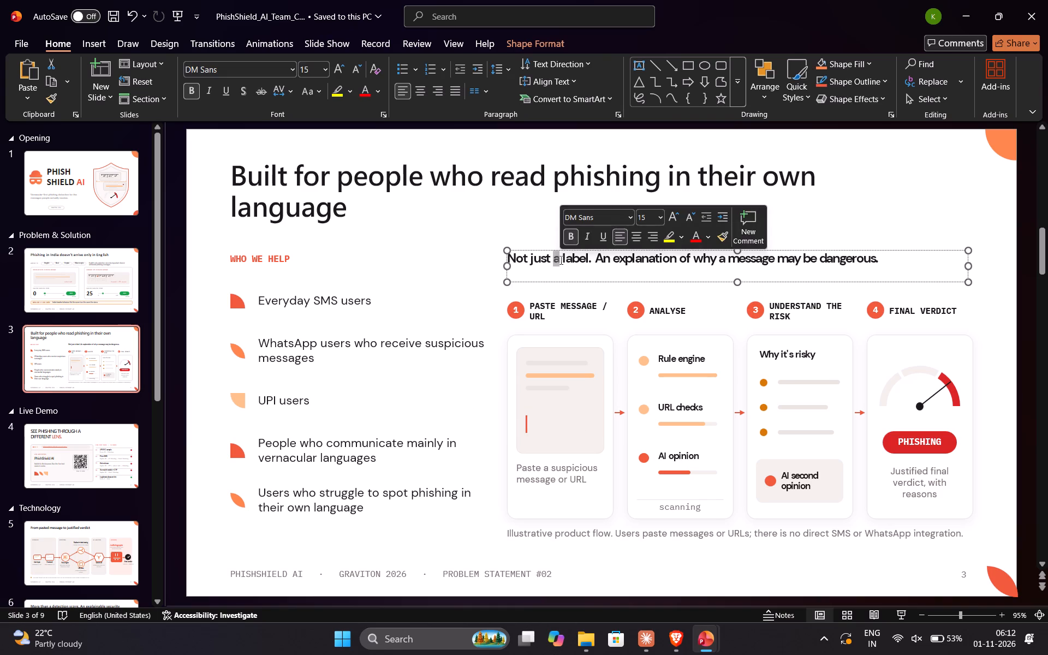
double_click(560, 260)
double_click(560, 260)
click(560, 260)
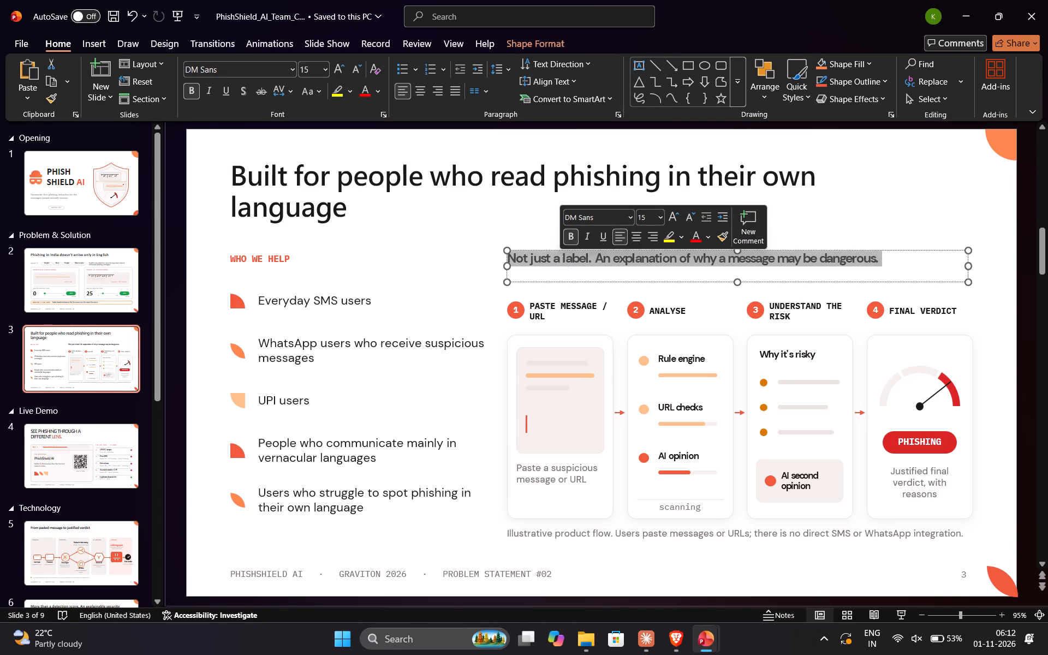
click(585, 236)
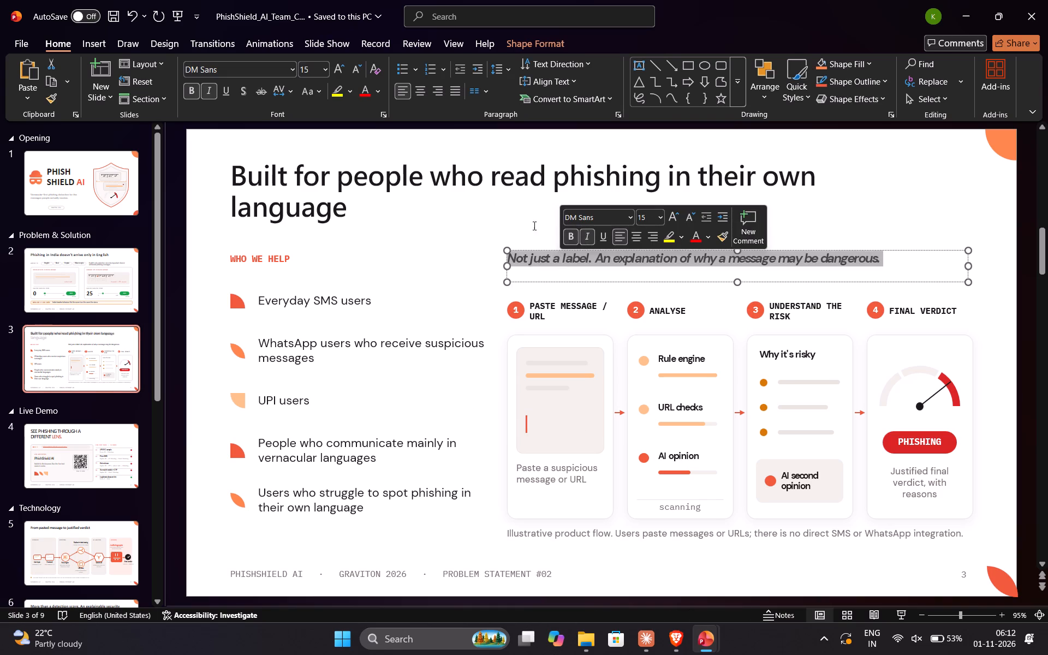
Refresh the formatting of slide 3's heading "Built for people who read phishing in their own language" by switching italic on and off again.
click(519, 221)
triple_click(616, 204)
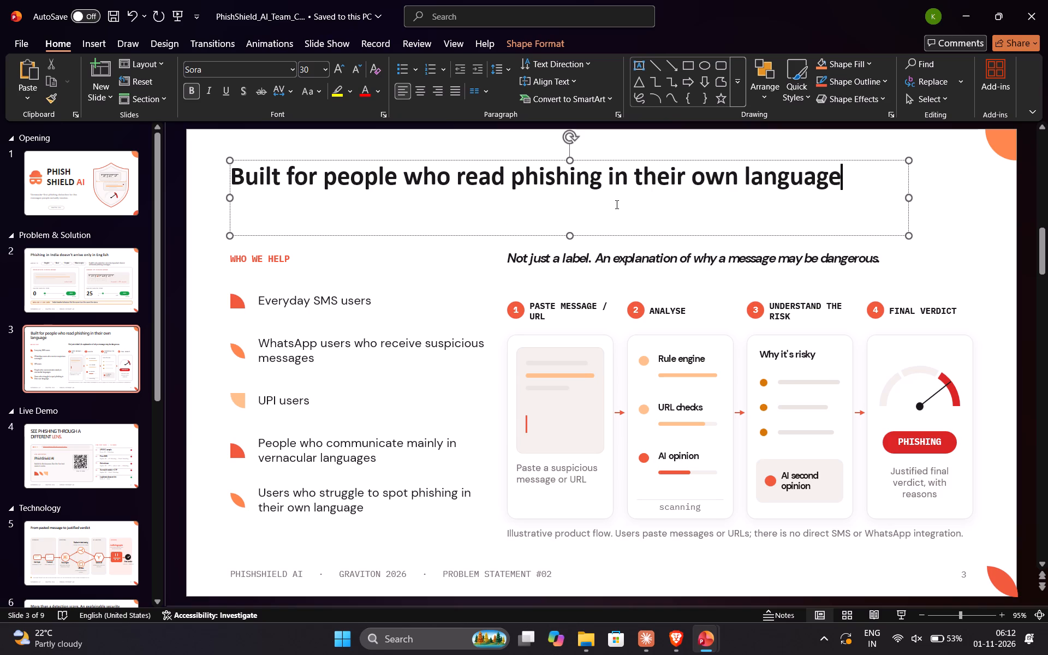
click(616, 204)
click(616, 204)
triple_click(616, 204)
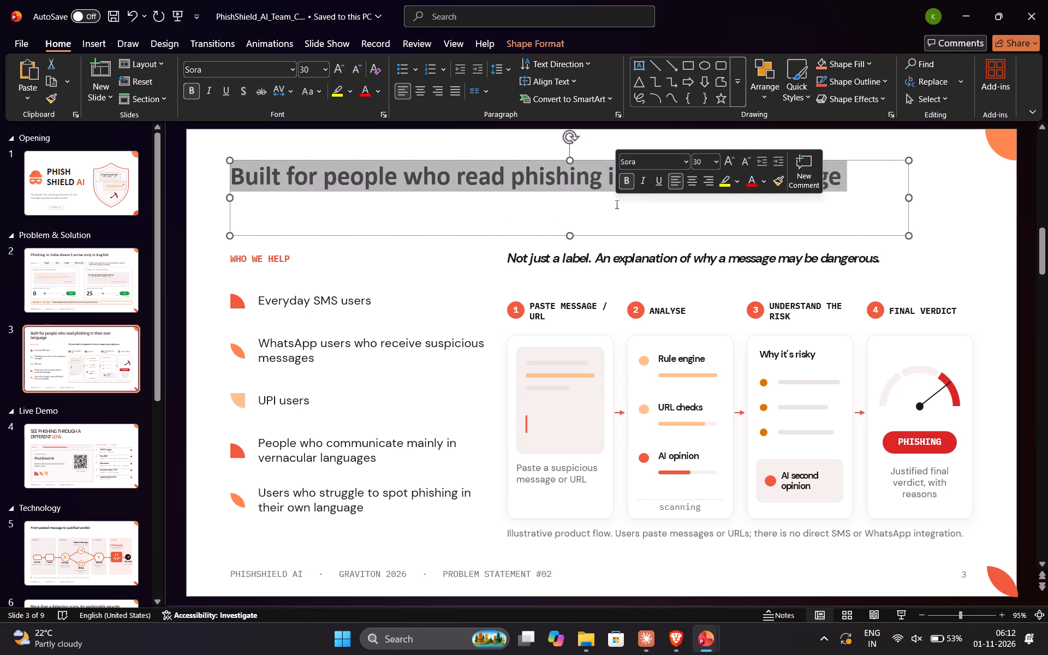
click(616, 204)
double_click(616, 204)
click(616, 204)
click(642, 178)
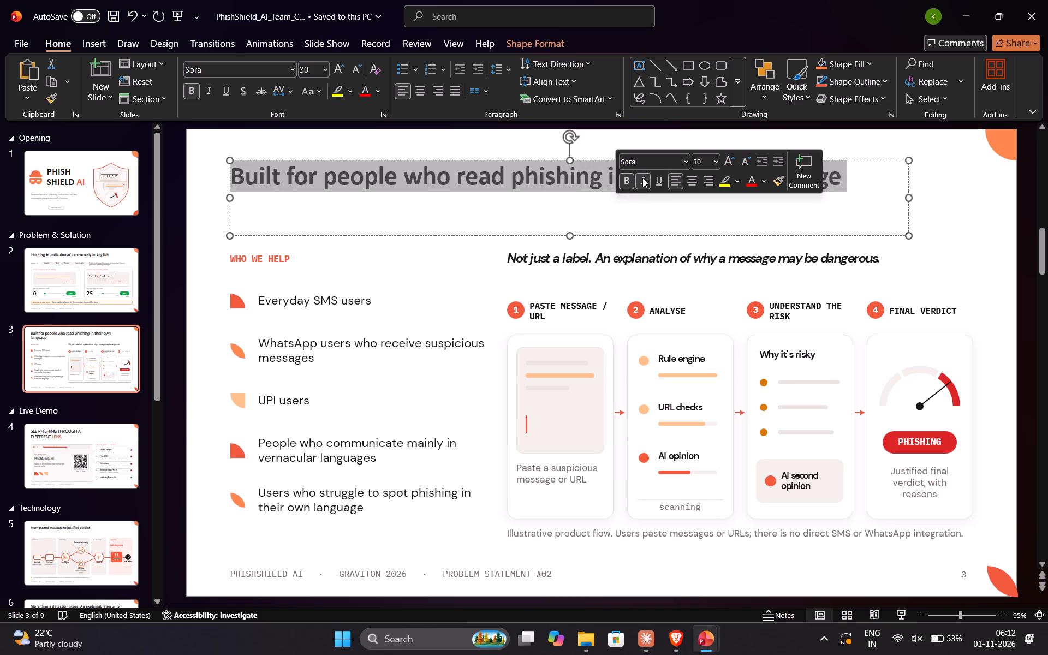
click(642, 178)
click(370, 278)
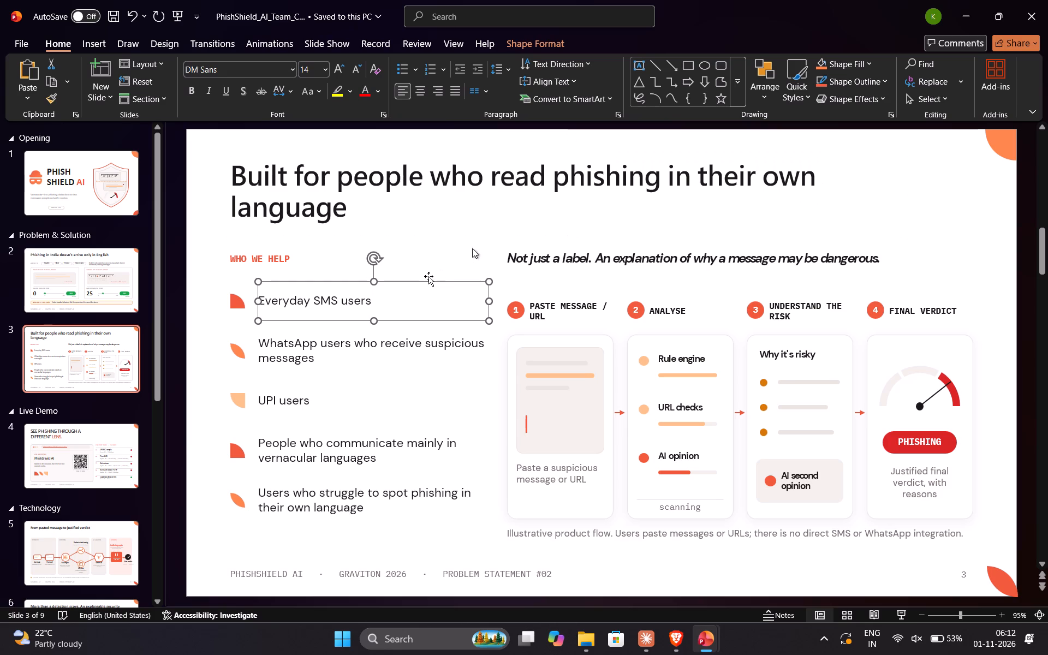
click(487, 228)
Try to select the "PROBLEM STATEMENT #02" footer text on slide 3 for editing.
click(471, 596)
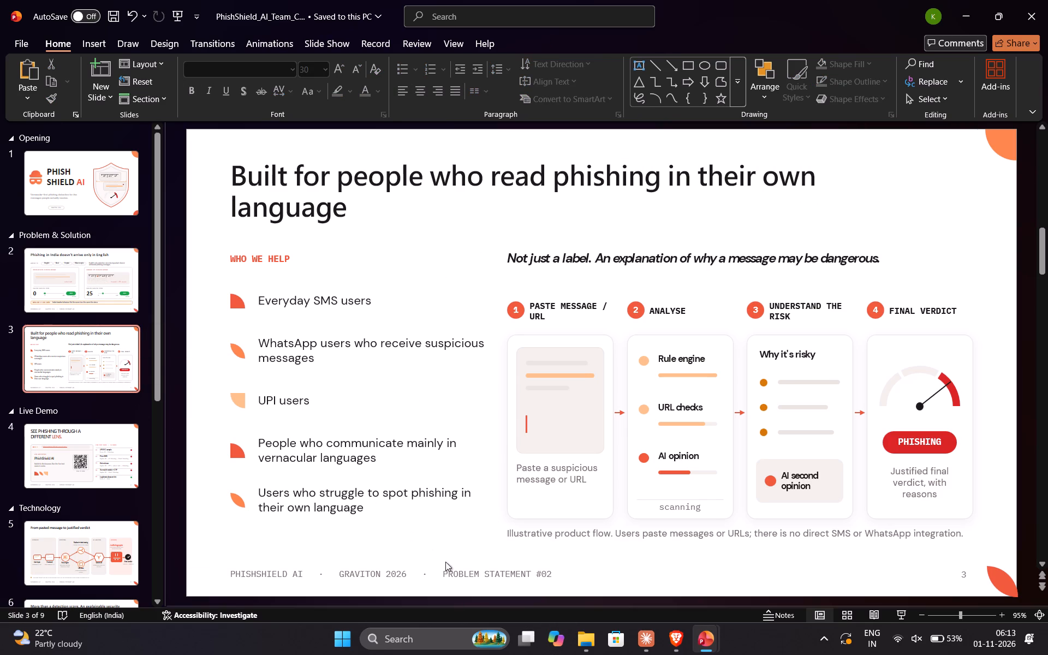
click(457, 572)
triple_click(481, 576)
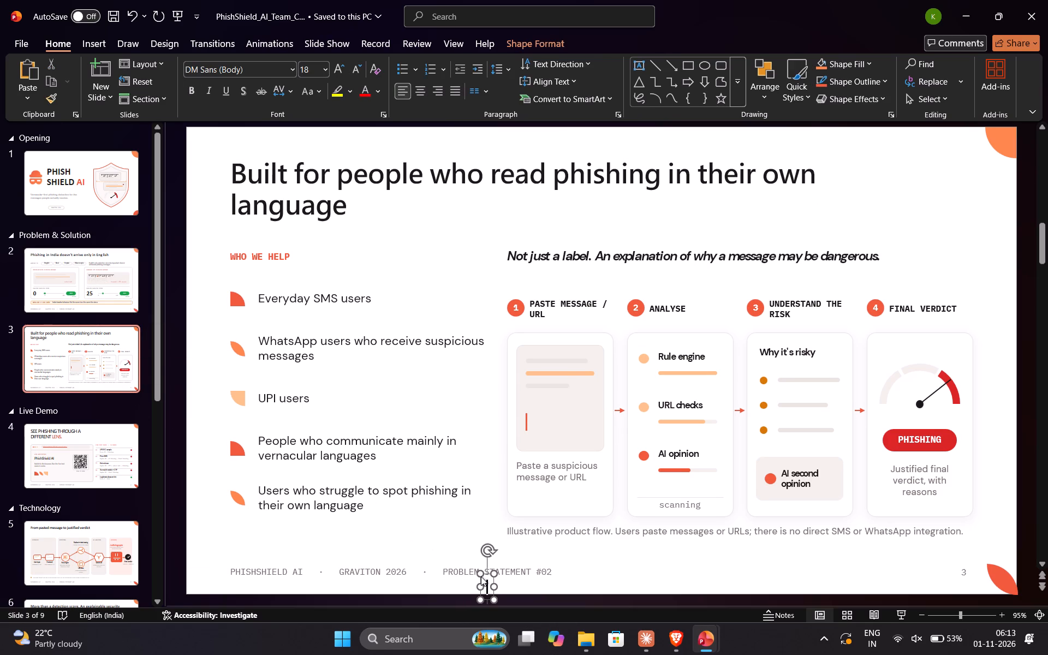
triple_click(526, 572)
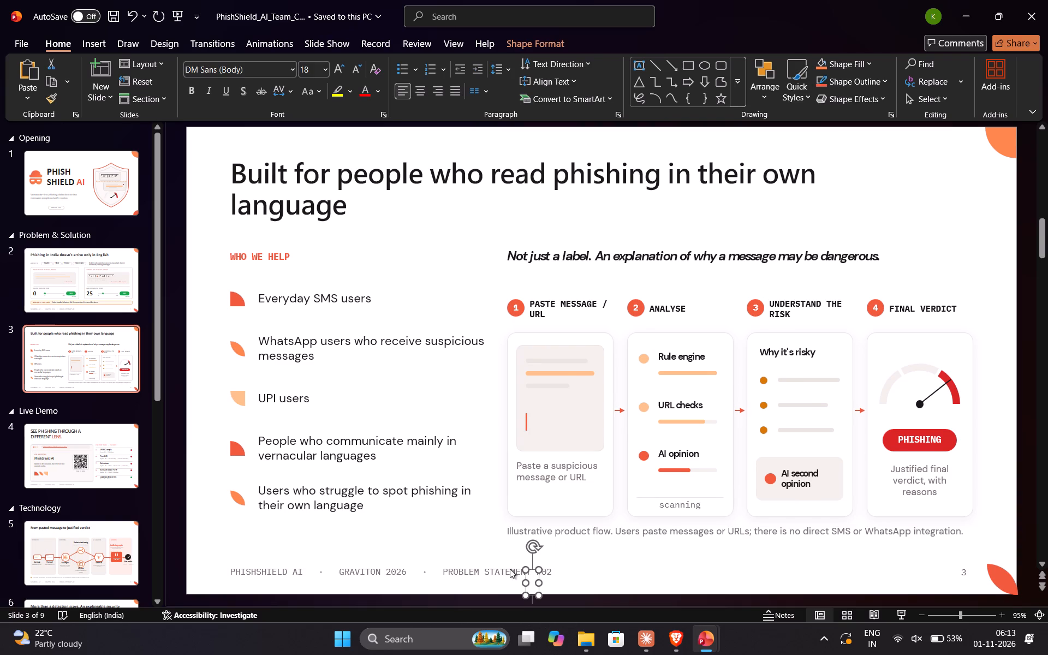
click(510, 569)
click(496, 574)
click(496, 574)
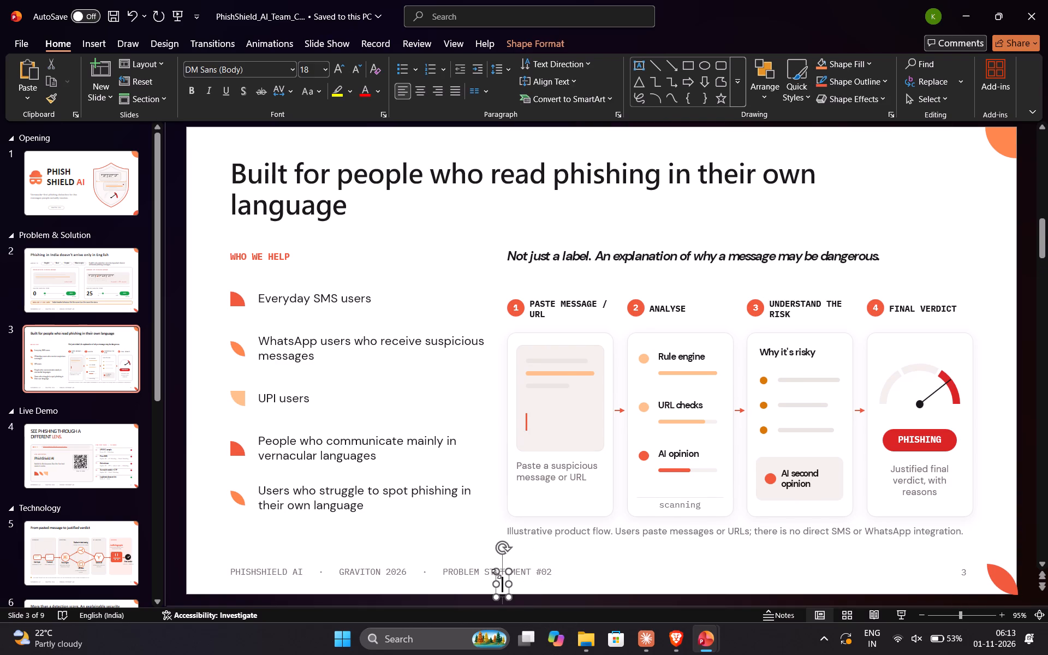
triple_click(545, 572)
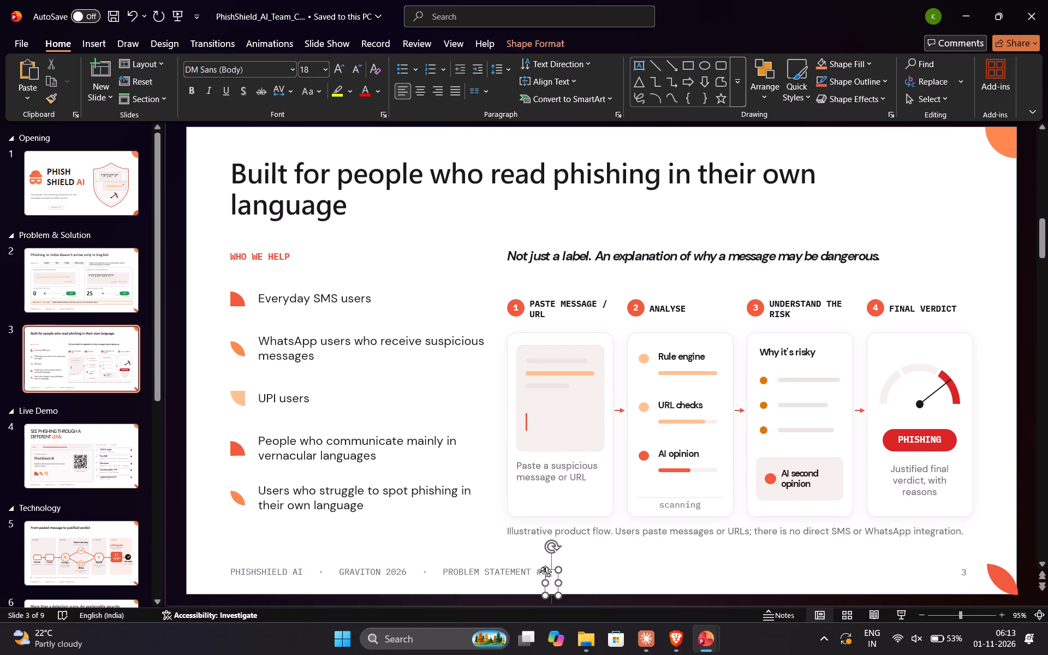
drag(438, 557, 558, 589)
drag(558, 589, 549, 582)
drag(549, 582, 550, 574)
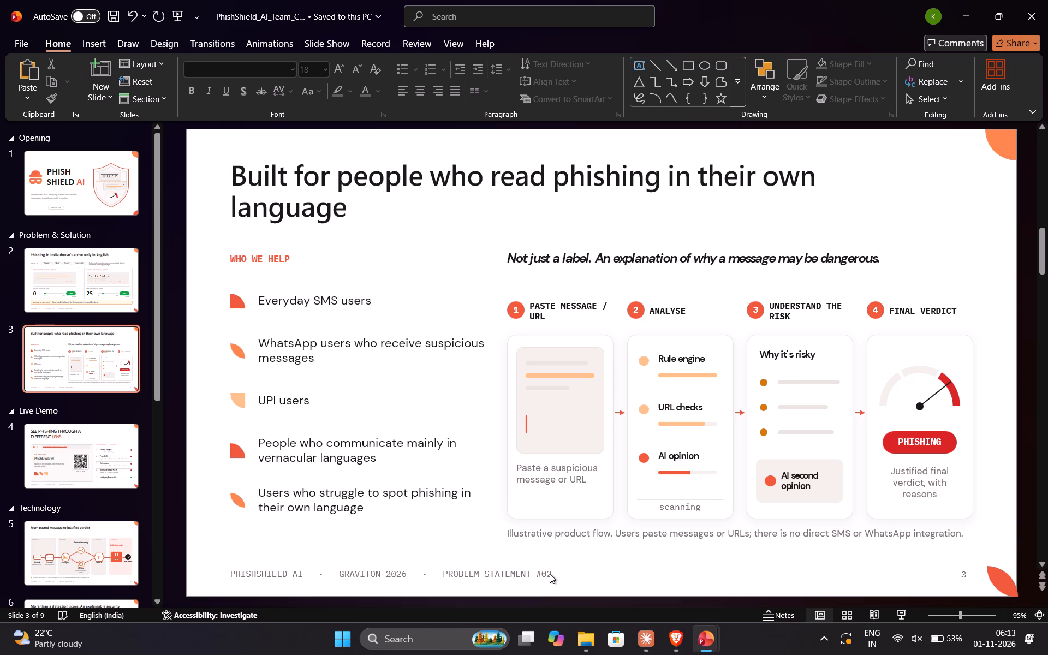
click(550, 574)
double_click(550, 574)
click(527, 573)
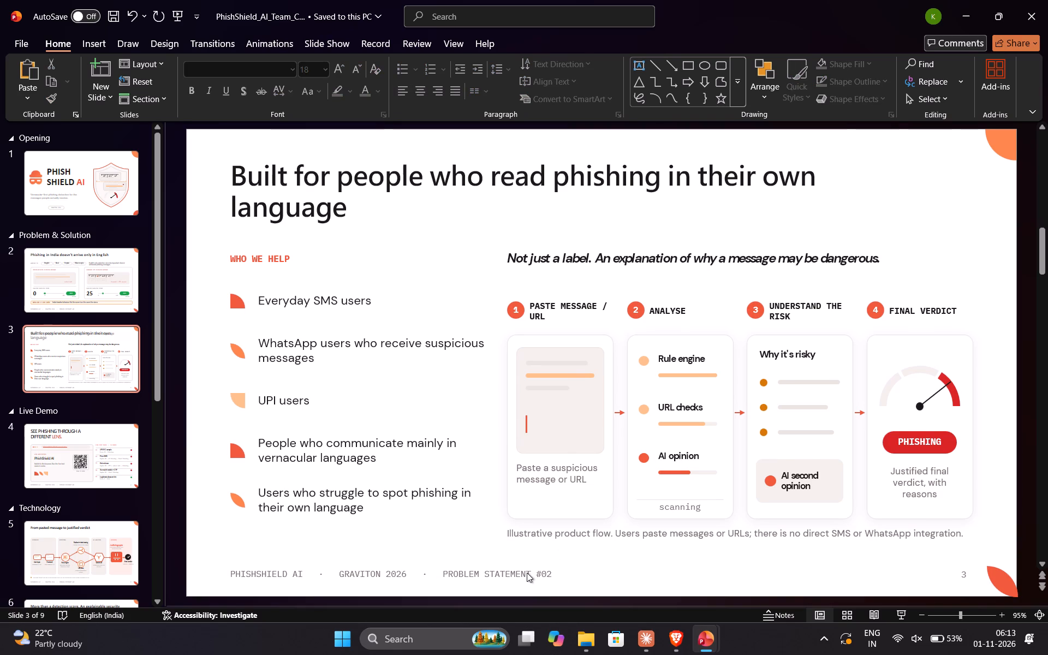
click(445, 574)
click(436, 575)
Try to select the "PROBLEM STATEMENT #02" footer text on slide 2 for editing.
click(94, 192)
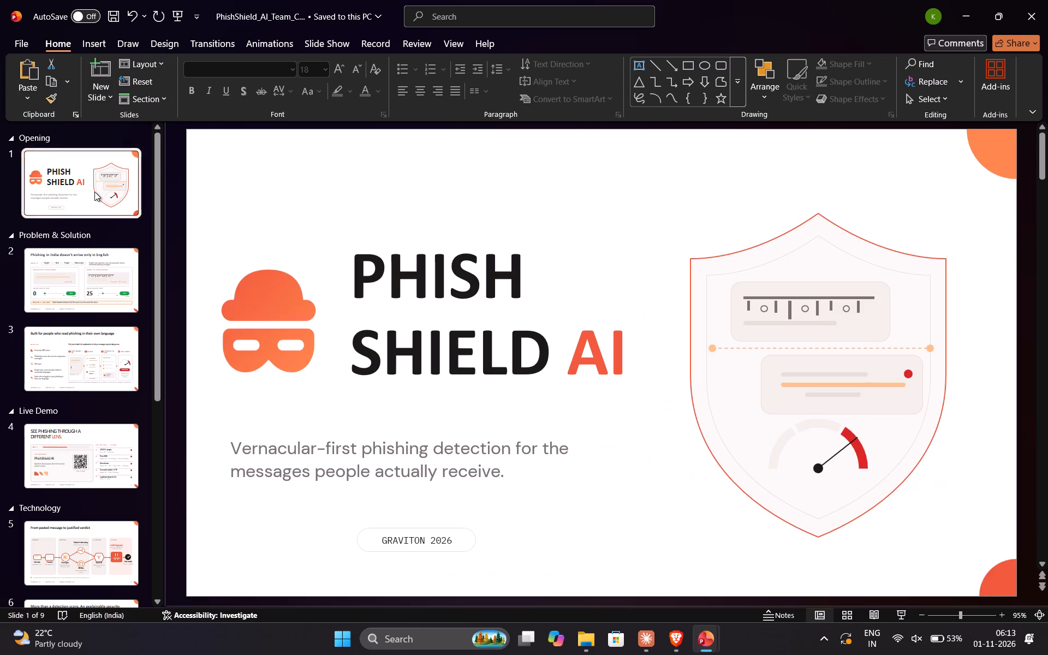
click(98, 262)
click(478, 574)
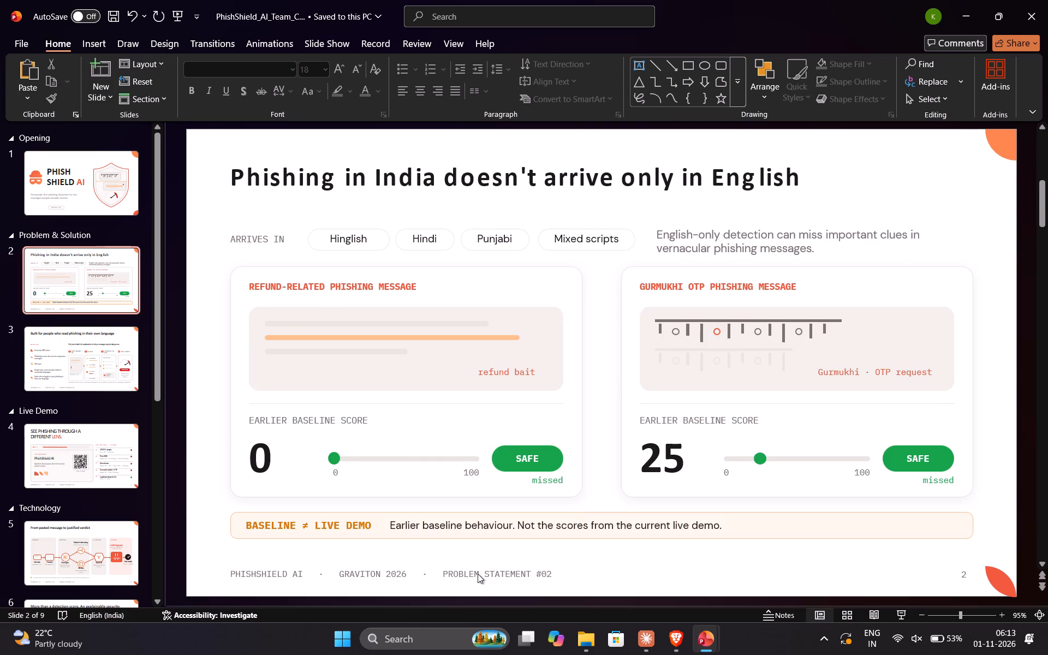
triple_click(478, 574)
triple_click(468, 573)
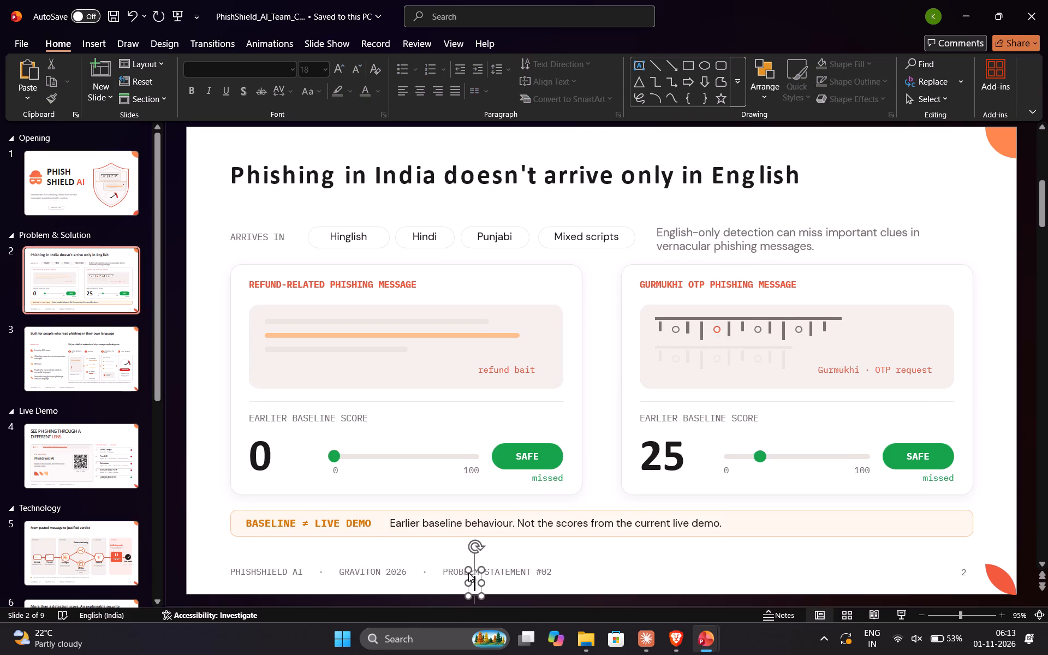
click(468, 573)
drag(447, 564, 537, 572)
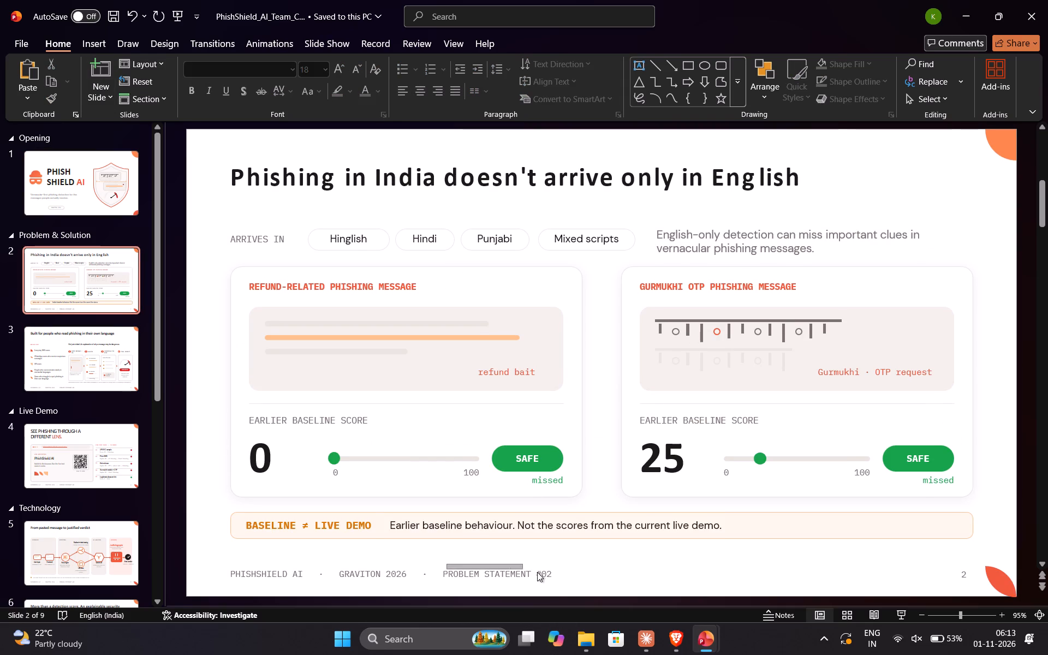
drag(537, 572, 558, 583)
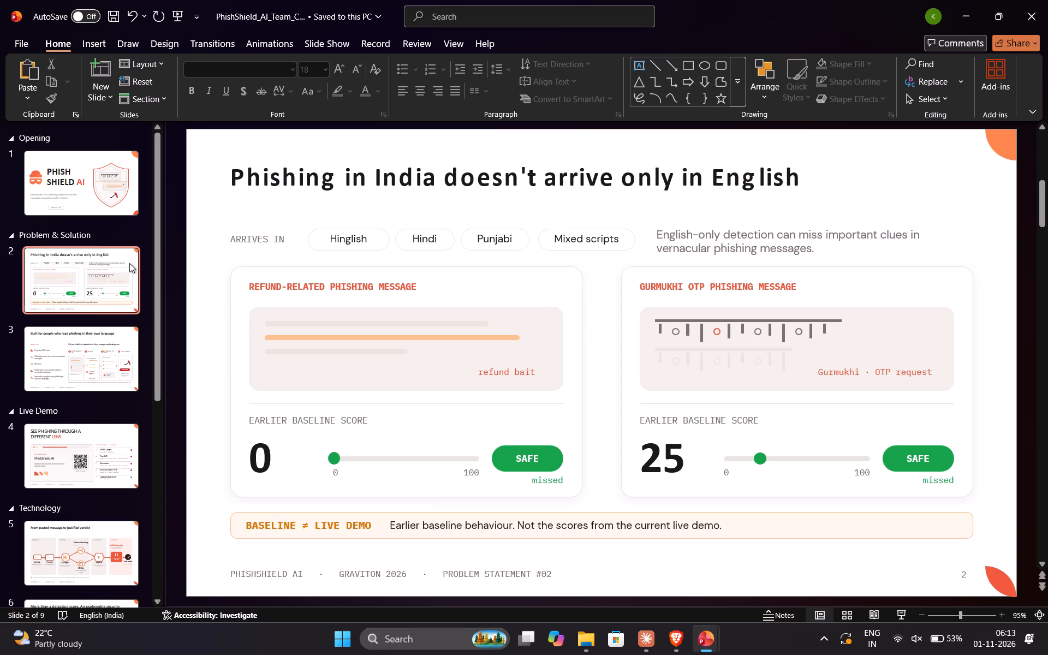
Refresh the formatting of slide 2's heading "Phishing in India doesn't arrive only in English" by switching bold off and on again.
scroll(130, 265, up, 1)
click(299, 174)
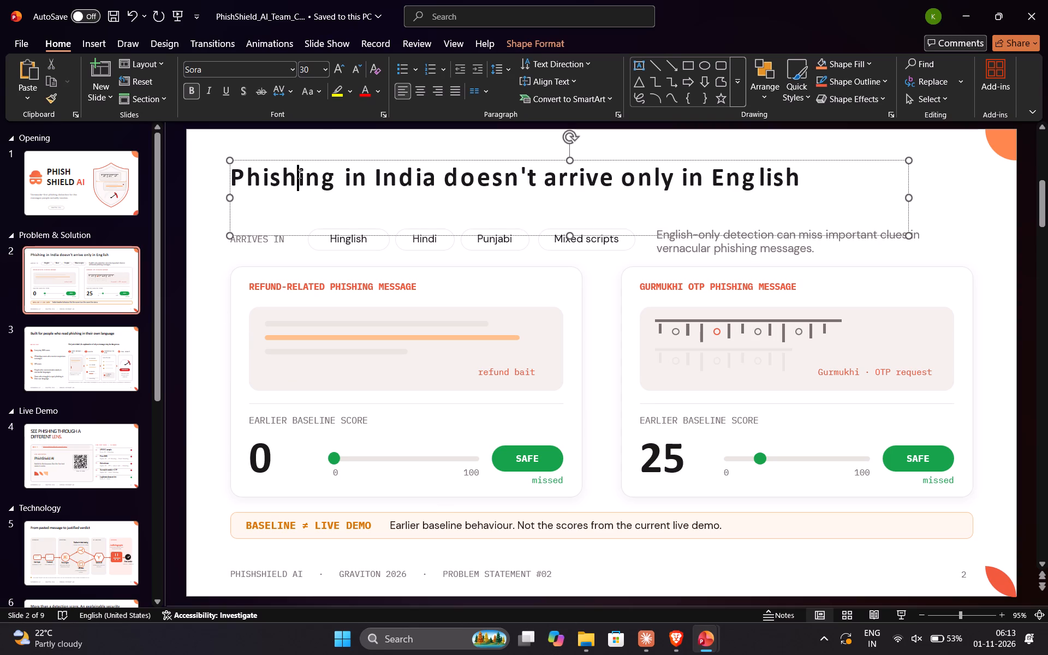
drag(821, 188, 235, 133)
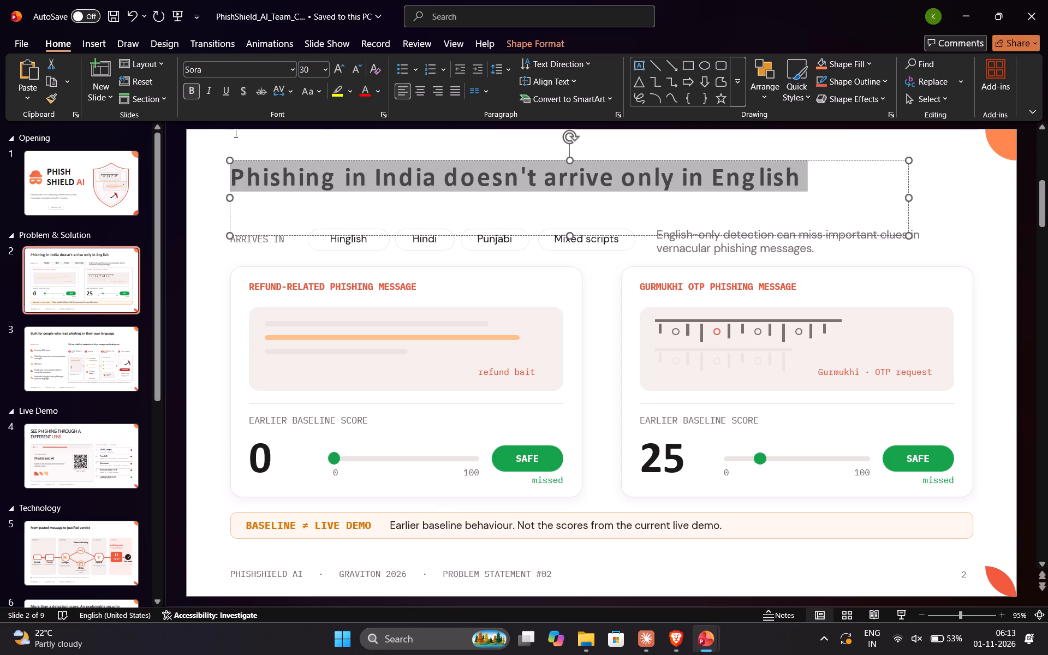
drag(235, 133, 234, 133)
click(250, 108)
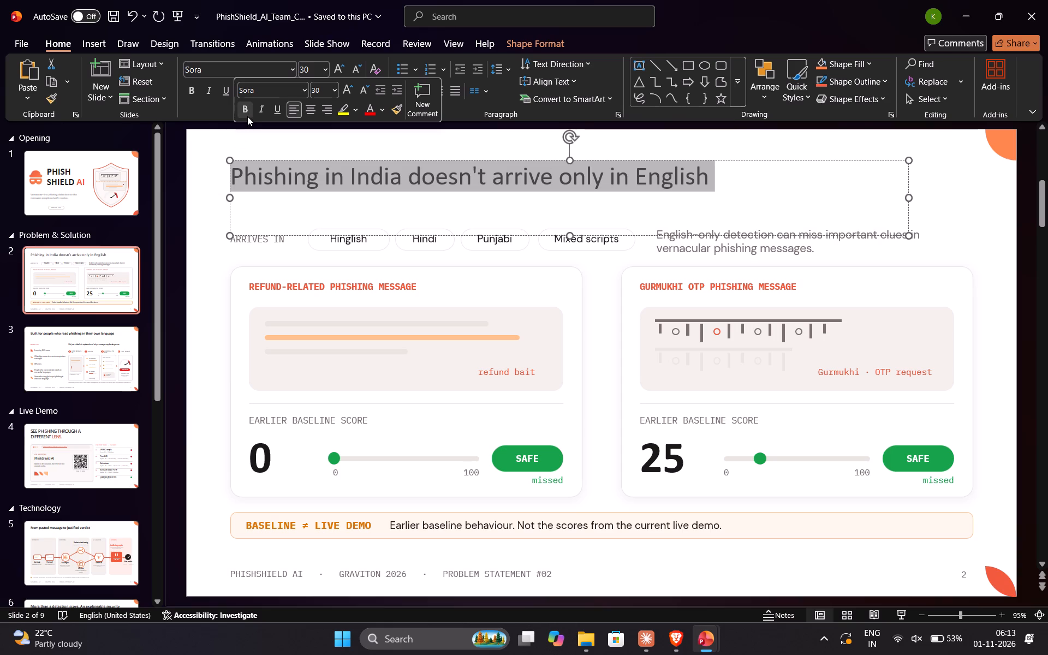
click(247, 115)
click(219, 198)
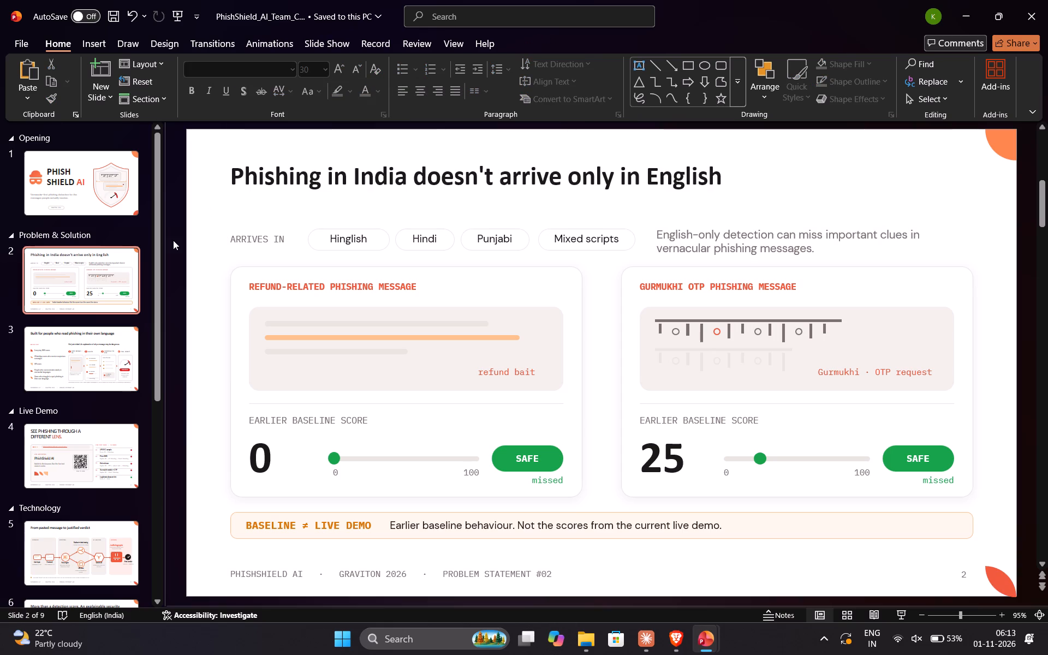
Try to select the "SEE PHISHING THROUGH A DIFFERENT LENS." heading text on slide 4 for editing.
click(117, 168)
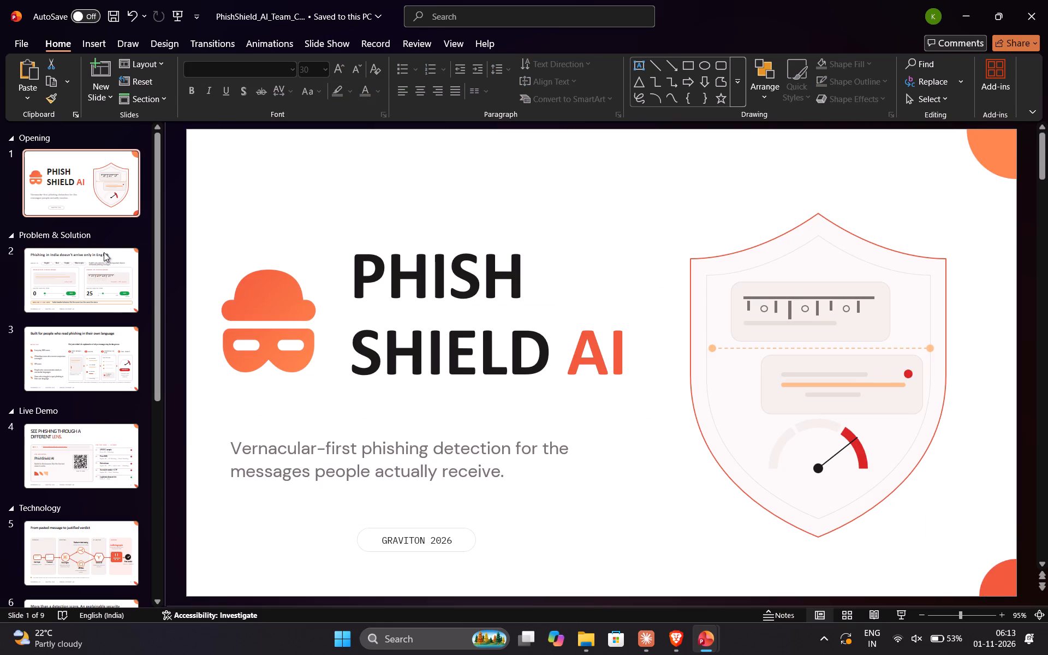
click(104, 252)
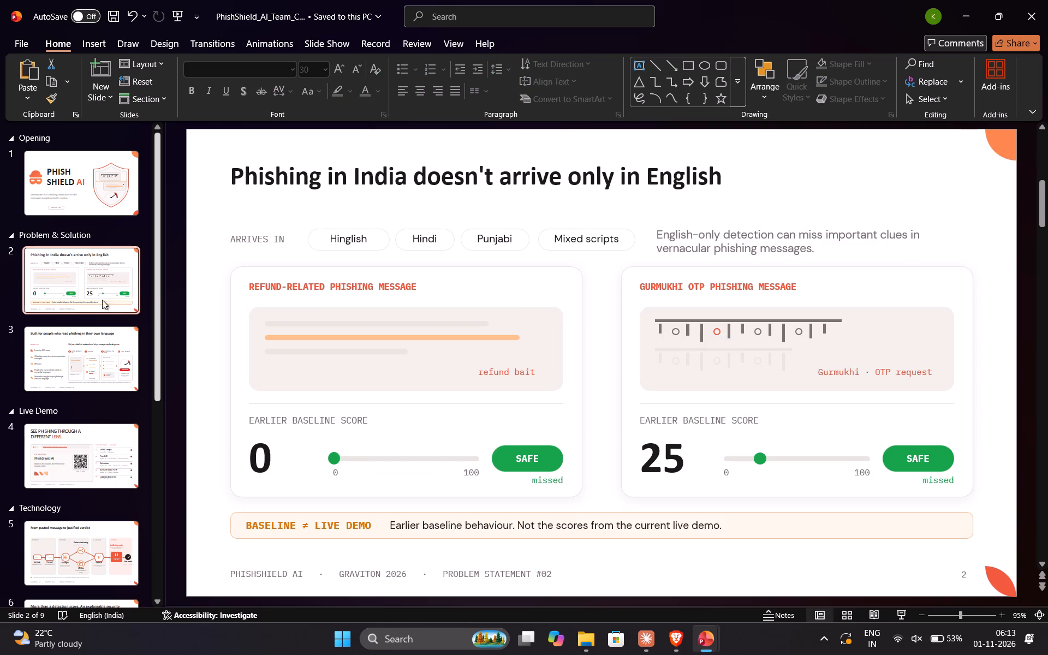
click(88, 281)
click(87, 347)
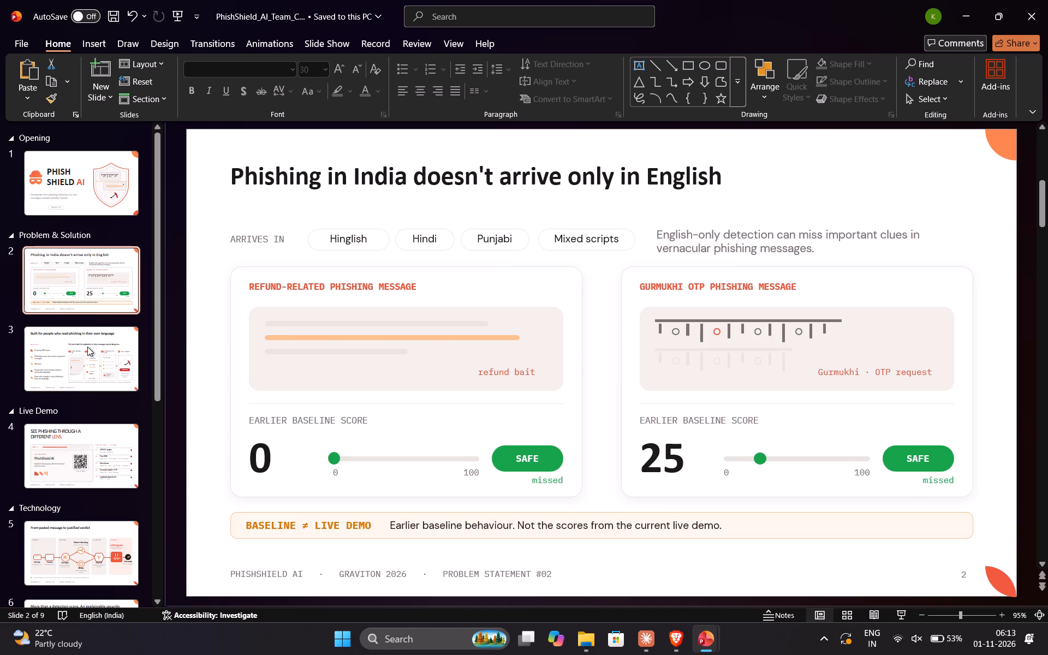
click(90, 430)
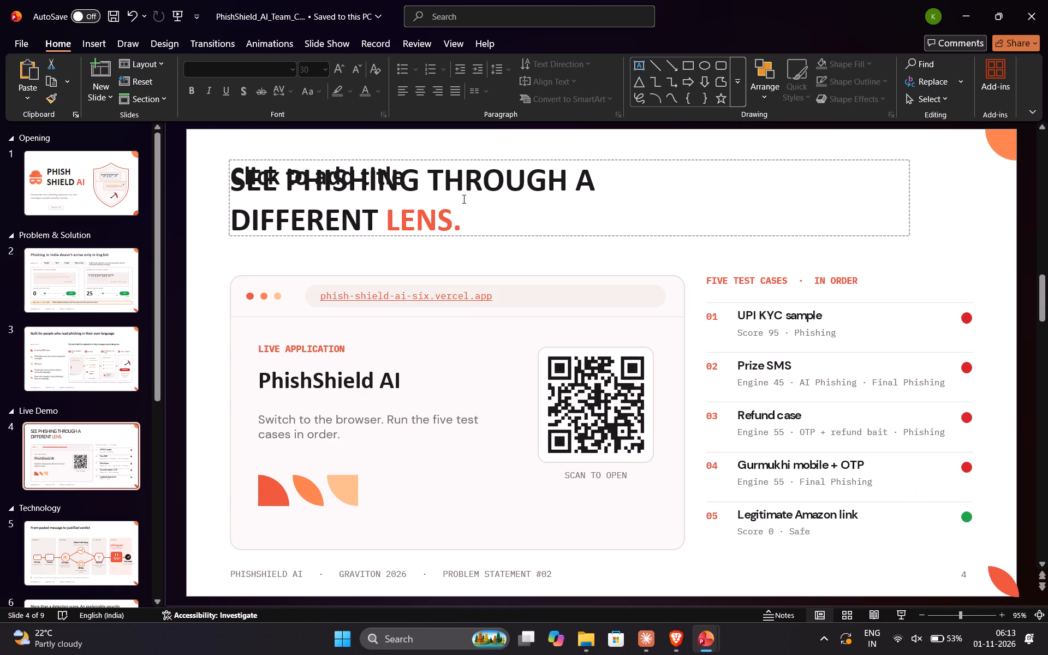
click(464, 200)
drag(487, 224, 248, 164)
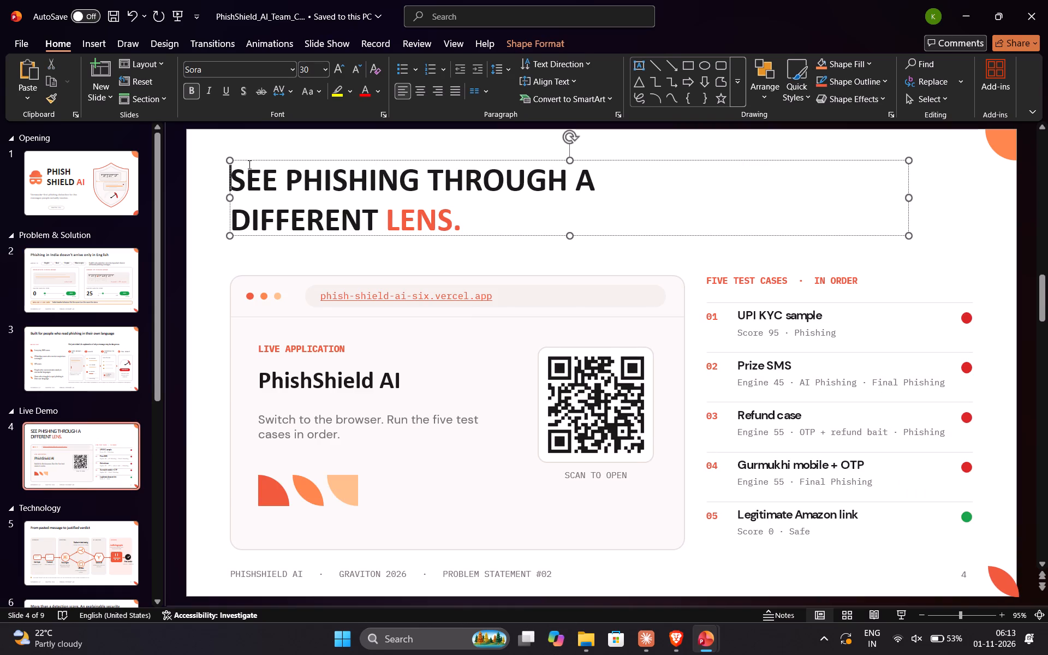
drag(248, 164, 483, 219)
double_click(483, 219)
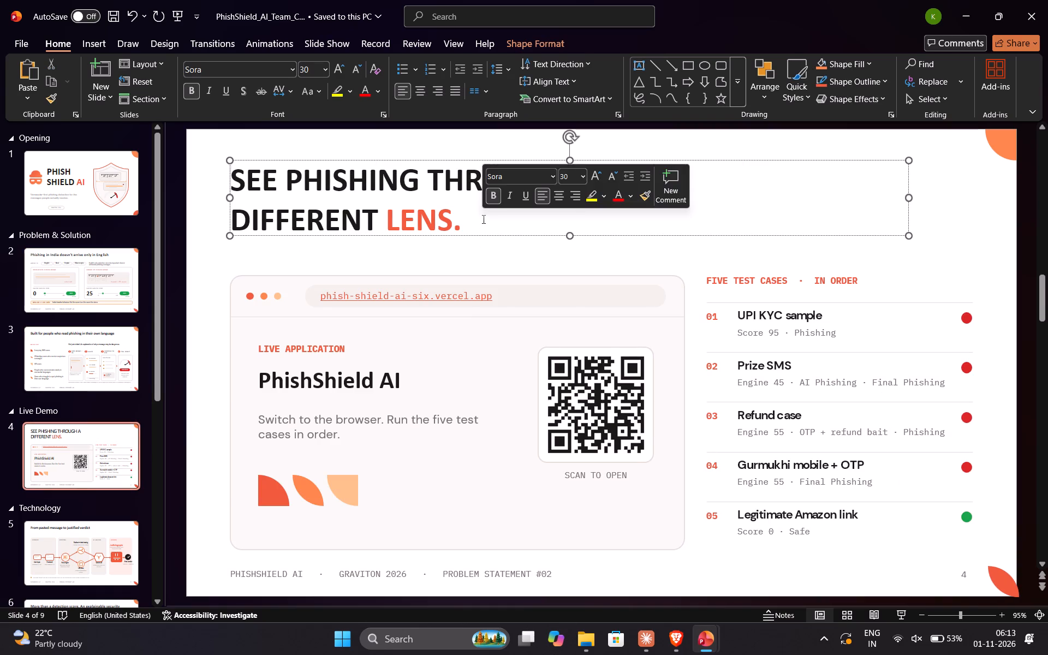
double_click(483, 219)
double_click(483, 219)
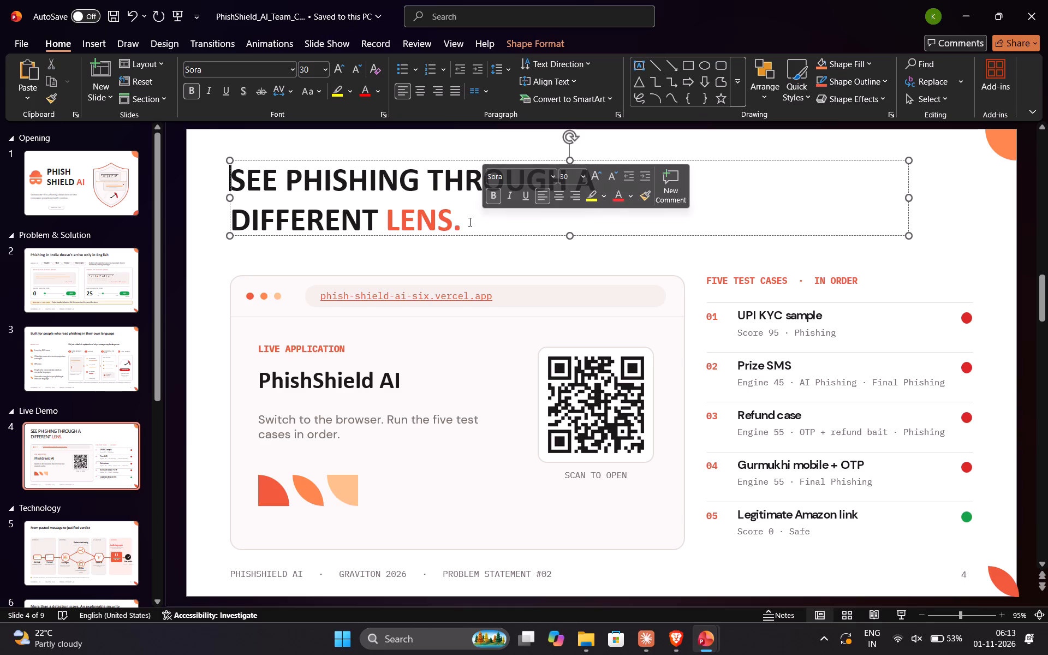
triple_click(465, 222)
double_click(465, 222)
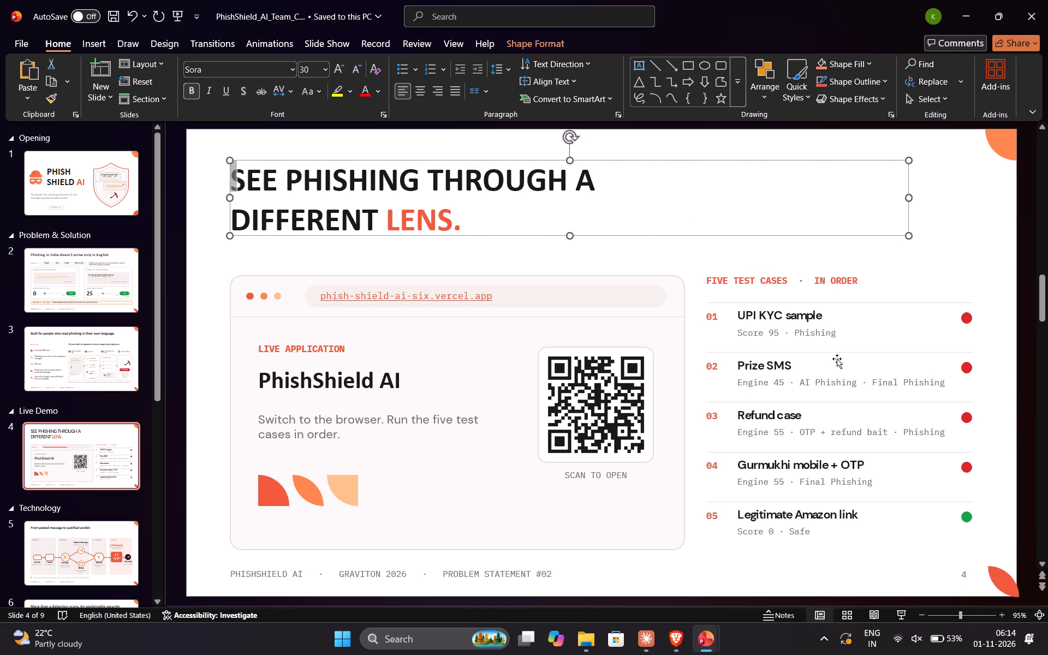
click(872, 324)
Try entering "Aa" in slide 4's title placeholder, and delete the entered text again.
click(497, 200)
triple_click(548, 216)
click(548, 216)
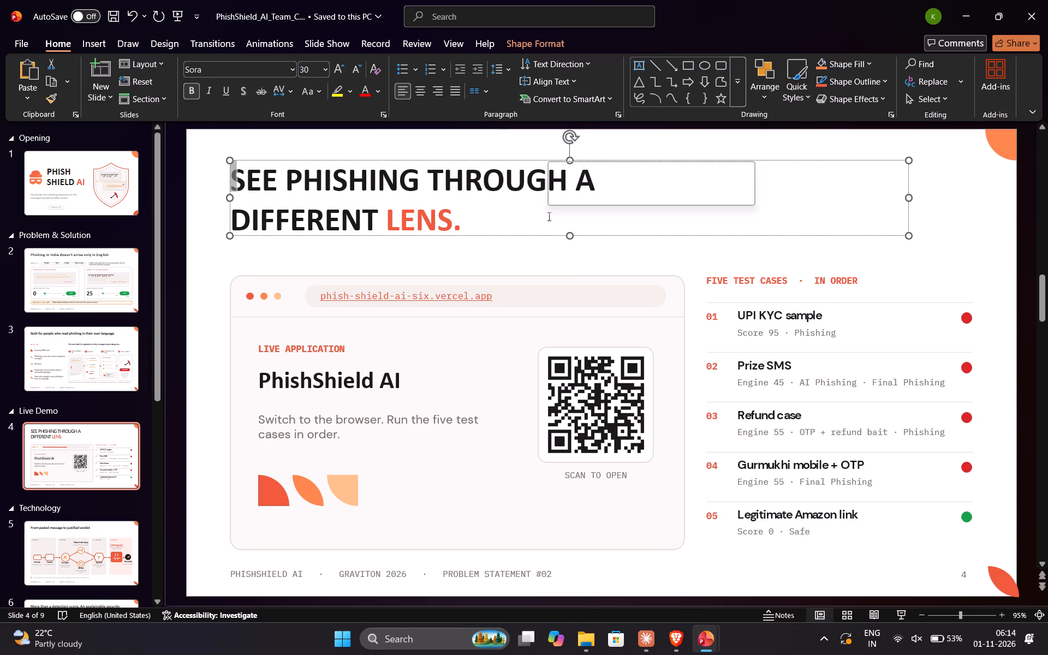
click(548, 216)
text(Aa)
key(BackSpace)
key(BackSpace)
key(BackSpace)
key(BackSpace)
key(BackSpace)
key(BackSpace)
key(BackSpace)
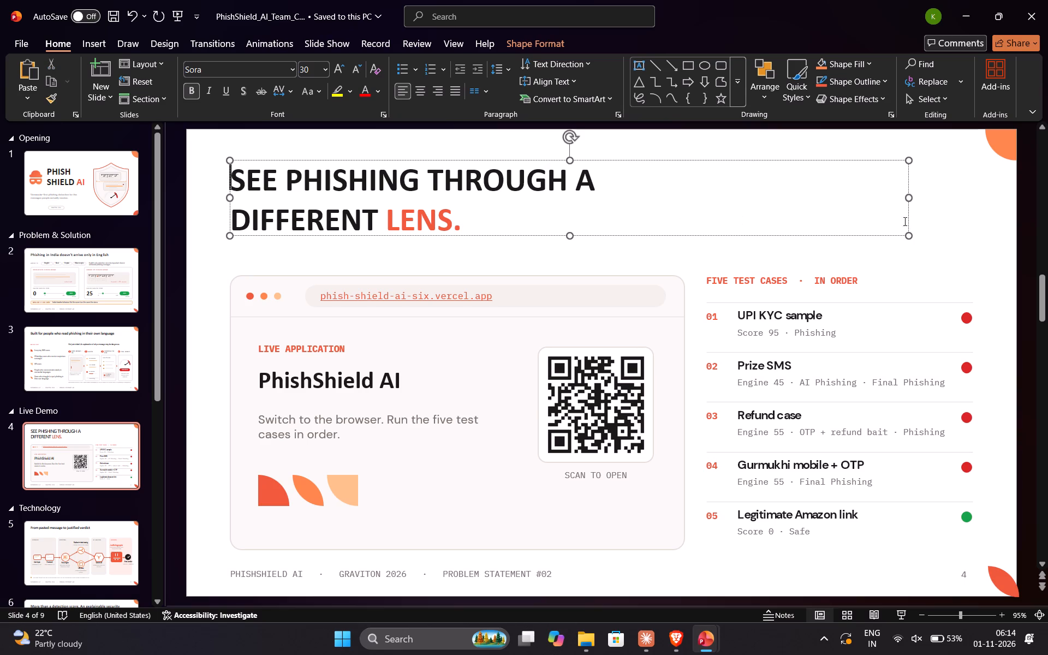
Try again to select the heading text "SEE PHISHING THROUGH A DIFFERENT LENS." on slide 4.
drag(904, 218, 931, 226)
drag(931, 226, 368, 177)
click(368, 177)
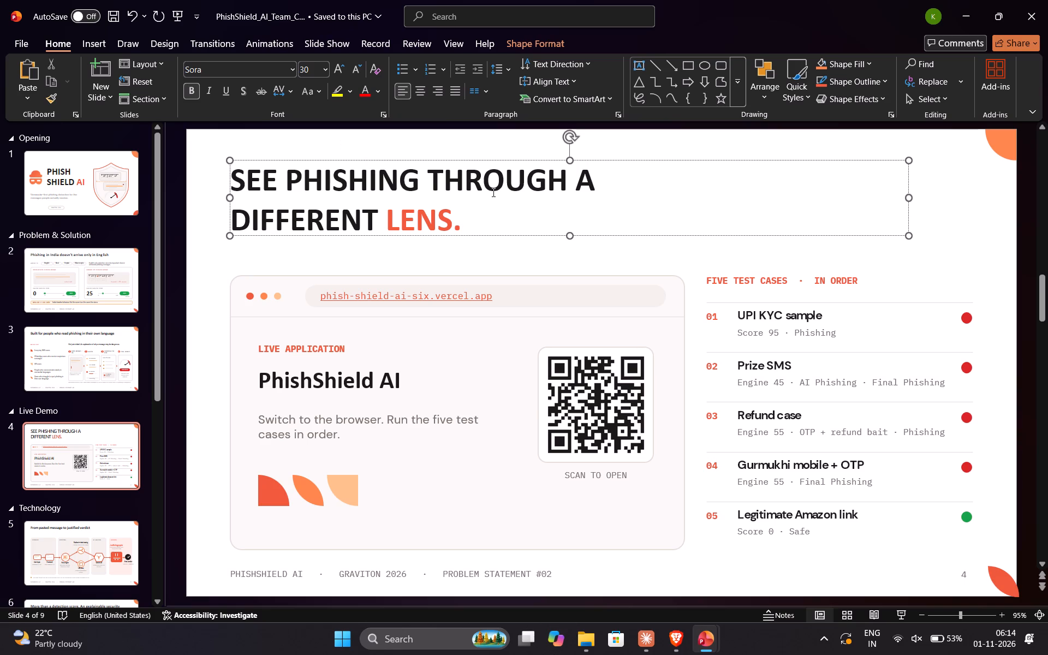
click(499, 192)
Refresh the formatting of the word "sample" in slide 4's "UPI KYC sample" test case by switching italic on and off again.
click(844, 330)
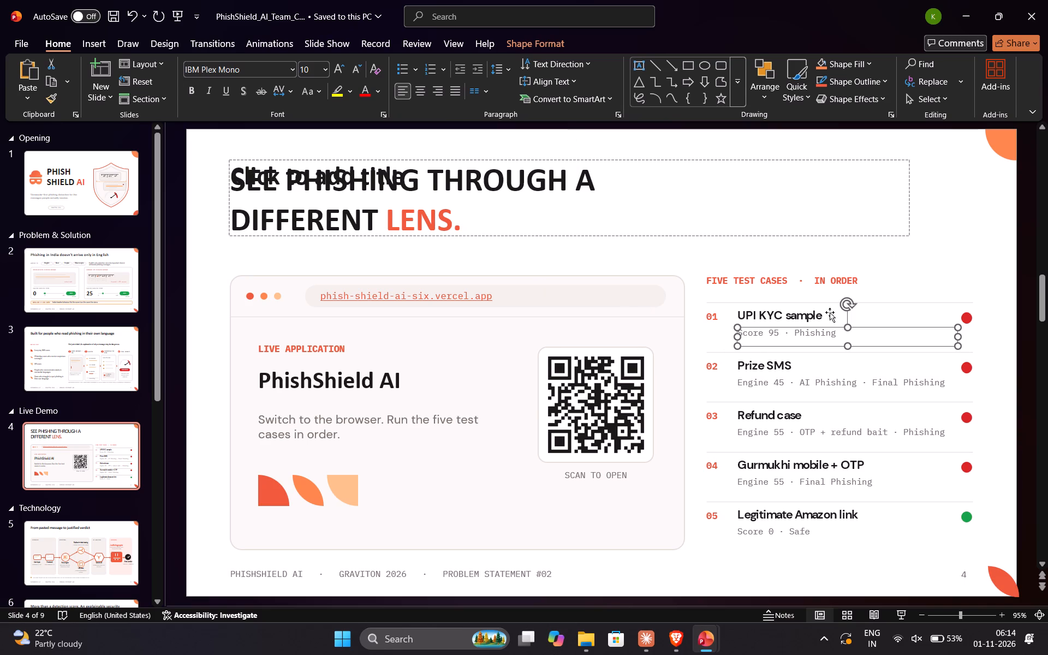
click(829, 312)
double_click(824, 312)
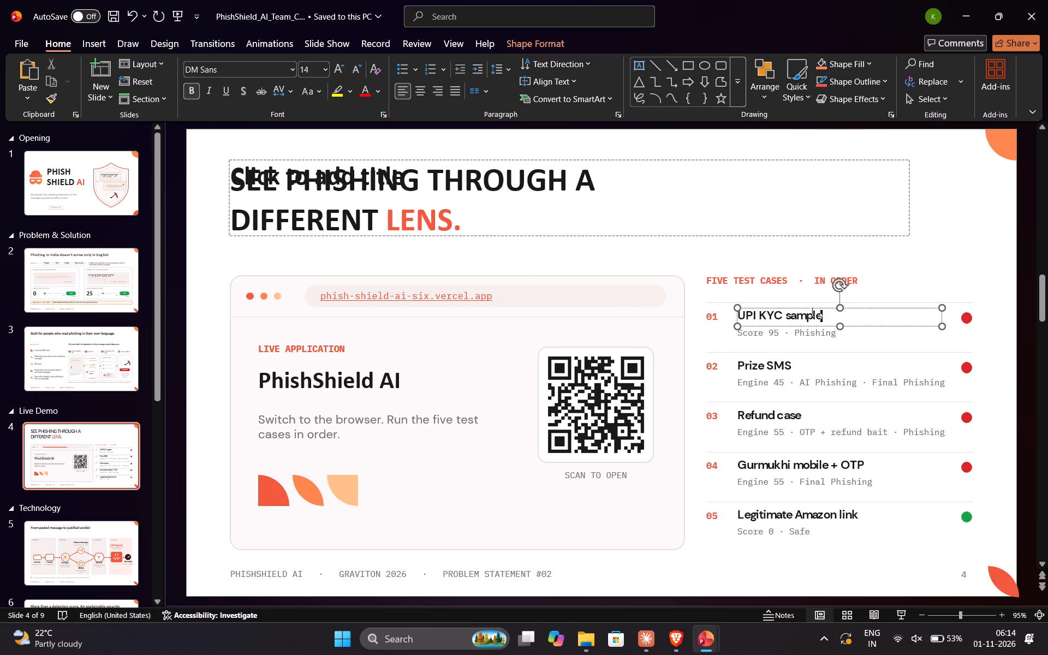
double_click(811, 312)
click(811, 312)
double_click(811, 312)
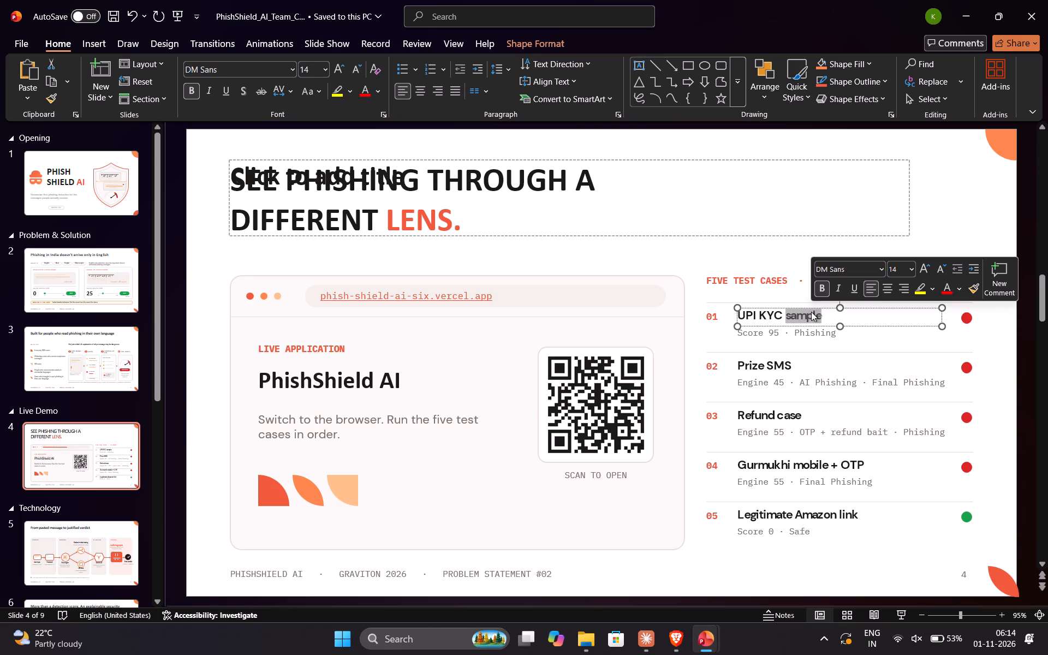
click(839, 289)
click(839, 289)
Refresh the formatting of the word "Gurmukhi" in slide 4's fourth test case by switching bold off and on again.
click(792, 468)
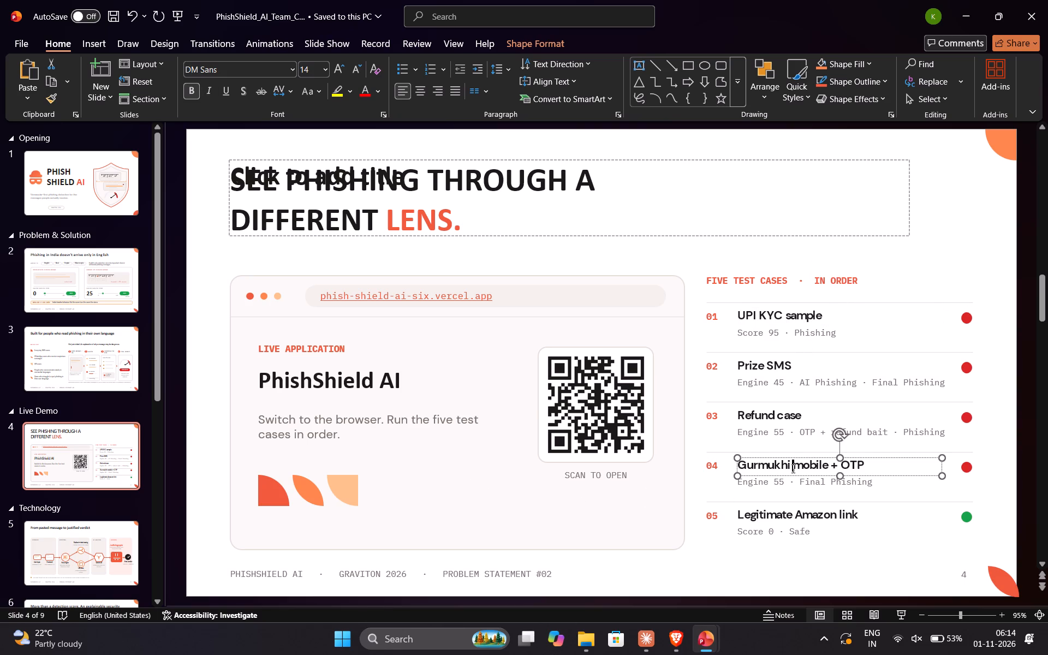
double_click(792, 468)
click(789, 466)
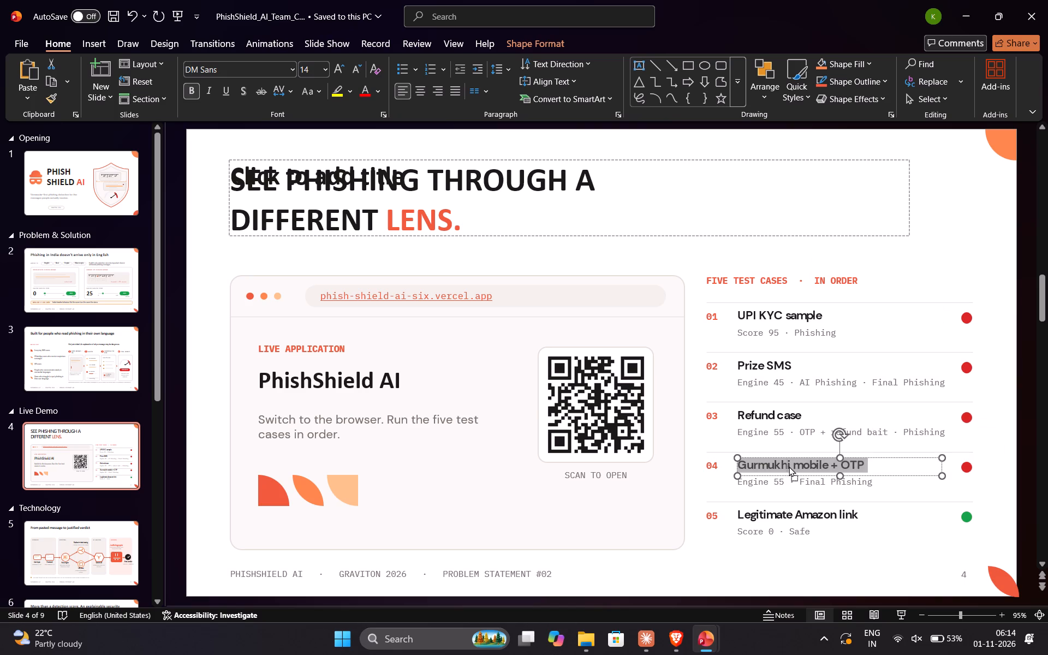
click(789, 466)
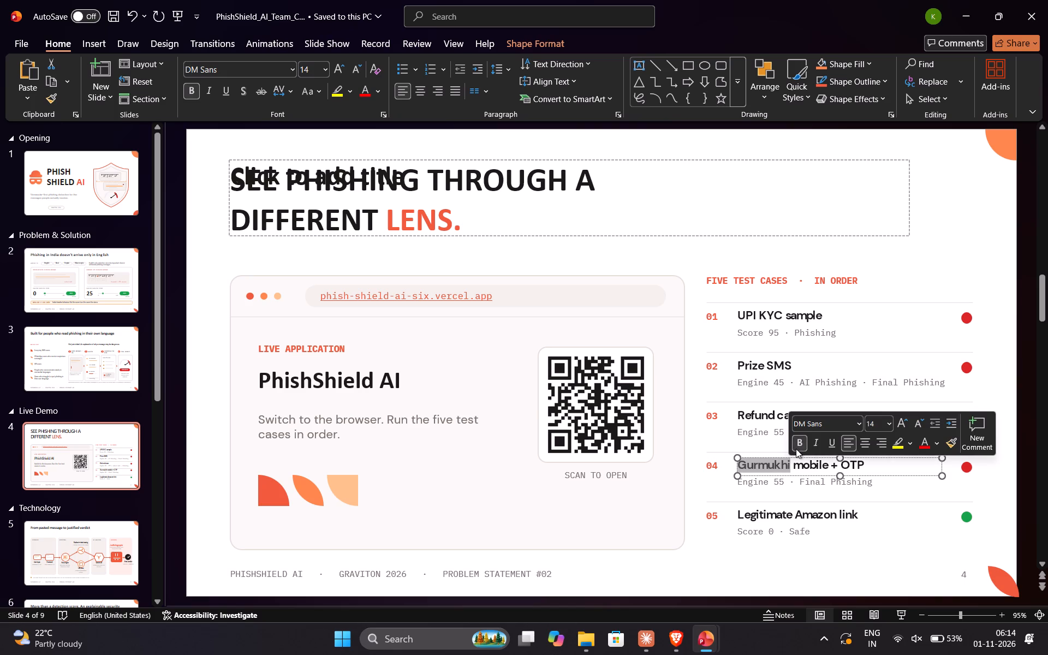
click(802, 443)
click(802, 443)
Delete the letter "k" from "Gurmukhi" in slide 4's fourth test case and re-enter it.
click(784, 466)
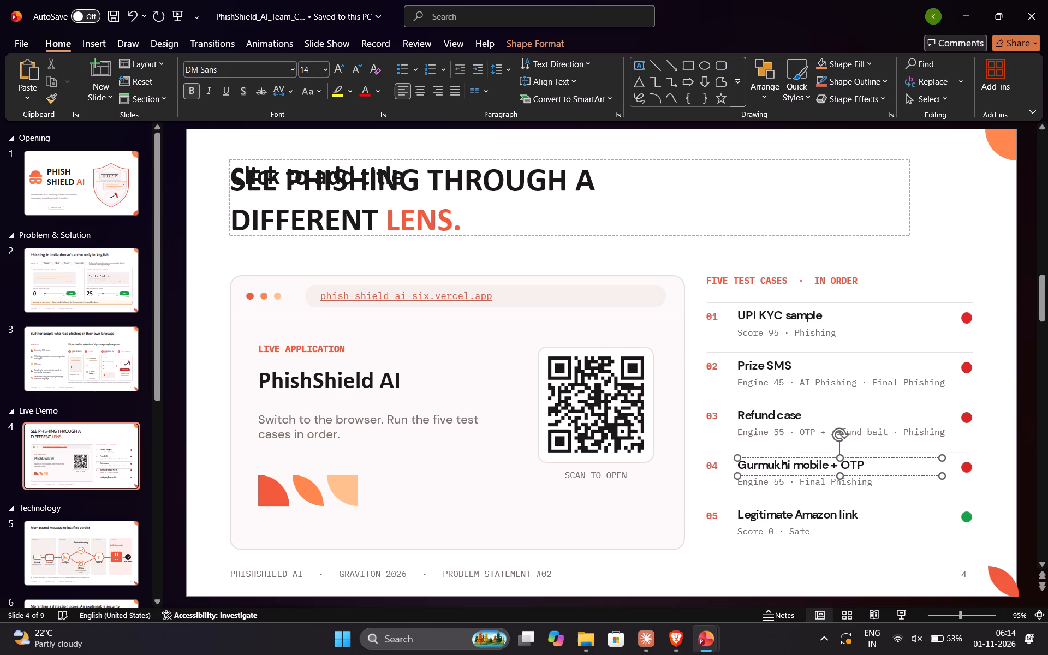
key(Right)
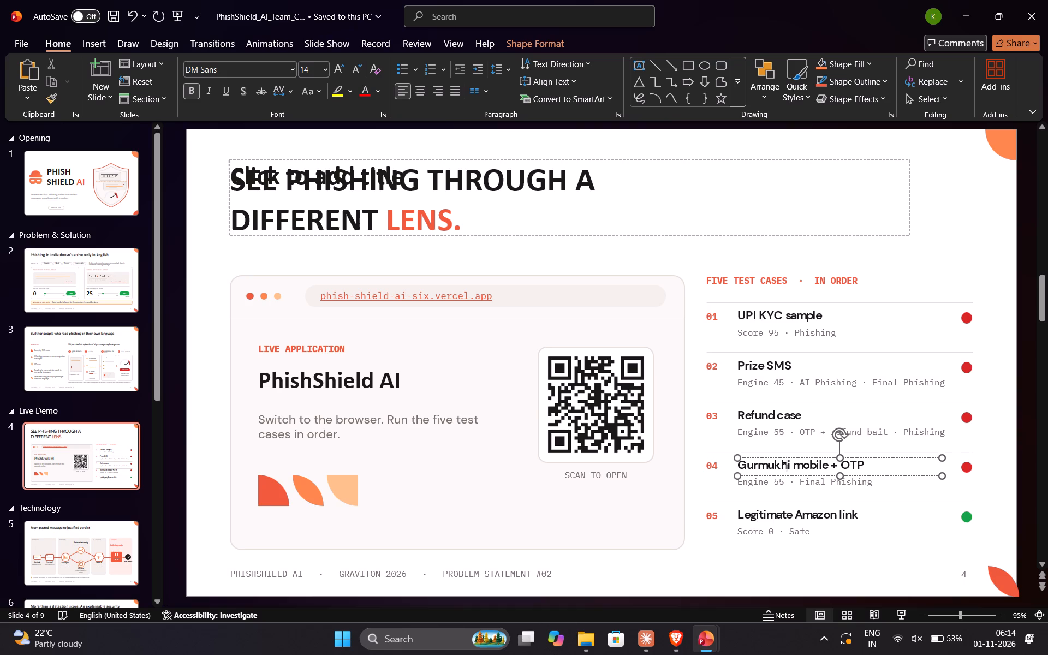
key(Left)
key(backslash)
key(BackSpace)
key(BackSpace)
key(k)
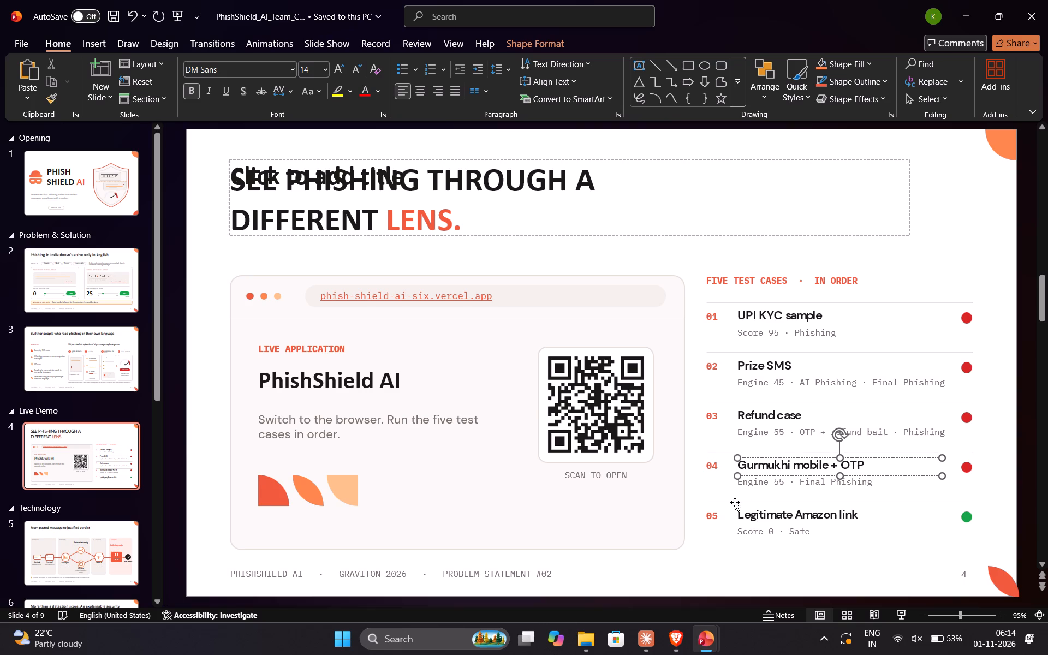
Review the slides from slide 2 through the closing slide 9, and return to slide 7, "Evidence, stated plainly".
click(121, 285)
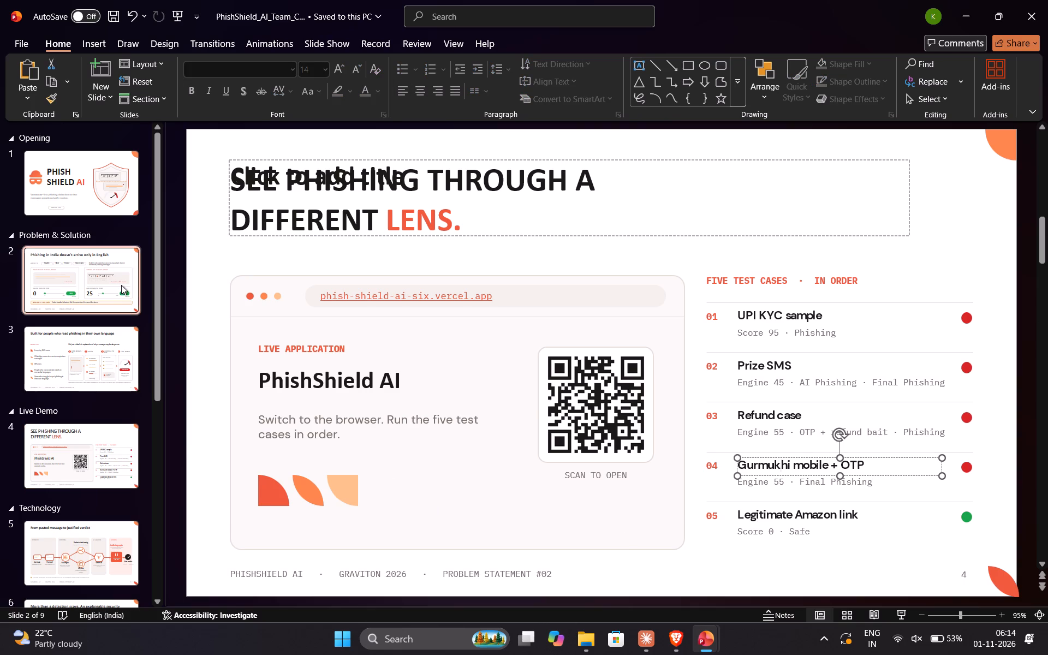
click(120, 339)
click(108, 392)
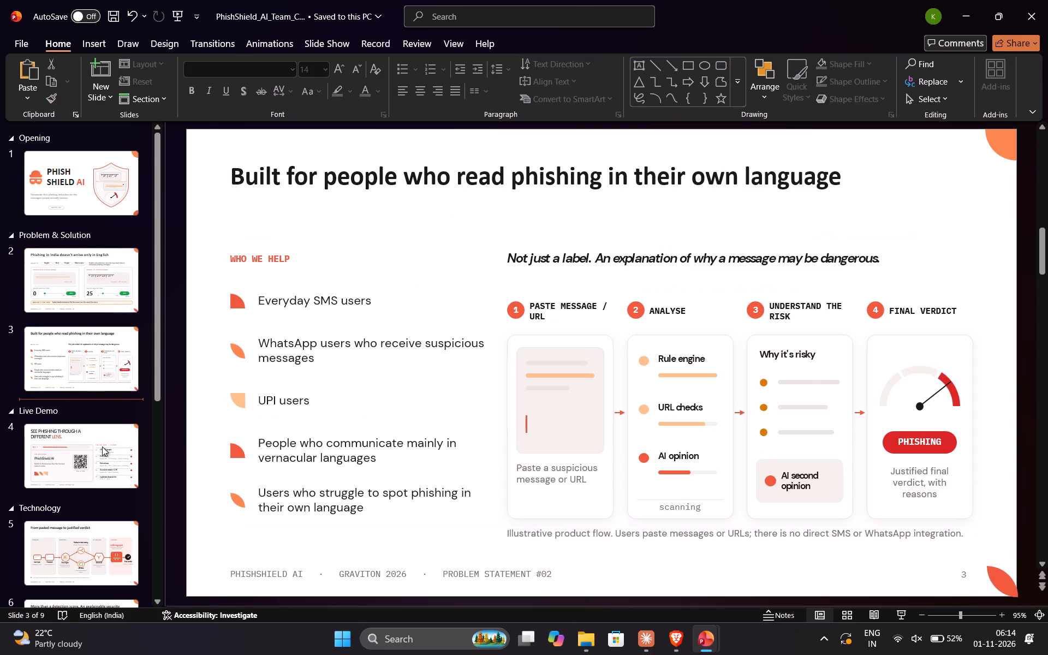
click(102, 446)
scroll(102, 446, down, 1)
click(104, 410)
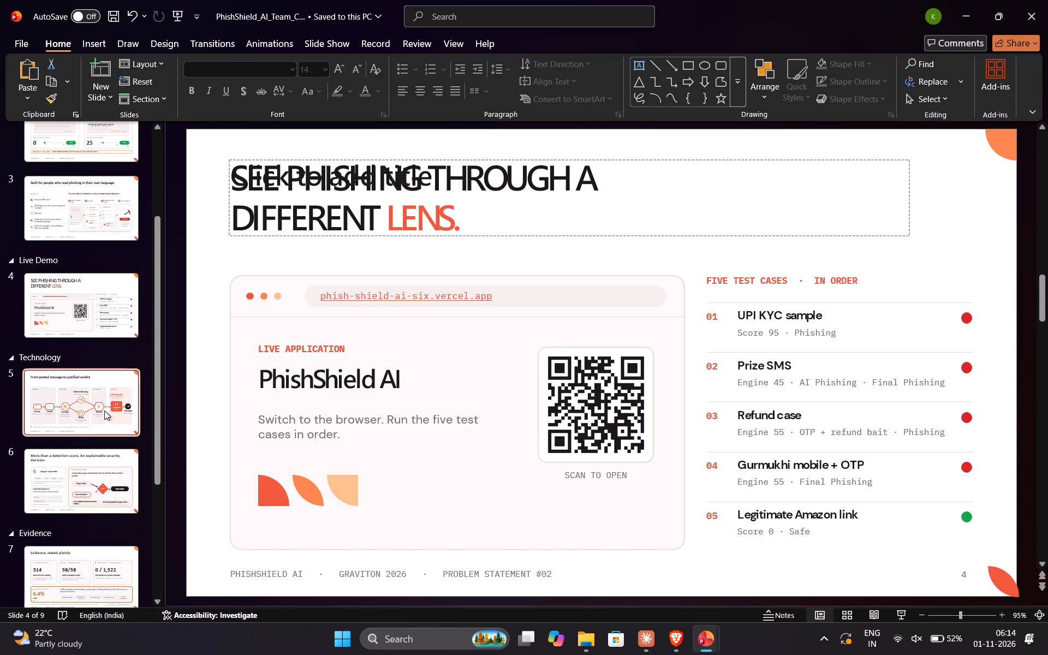
scroll(104, 410, down, 1)
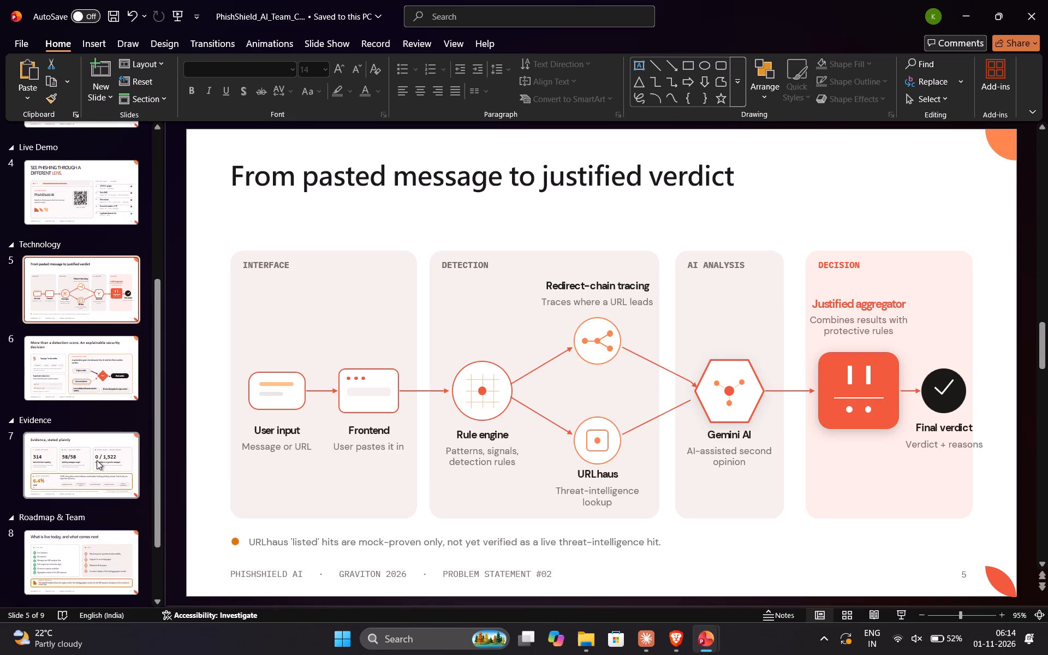
click(97, 460)
scroll(97, 460, down, 1)
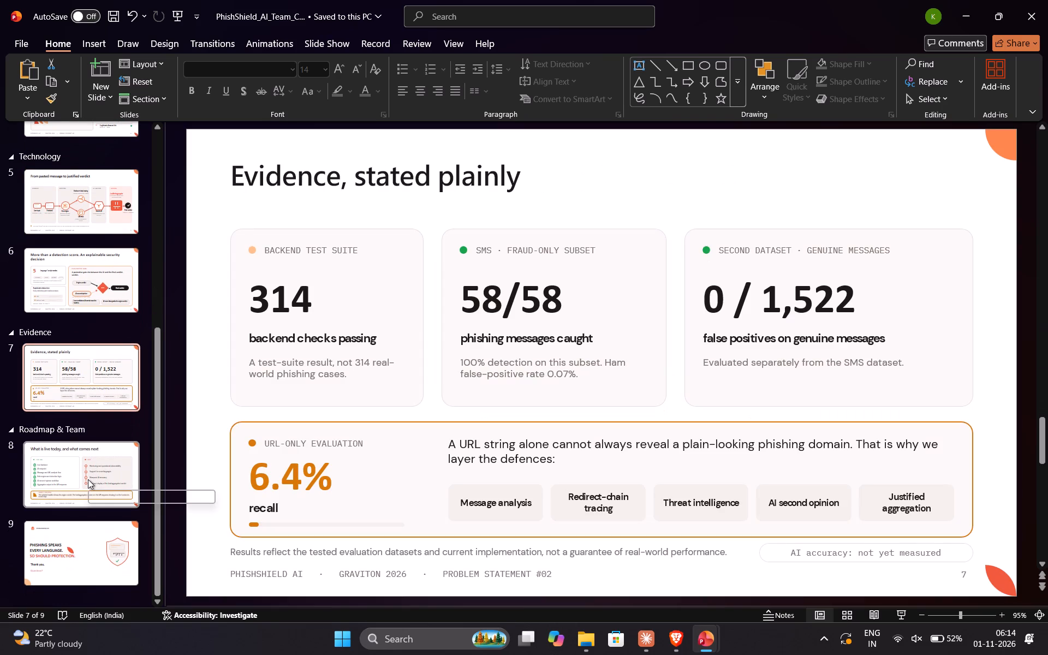
scroll(88, 479, down, 1)
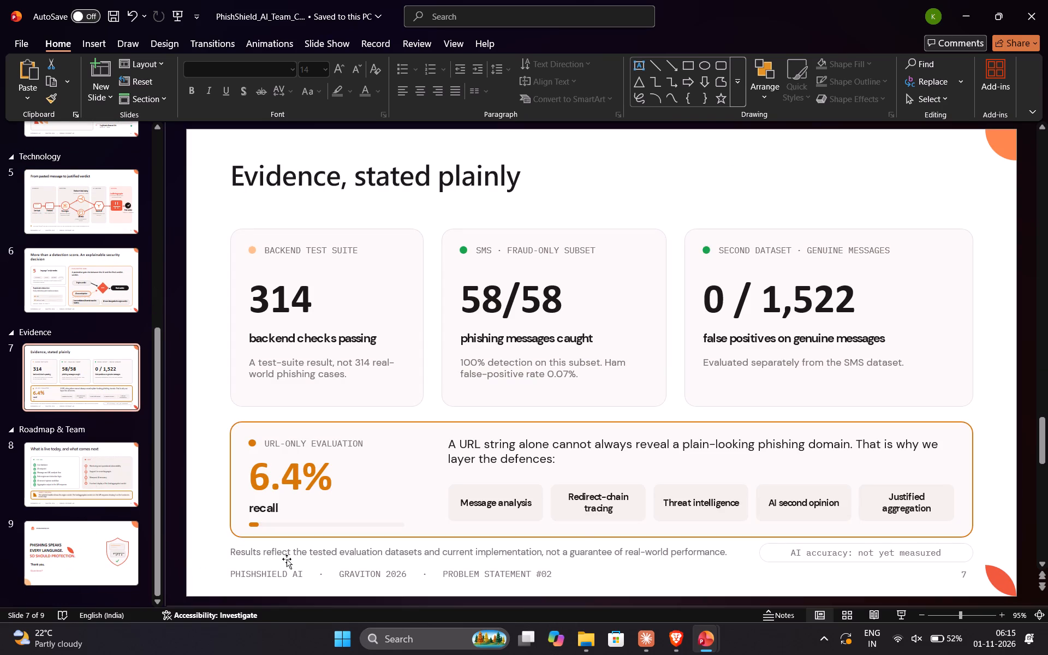
click(90, 559)
scroll(90, 559, down, 2)
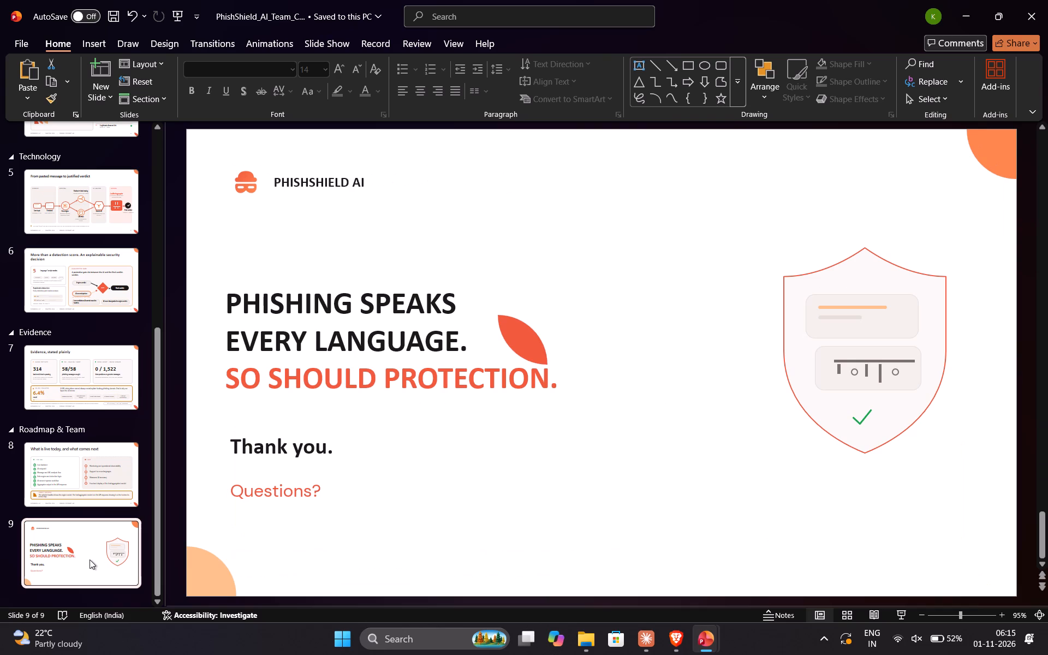
click(112, 401)
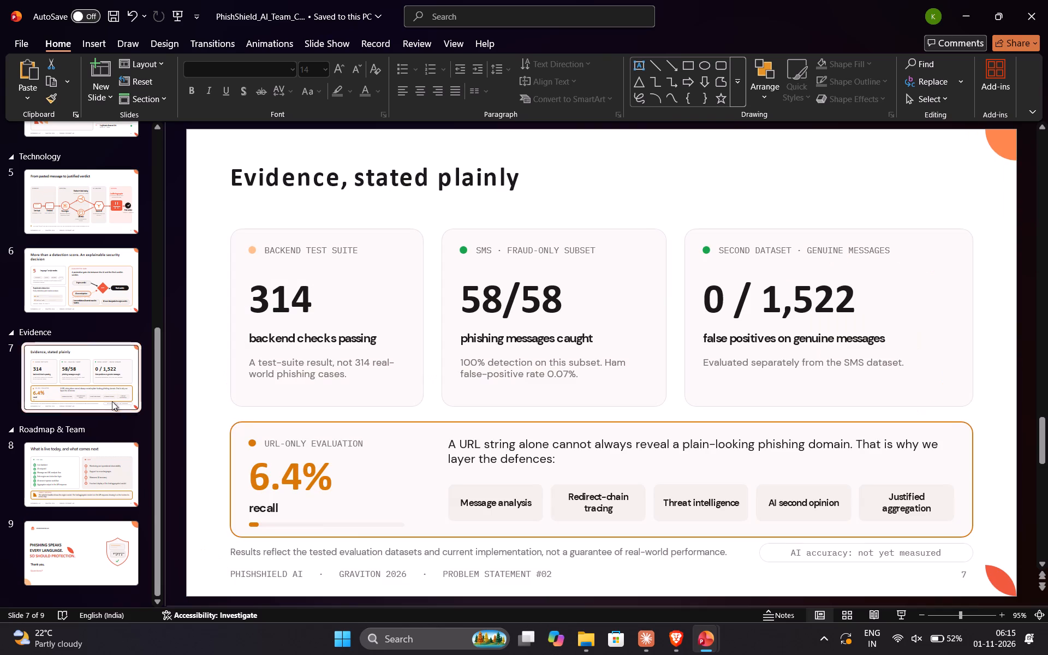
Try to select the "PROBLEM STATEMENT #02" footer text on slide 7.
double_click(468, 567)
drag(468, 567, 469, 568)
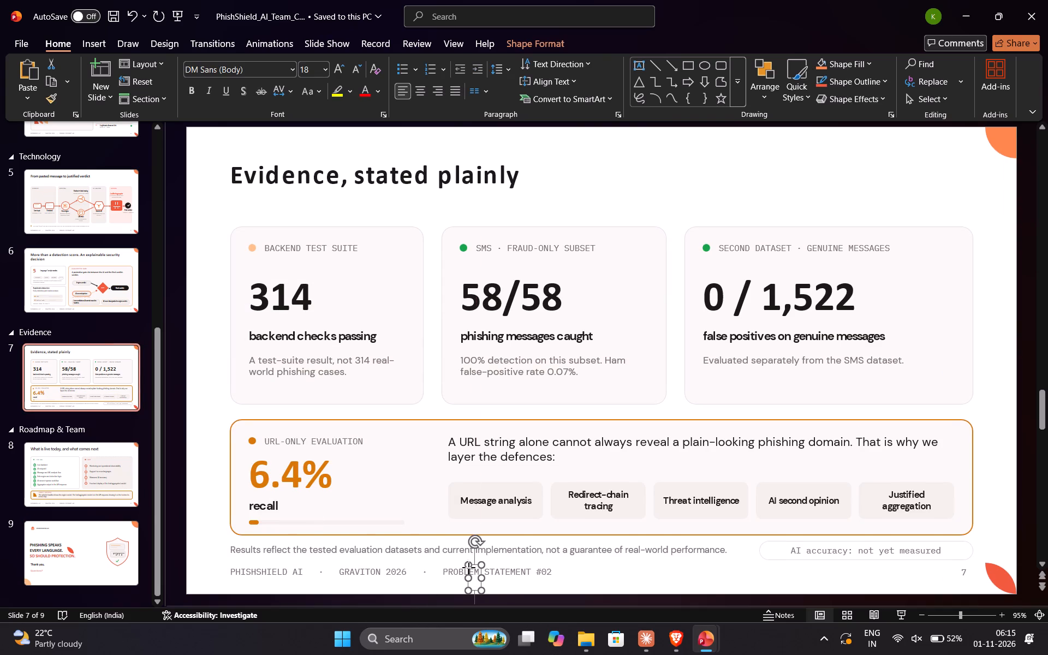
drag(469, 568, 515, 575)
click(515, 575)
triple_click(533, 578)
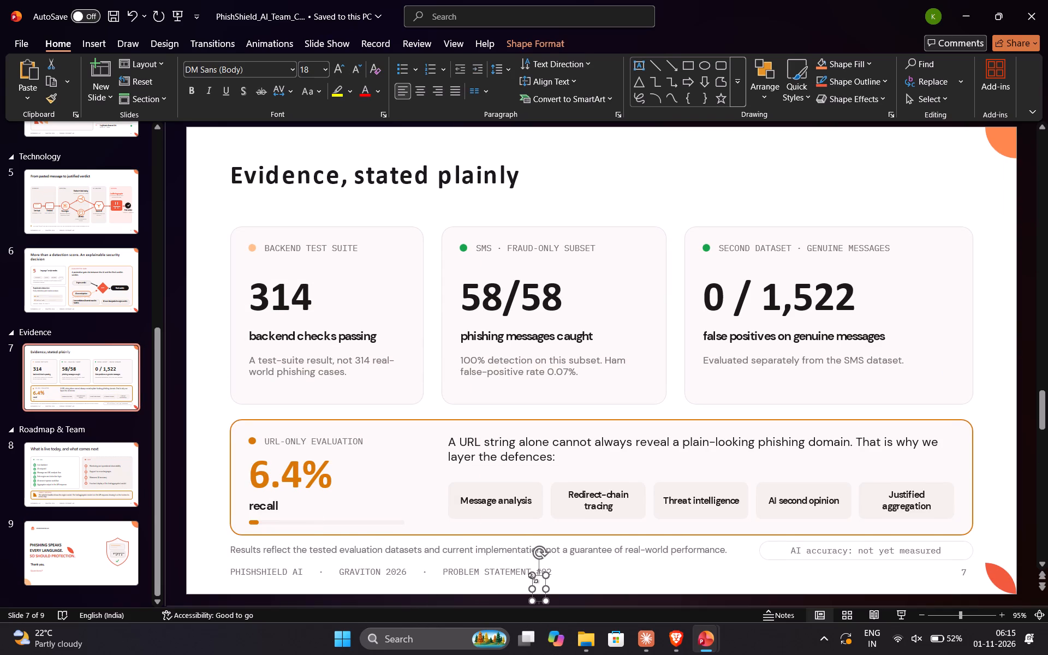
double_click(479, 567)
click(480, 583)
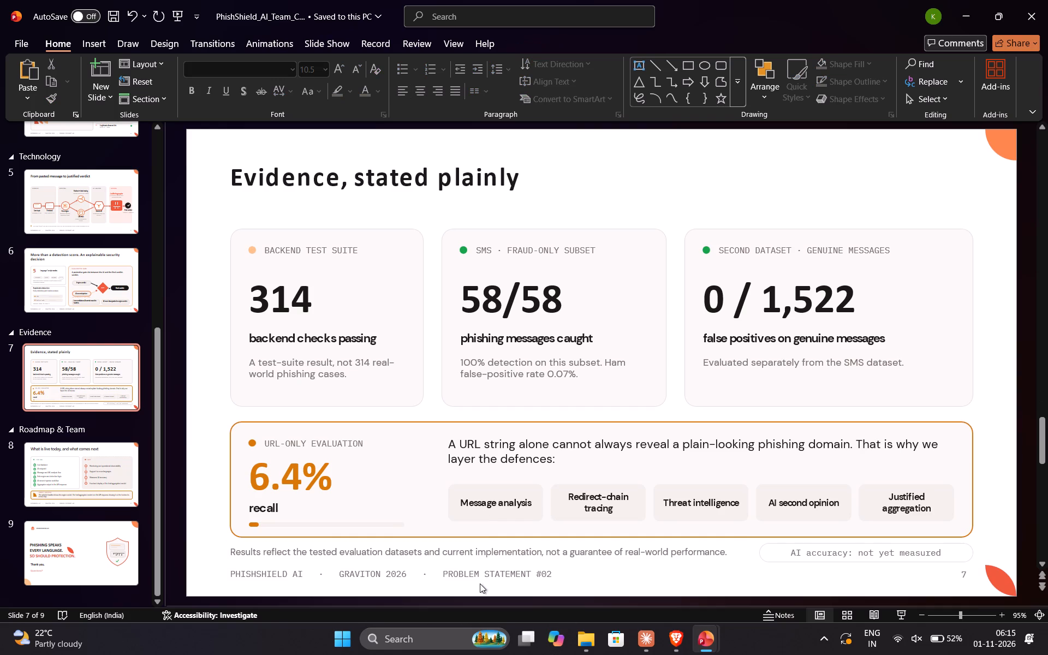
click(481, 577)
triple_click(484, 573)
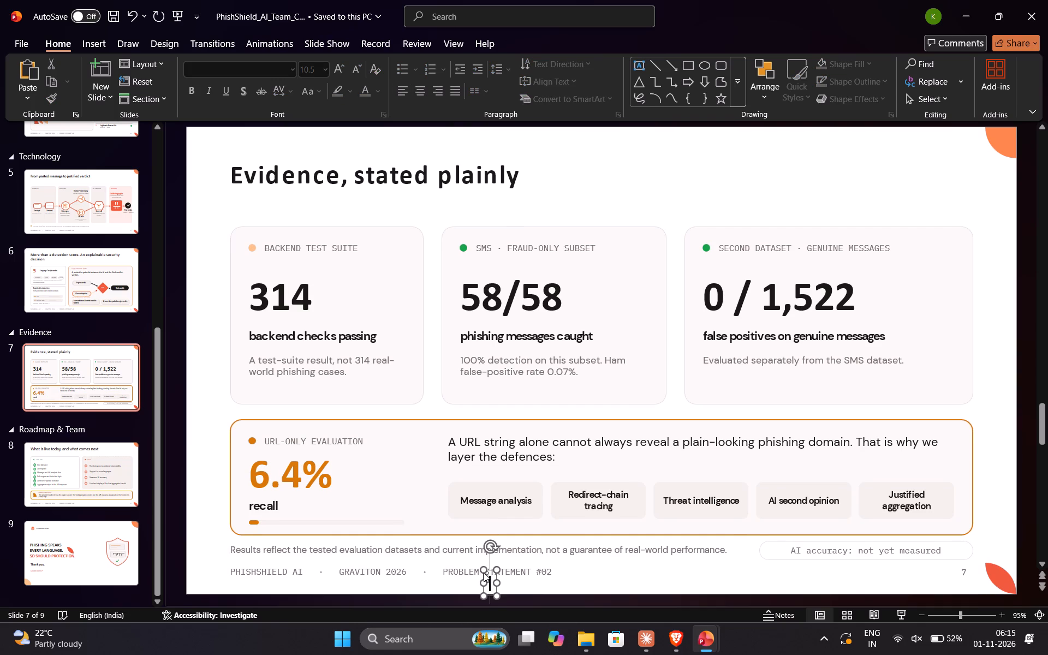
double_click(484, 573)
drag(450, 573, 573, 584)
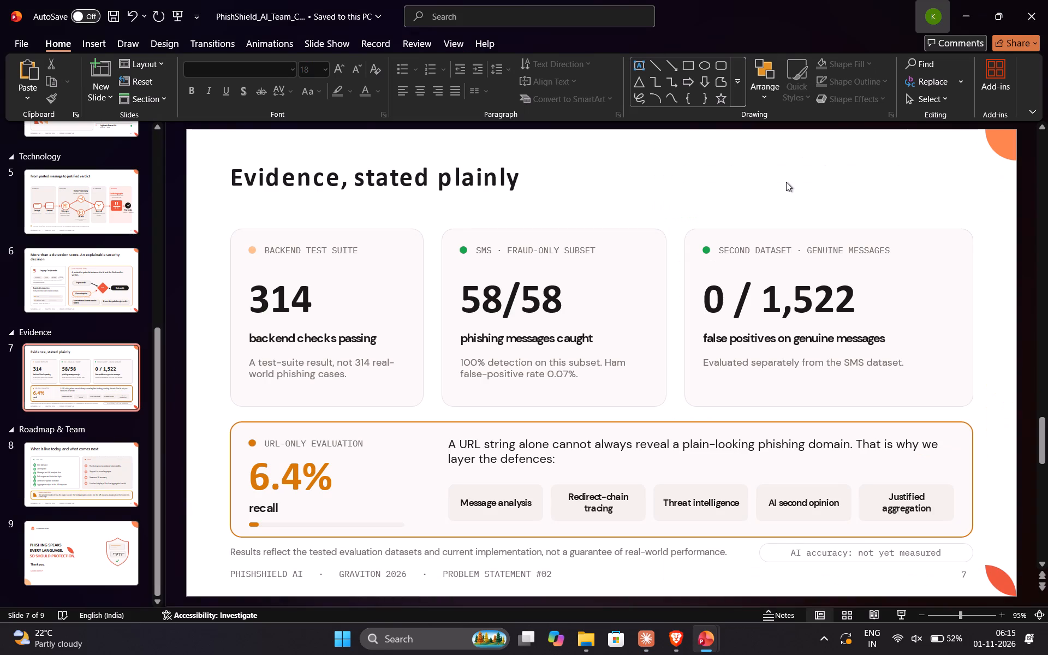
Refresh the formatting of slide 7's title "Evidence, stated plainly" by switching bold off and on again.
double_click(374, 175)
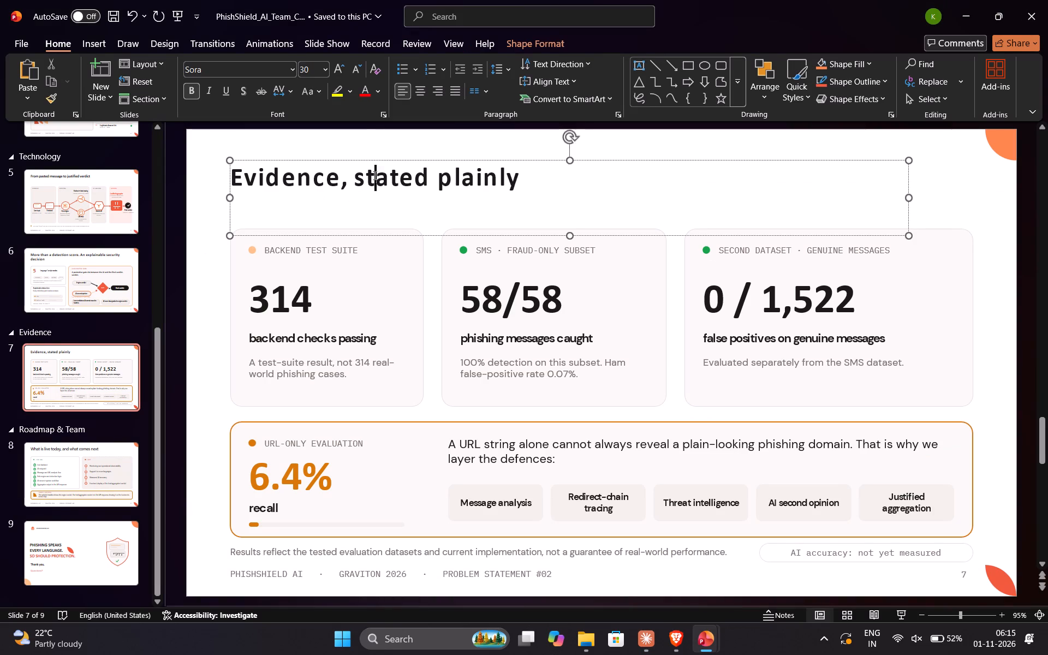
click(374, 175)
double_click(374, 175)
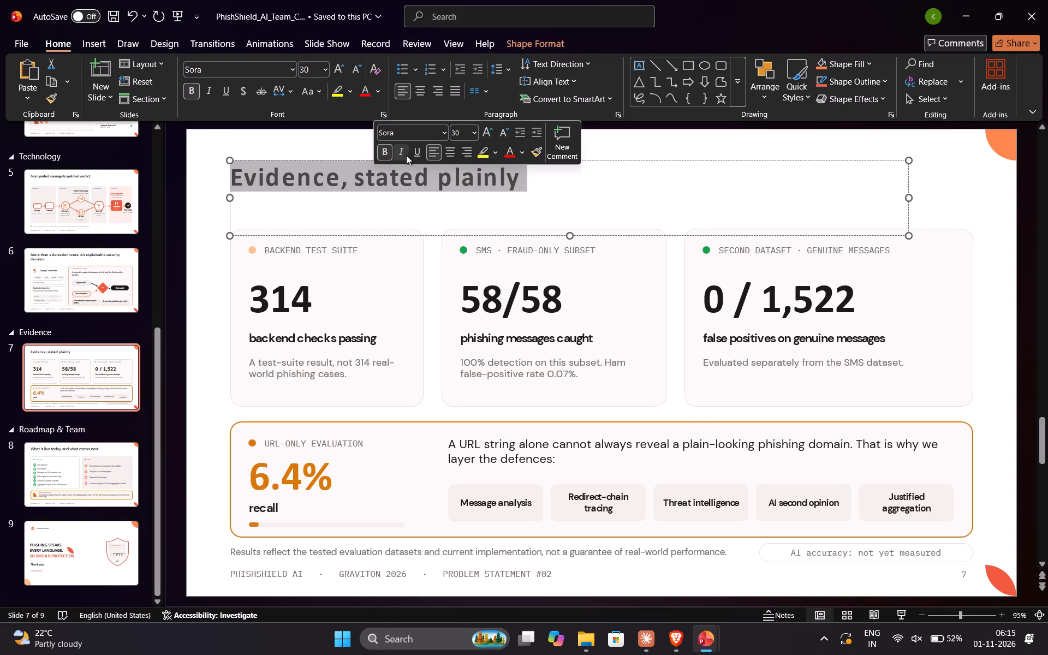
click(383, 147)
click(383, 147)
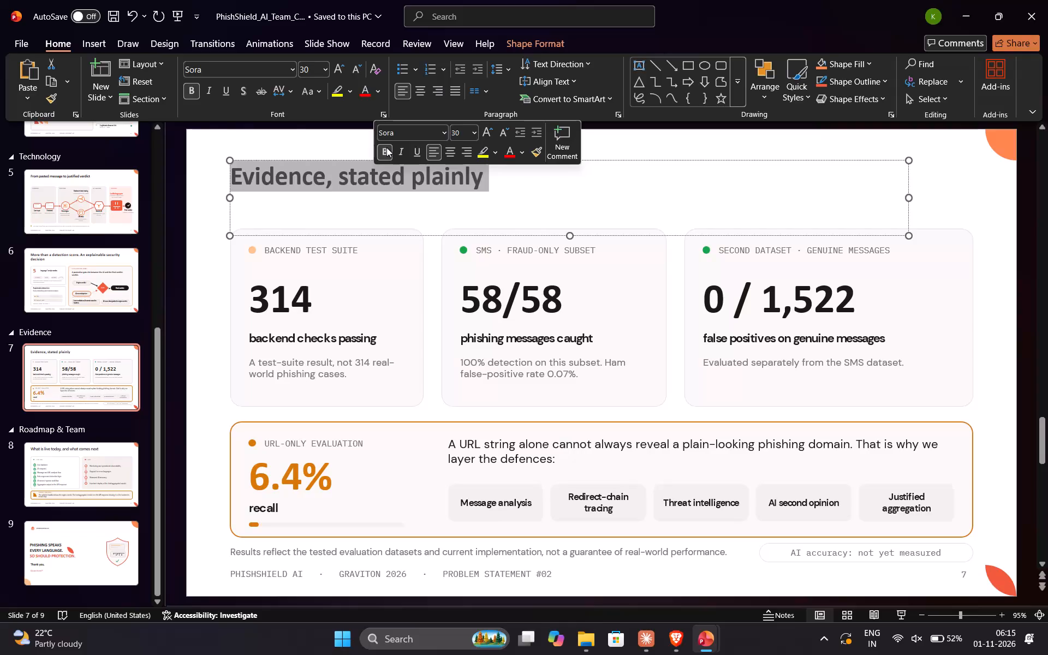
click(296, 127)
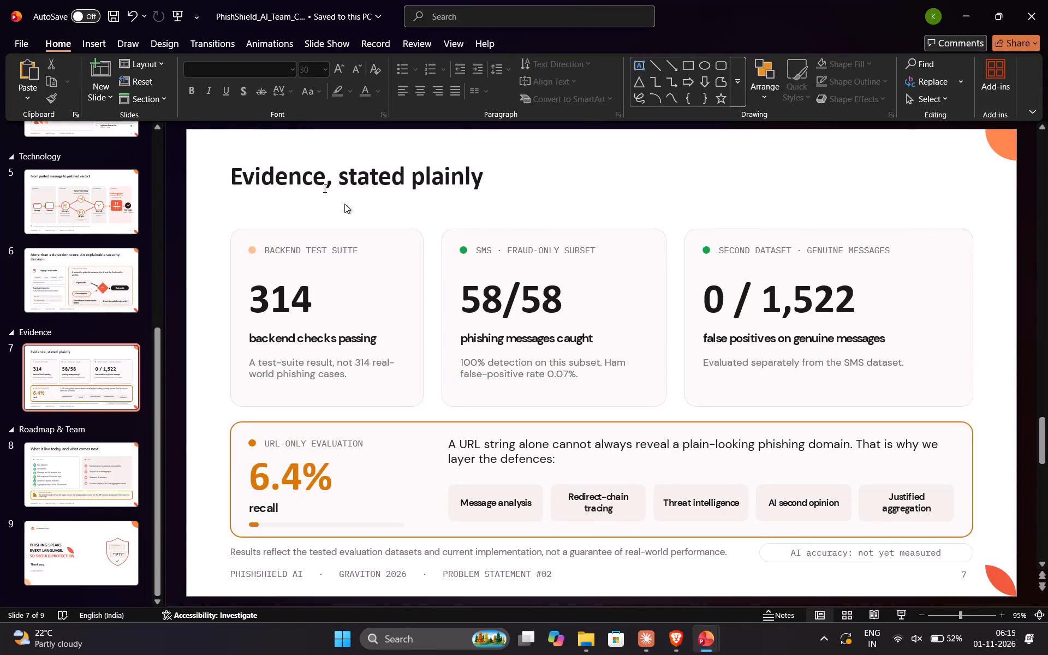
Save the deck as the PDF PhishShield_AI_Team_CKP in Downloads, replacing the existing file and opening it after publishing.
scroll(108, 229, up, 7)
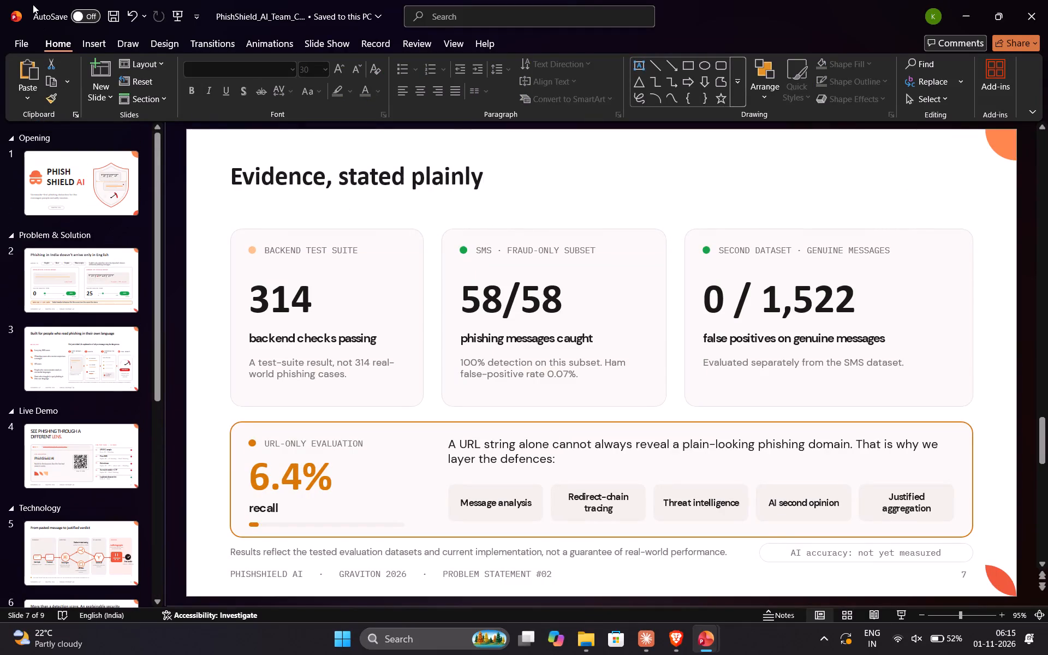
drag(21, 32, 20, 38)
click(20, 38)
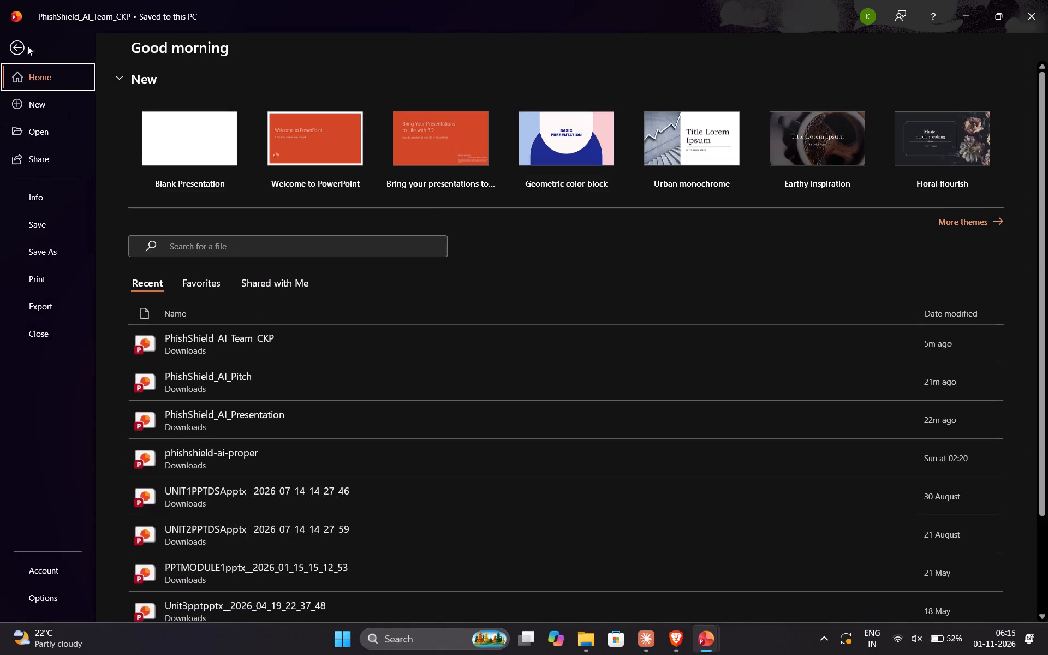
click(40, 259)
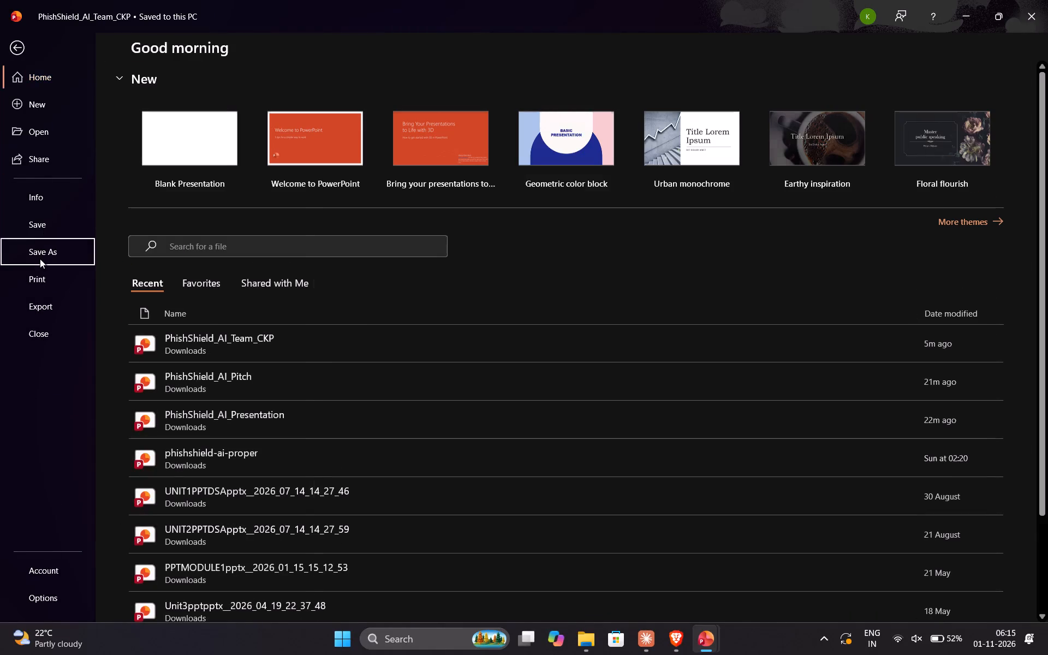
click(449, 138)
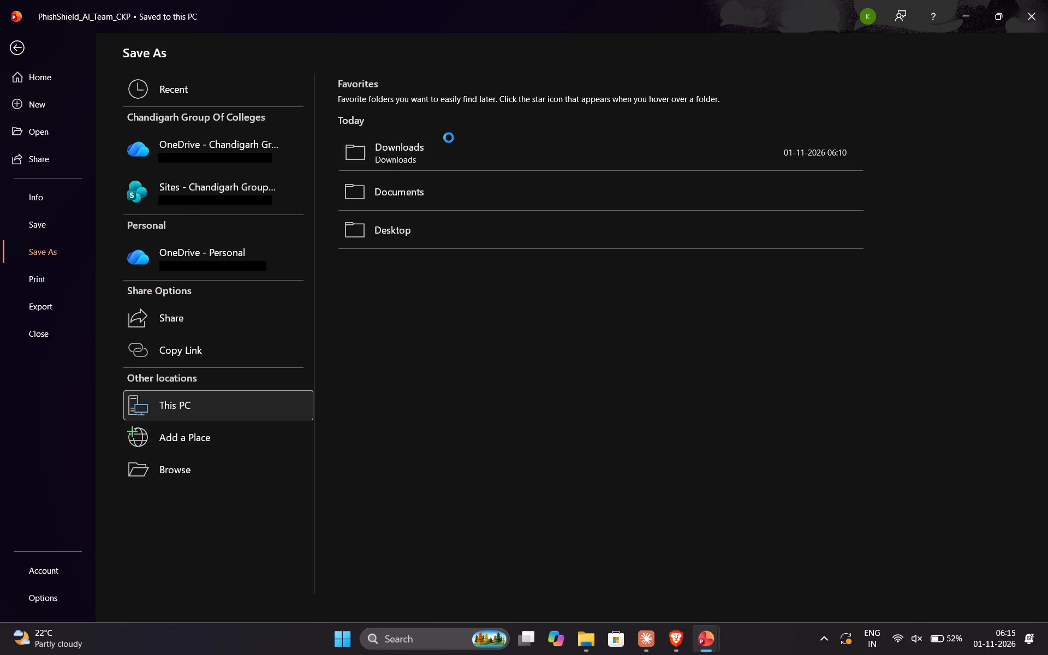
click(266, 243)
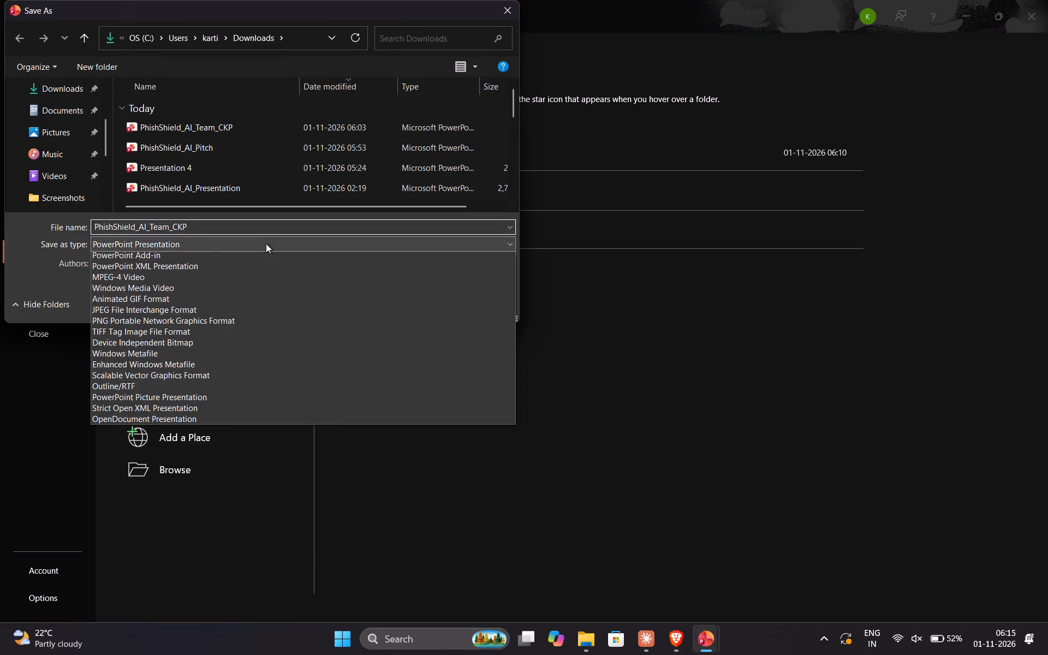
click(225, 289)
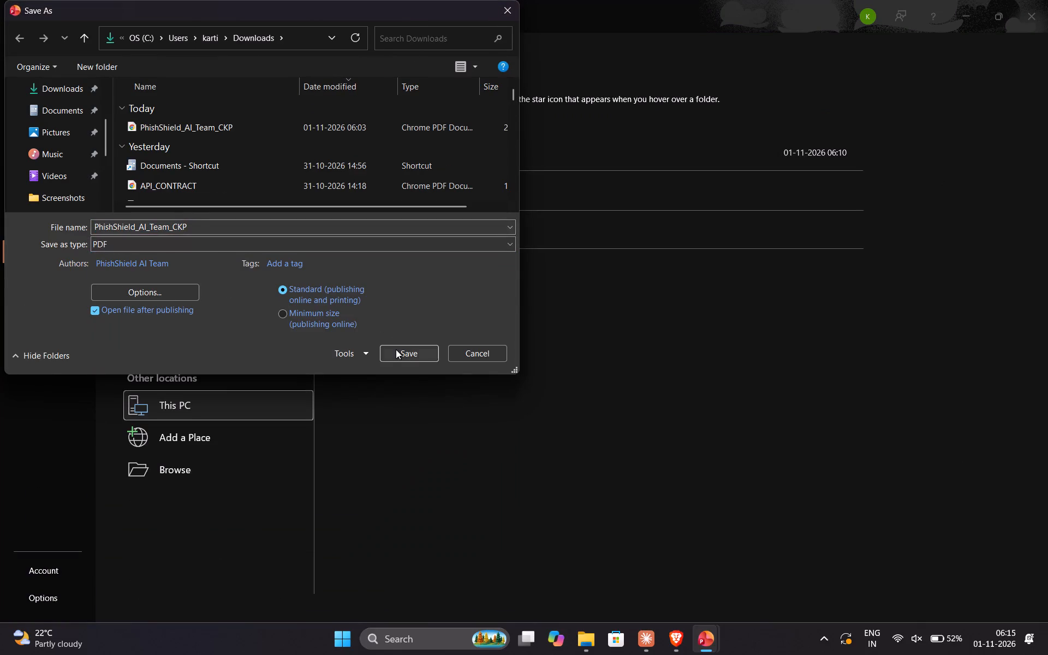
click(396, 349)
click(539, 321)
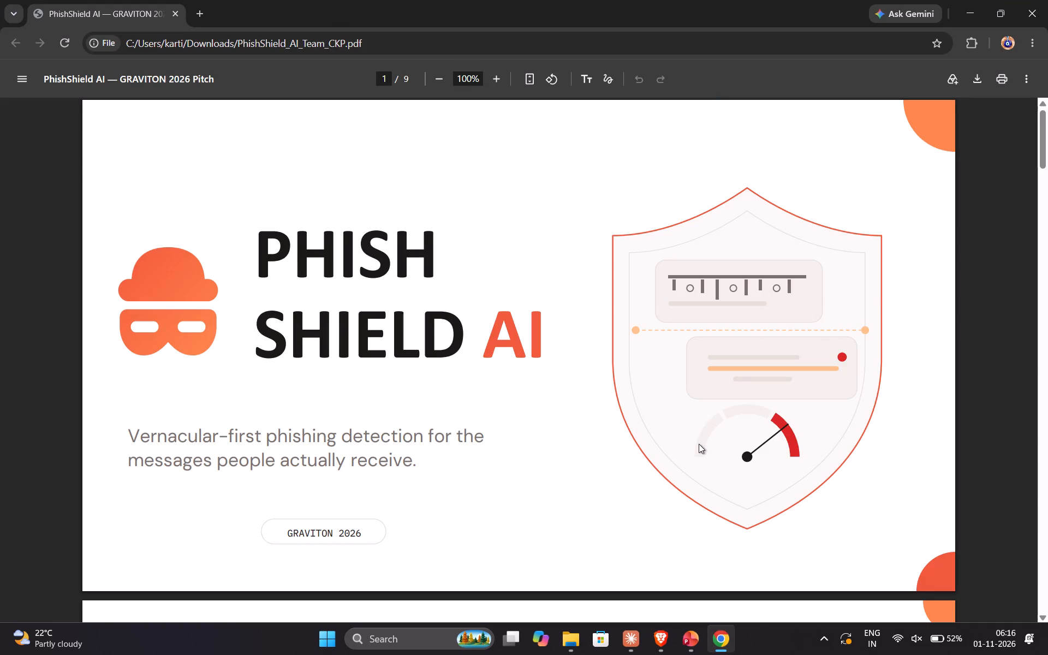
Review all nine pages of the exported PDF in Chrome for heading spacing and layout problems, and return to PowerPoint.
scroll(699, 444, down, 5)
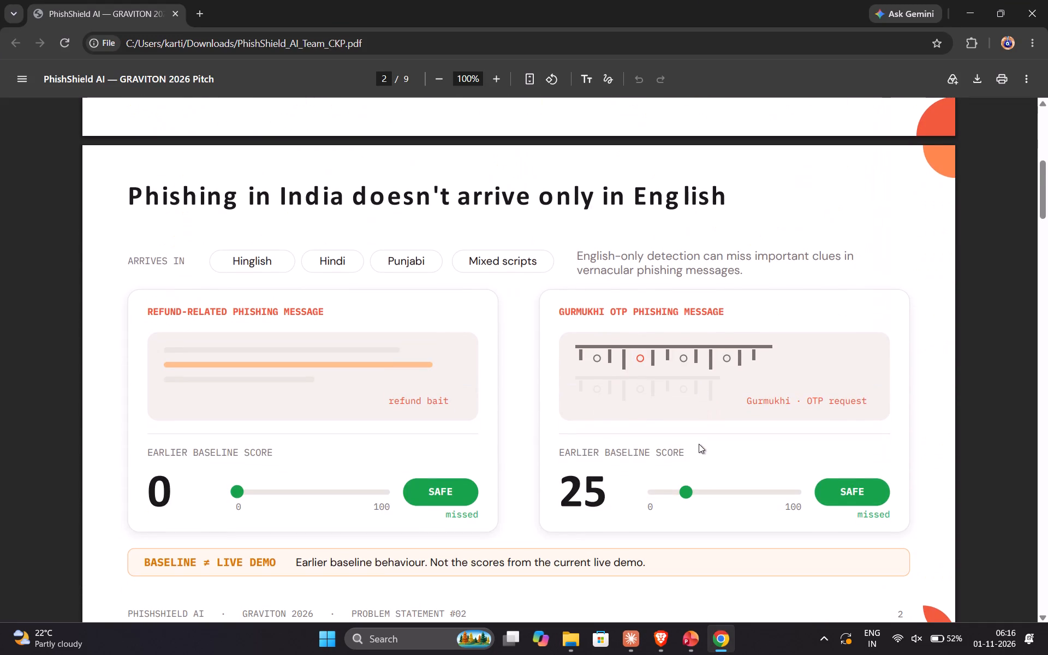
scroll(699, 444, down, 6)
scroll(699, 444, up, 2)
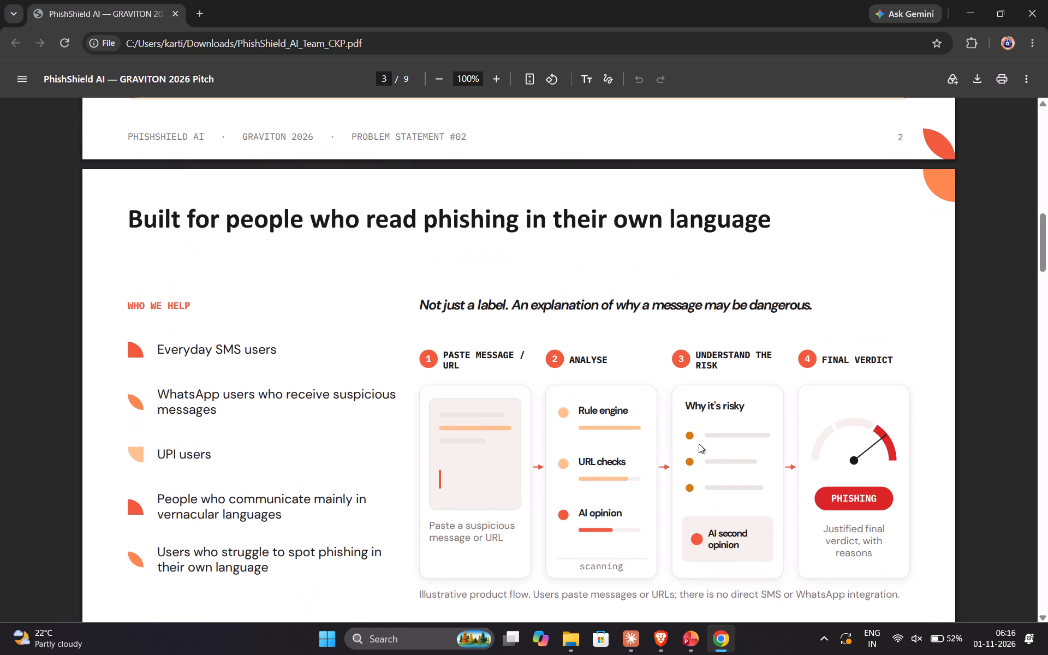
scroll(699, 444, up, 3)
scroll(699, 444, right, 2)
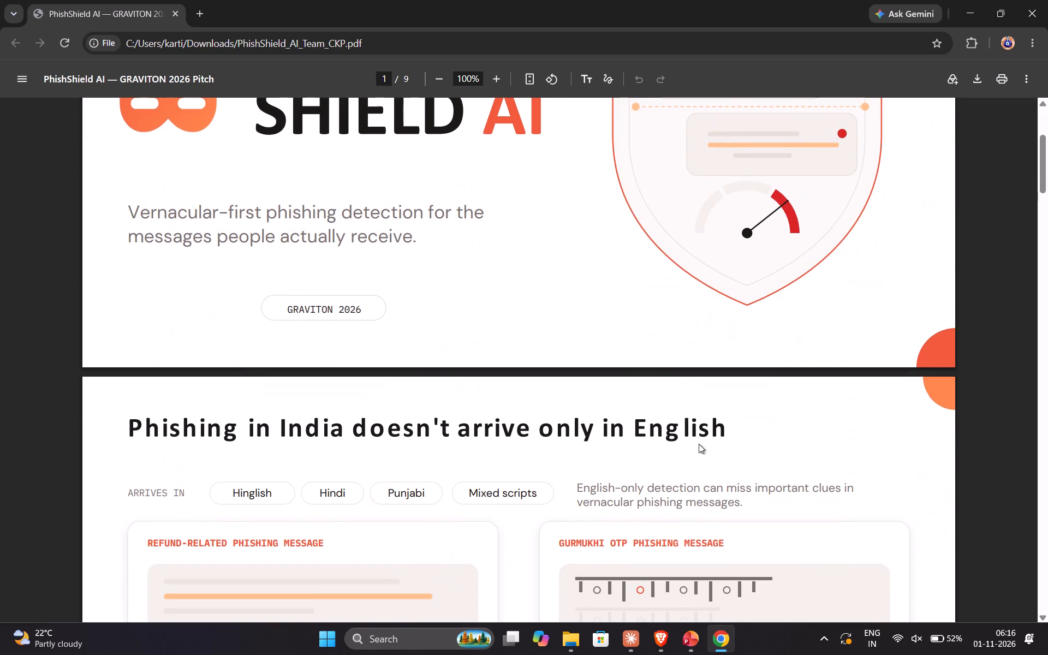
scroll(699, 444, right, 1)
scroll(699, 444, down, 7)
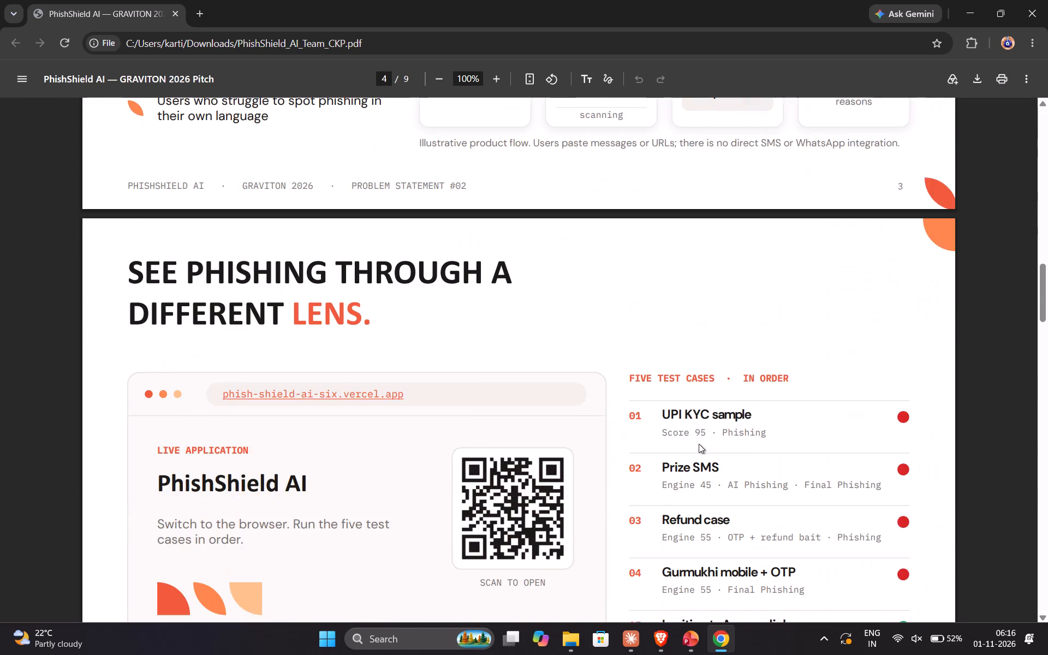
scroll(699, 444, down, 11)
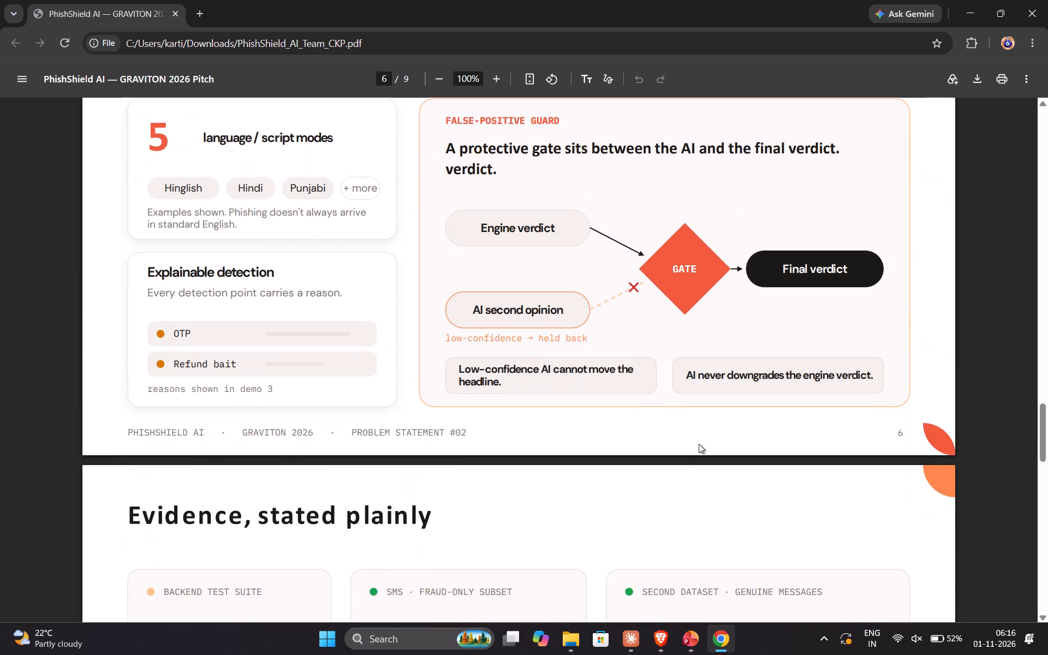
scroll(699, 444, down, 10)
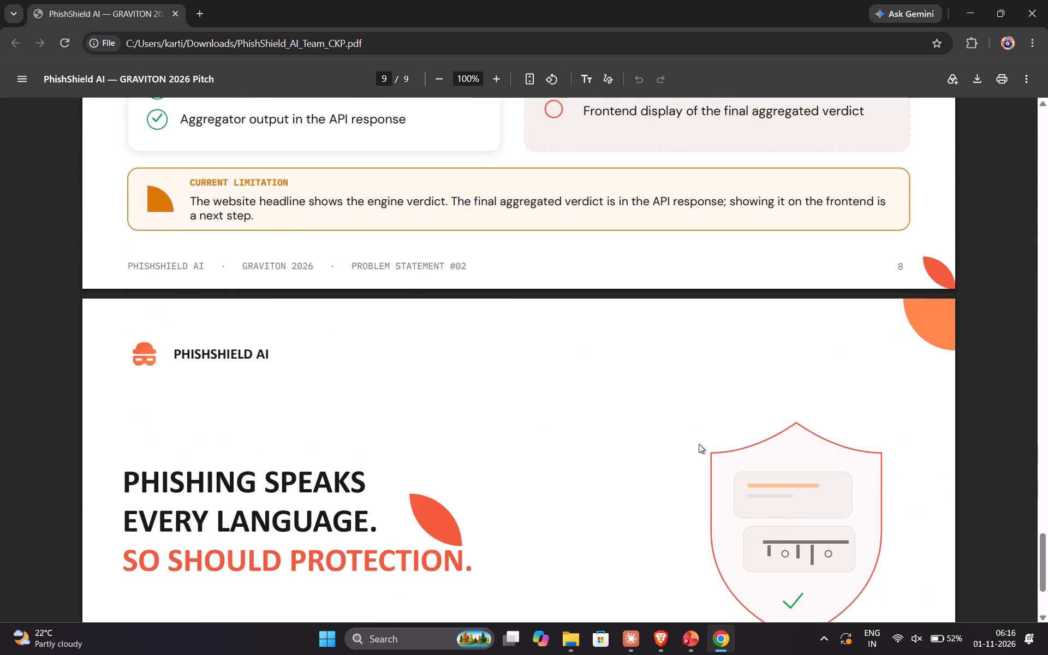
scroll(699, 444, down, 4)
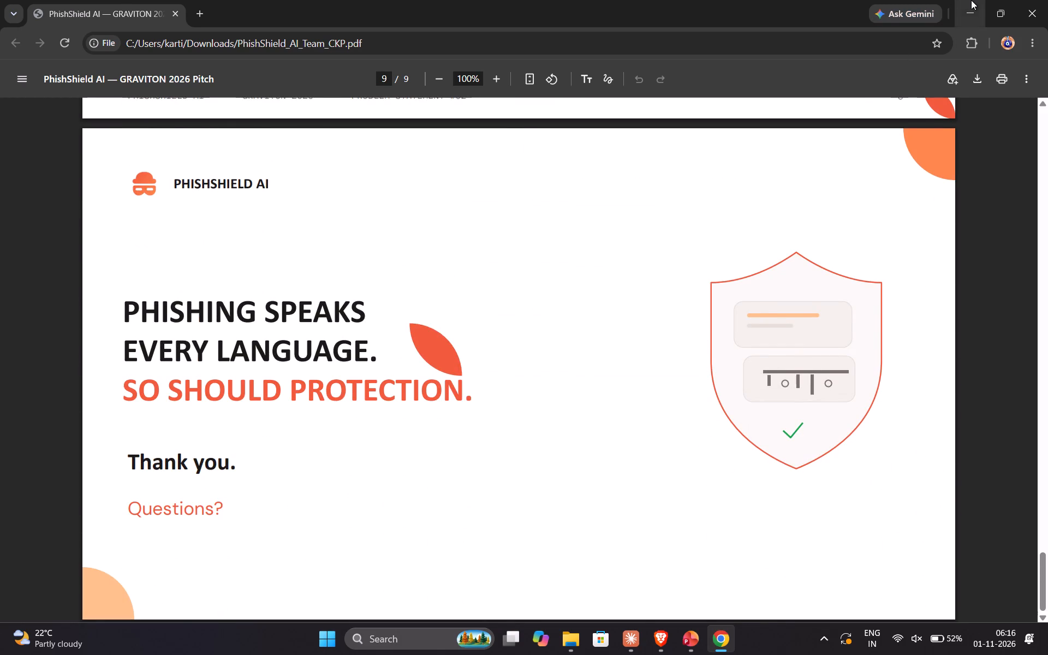
click(971, 0)
Go to slide 2 and select its whole title "Phishing in India doesn't arrive only in English" to refresh its text spacing.
click(101, 280)
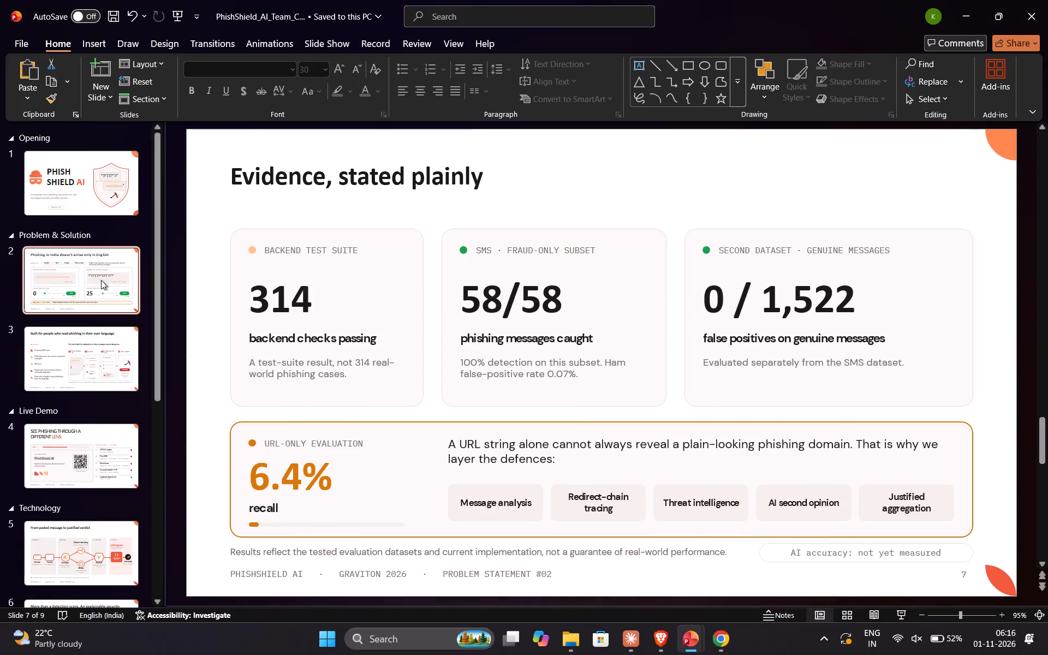
triple_click(430, 168)
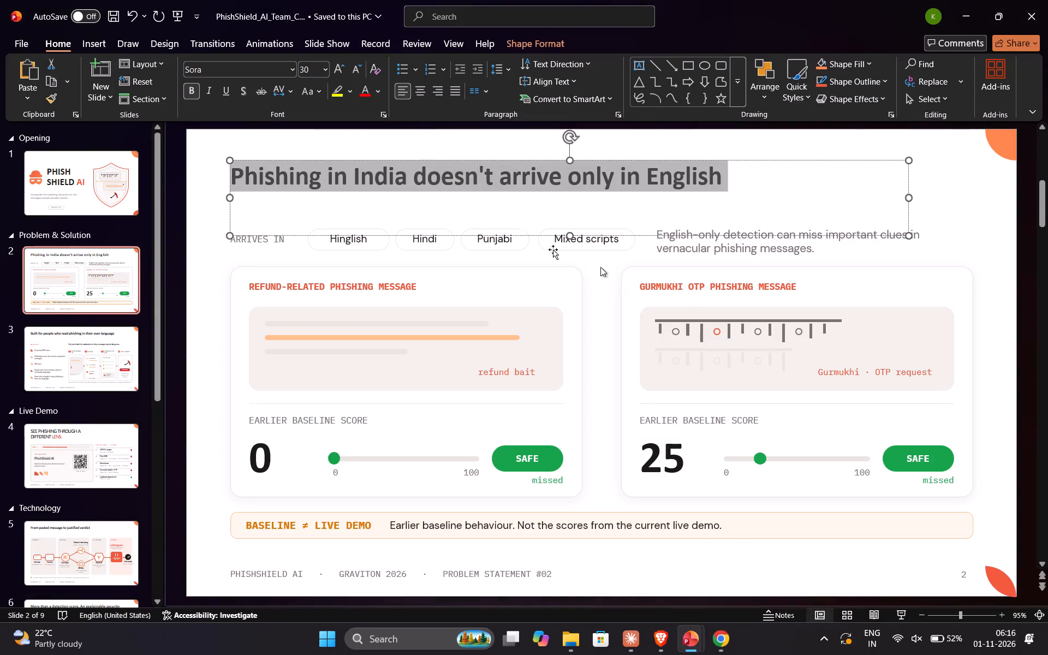
click(609, 307)
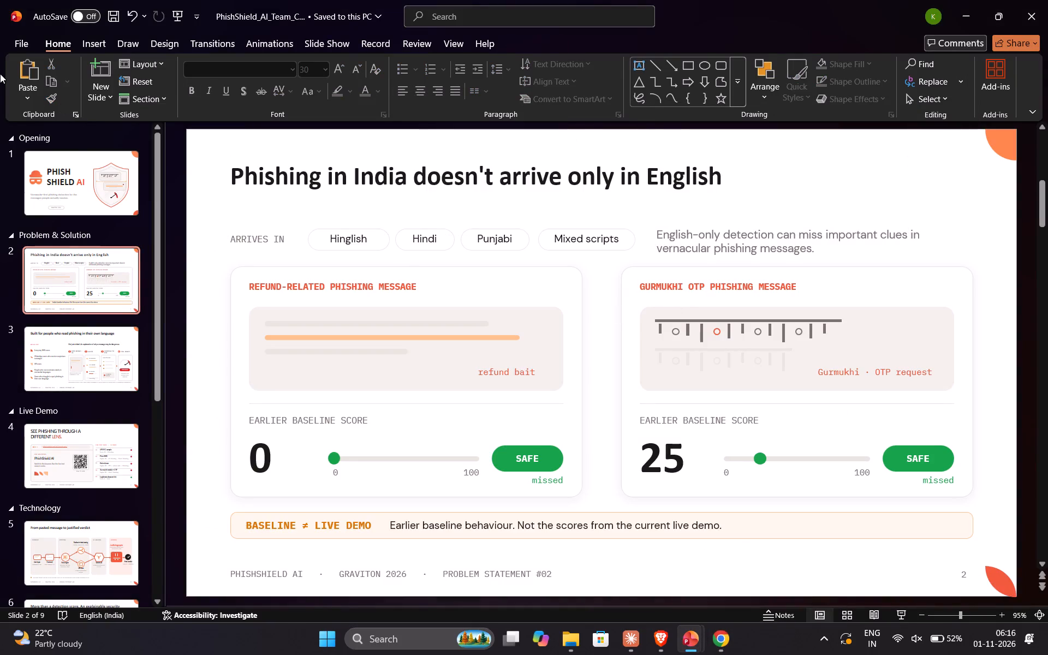
Export the deck again as the PDF PhishShield_AI_Team_CKP in Downloads, replacing the previous export and opening it after publishing.
click(22, 49)
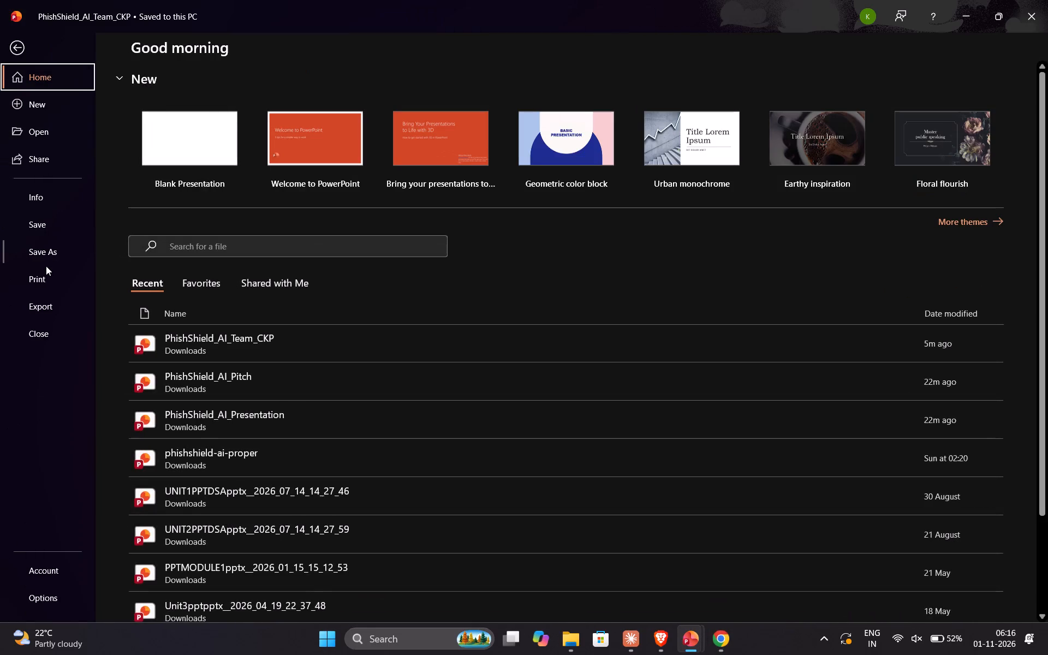
click(50, 254)
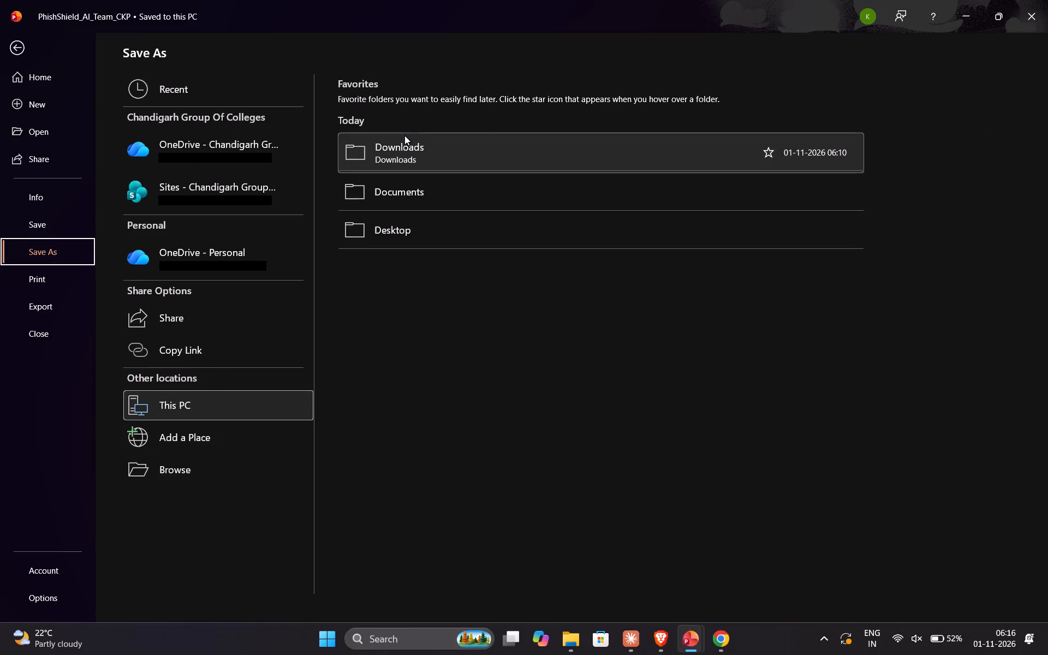
click(404, 135)
click(286, 242)
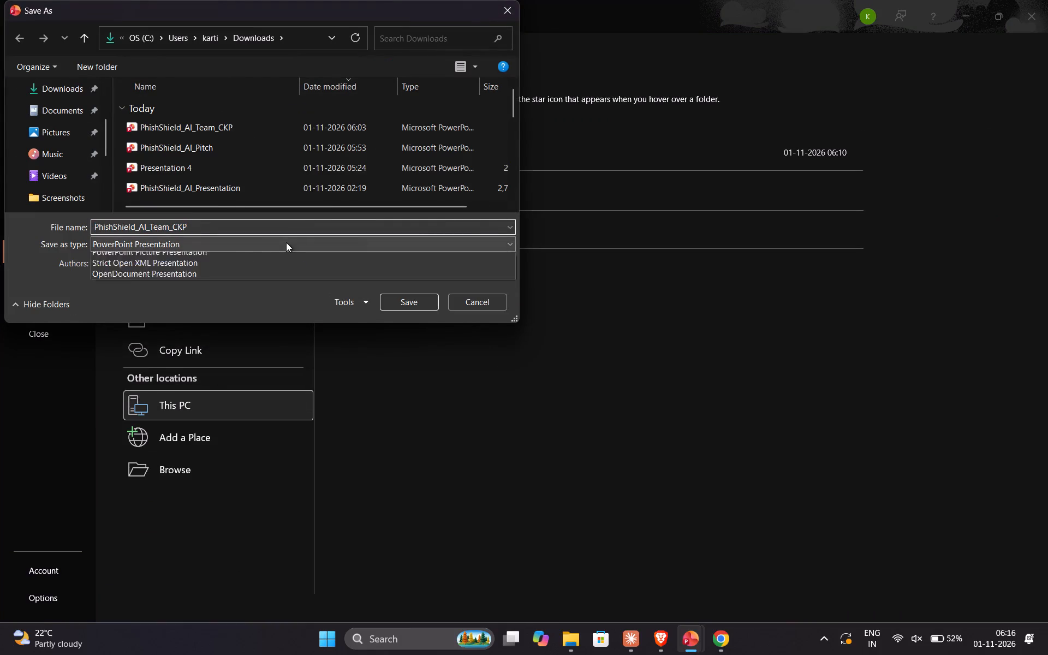
click(234, 287)
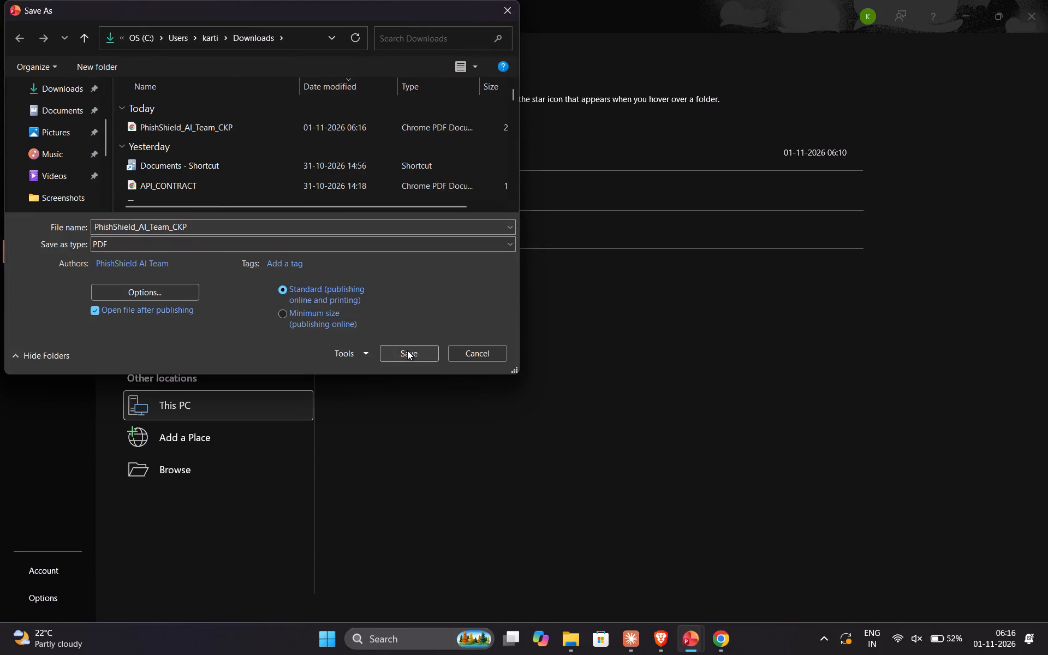
click(407, 350)
click(560, 317)
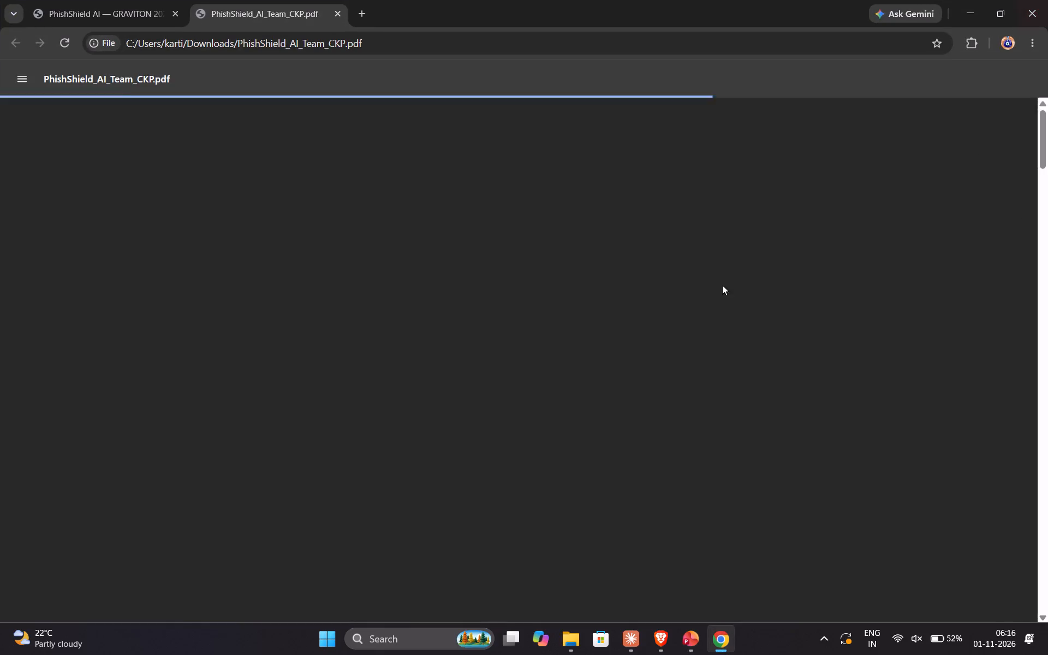
Review the re-exported PDF page by page in Chrome, checking the slide titles' letter spacing and layout.
scroll(685, 323, down, 5)
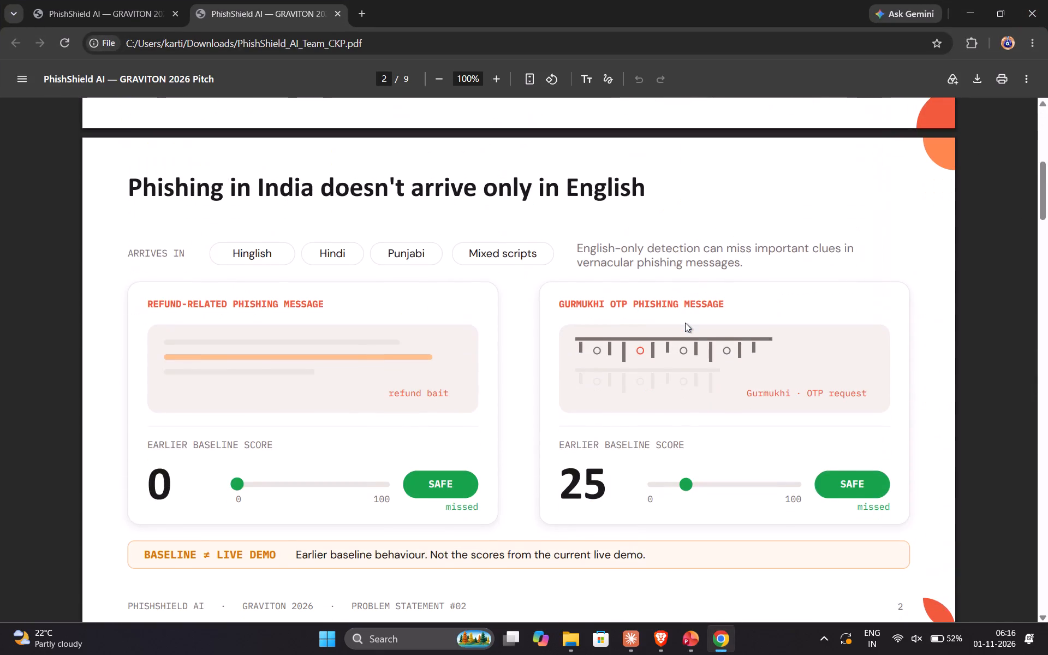
scroll(685, 323, down, 7)
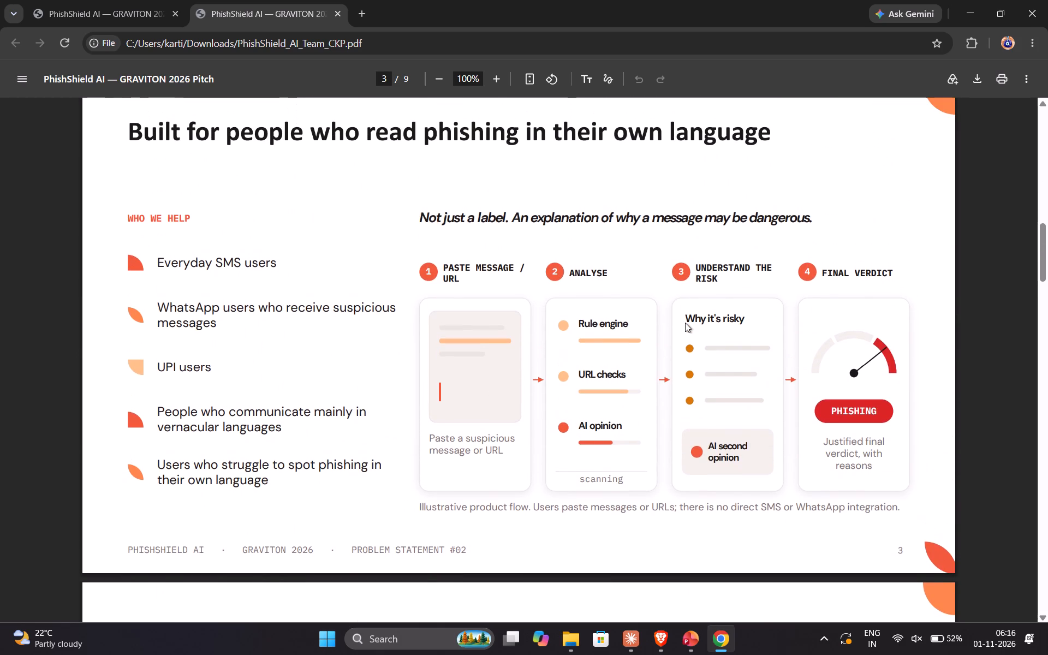
scroll(685, 323, down, 5)
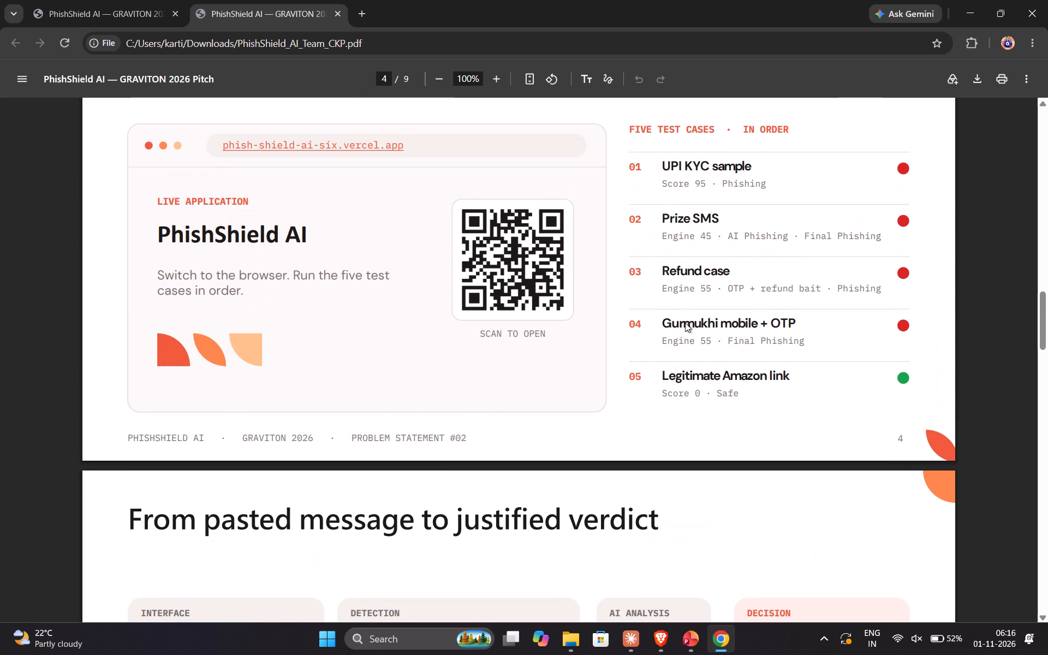
scroll(685, 323, down, 11)
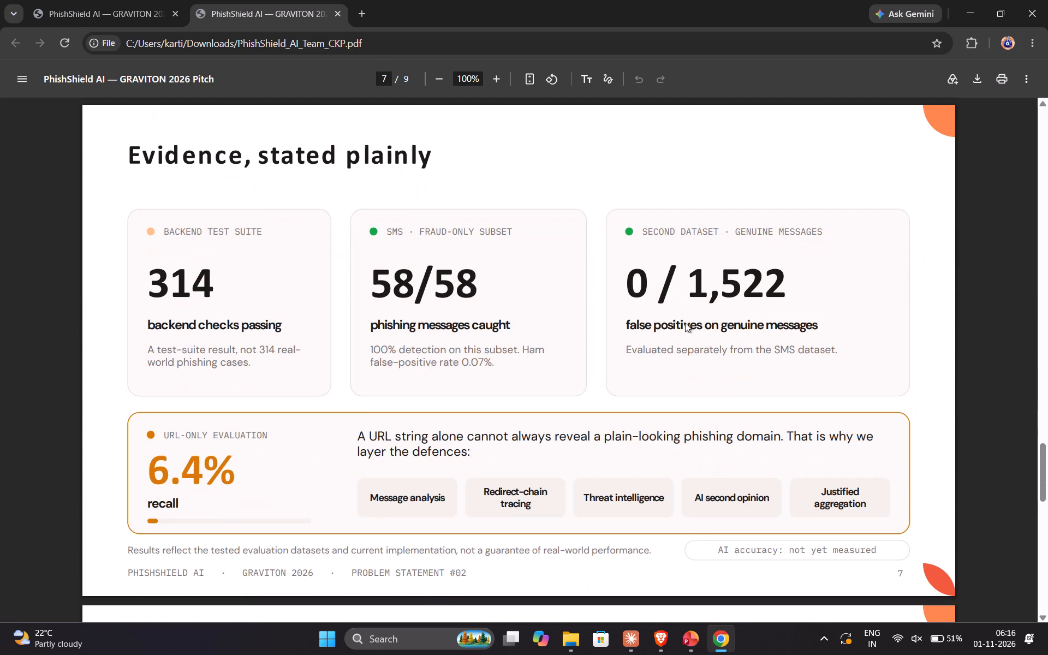
scroll(685, 323, down, 8)
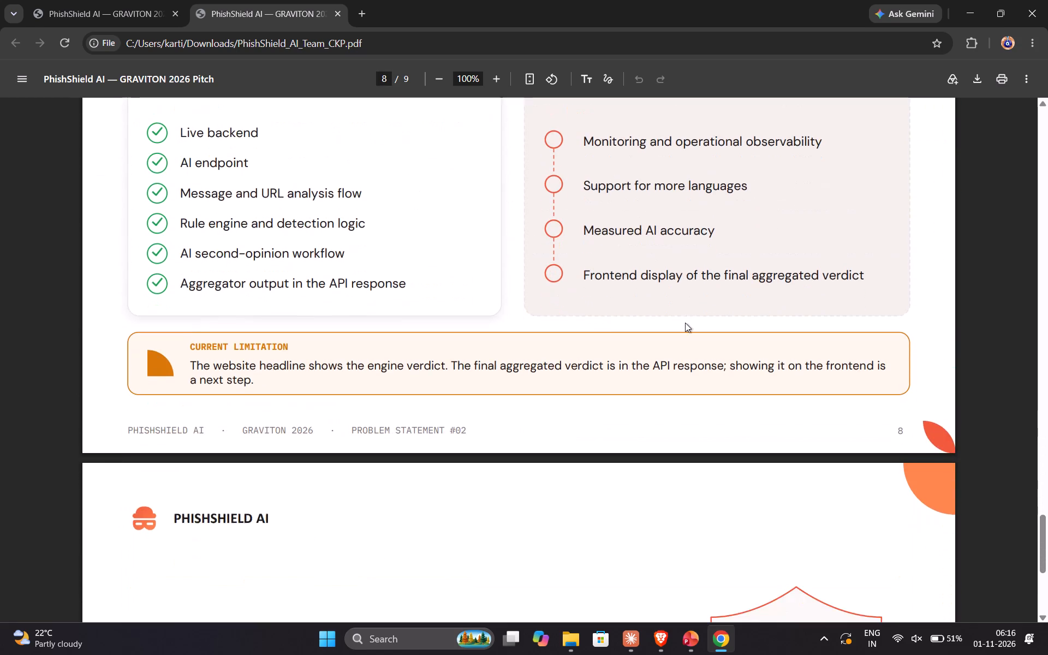
Review the remaining pages of the re-exported PDF and go back to its first page, checking title spacing and layout.
scroll(685, 323, down, 8)
scroll(681, 384, up, 5)
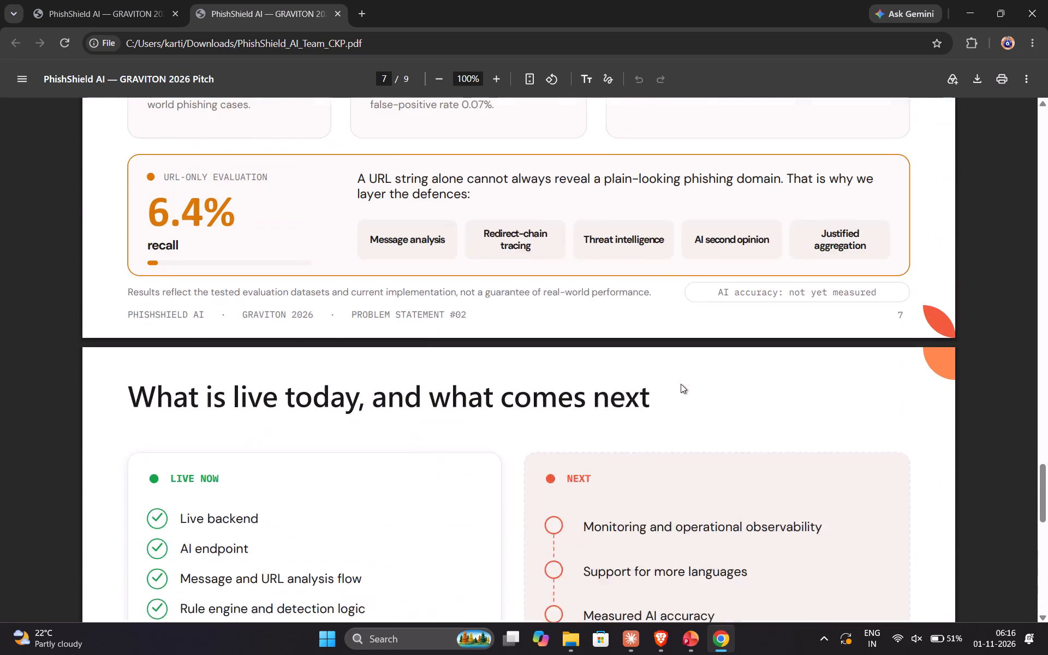
scroll(681, 384, up, 3)
scroll(681, 384, down, 2)
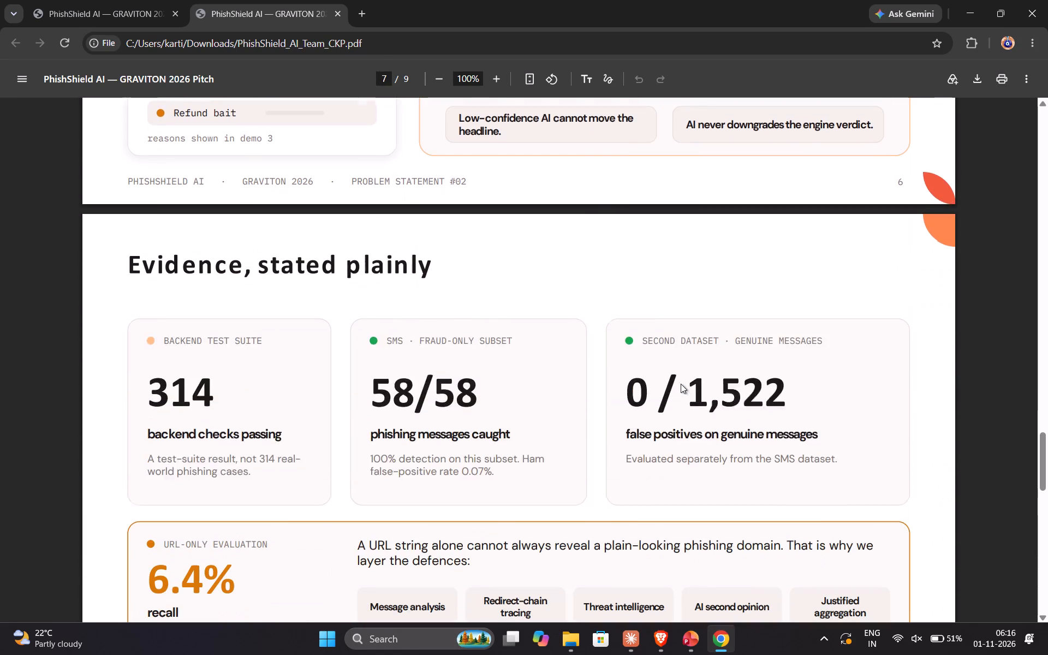
scroll(681, 384, down, 1)
scroll(681, 384, up, 15)
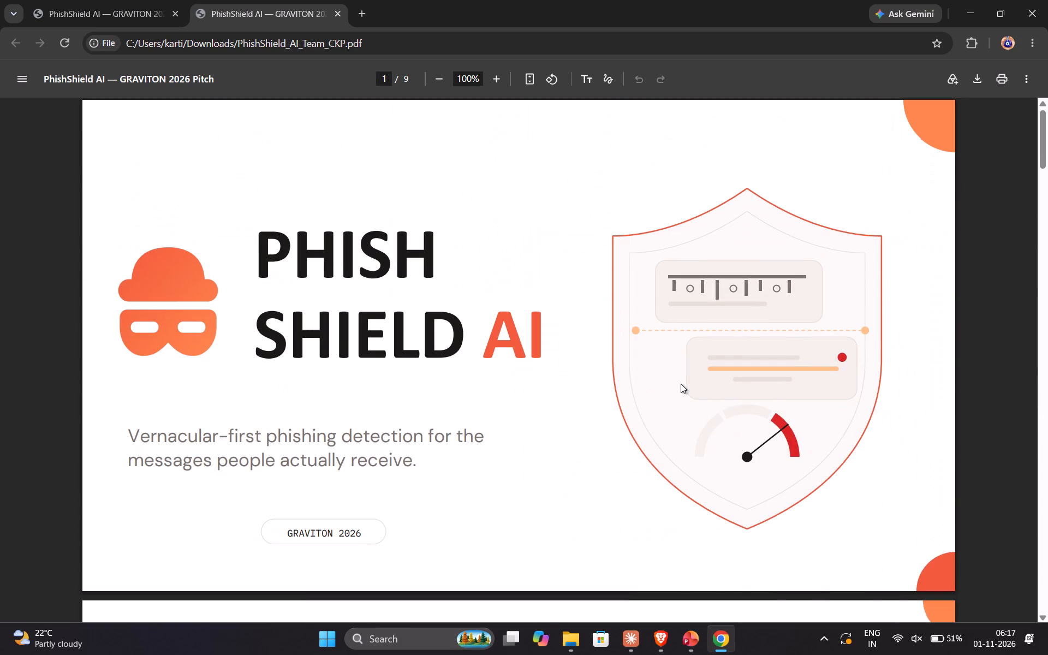
right_click(683, 226)
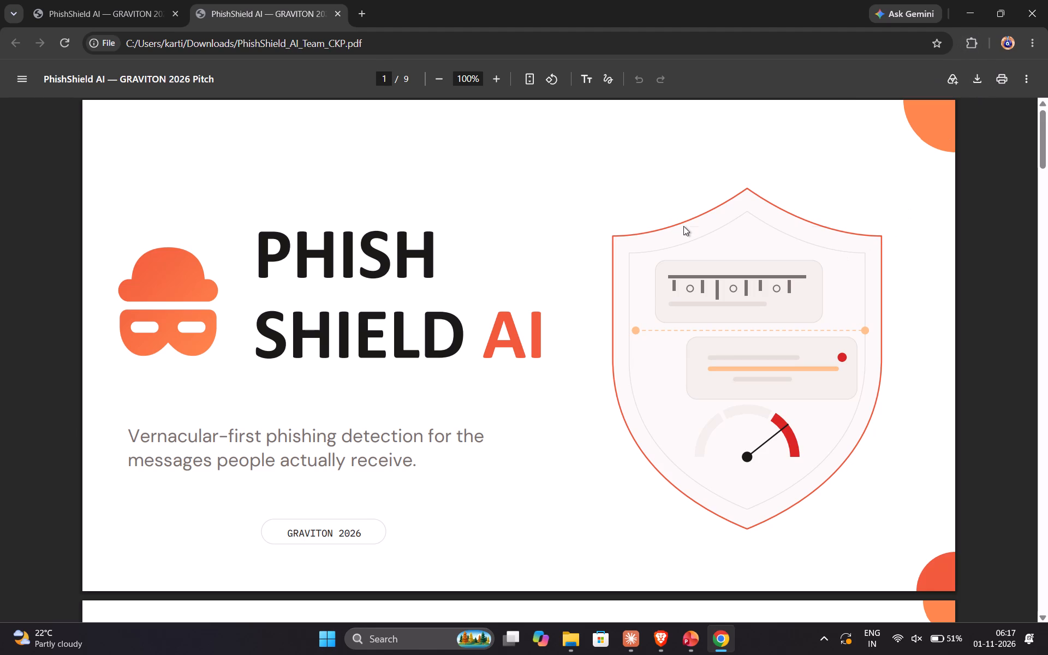
click(613, 207)
In File Explorer, refresh the Downloads folder and copy the re-exported PhishShield_AI_Team_CKP PDF file.
click(561, 653)
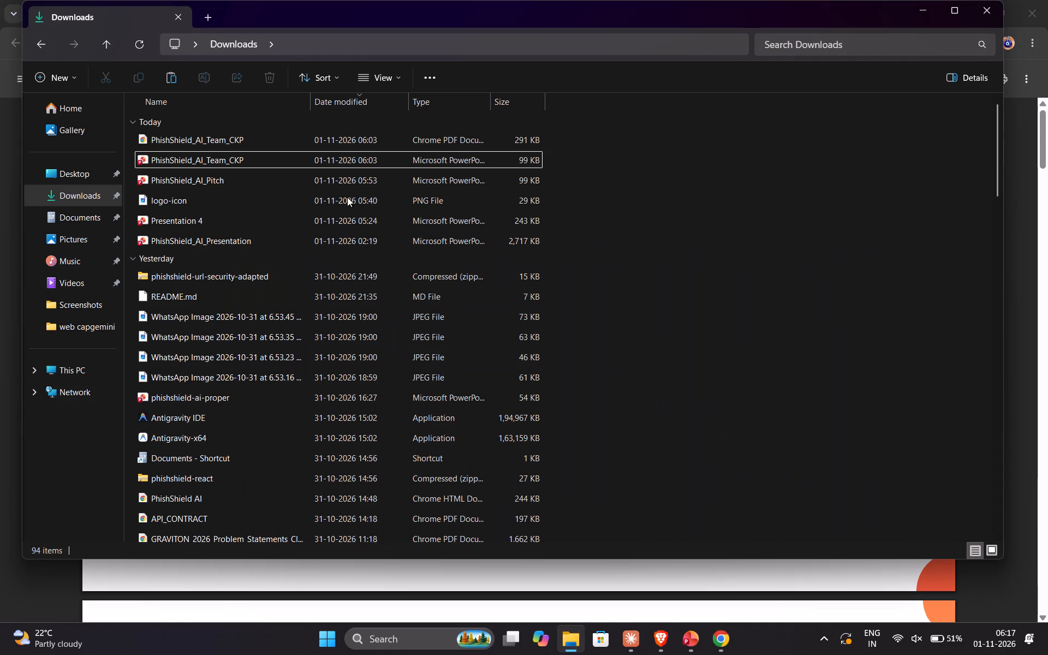
scroll(343, 194, up, 1)
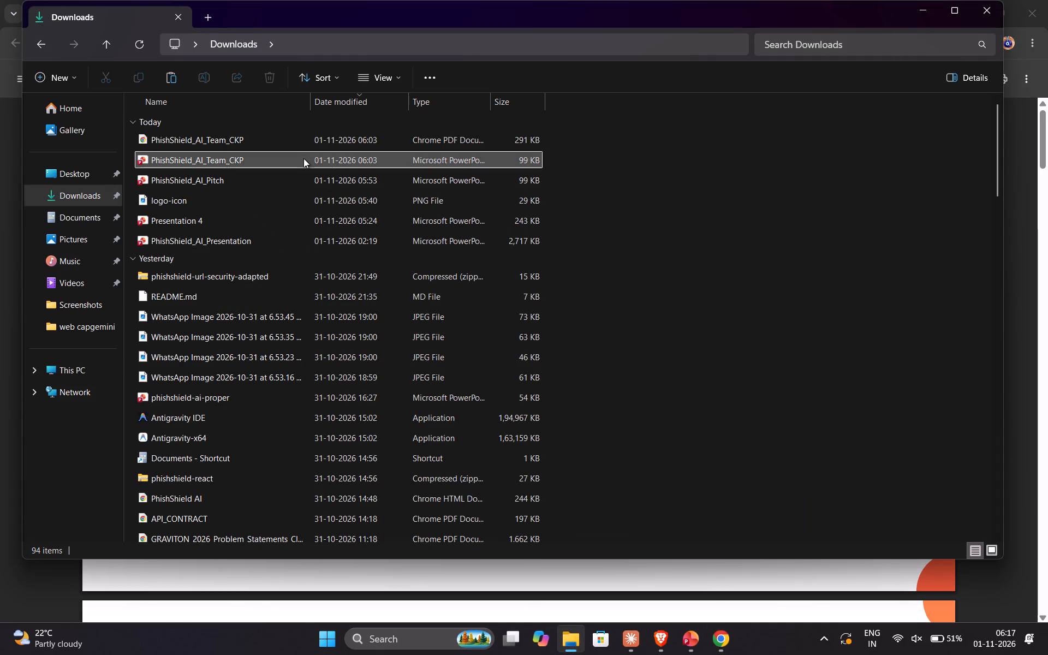
click(308, 142)
right_click(308, 142)
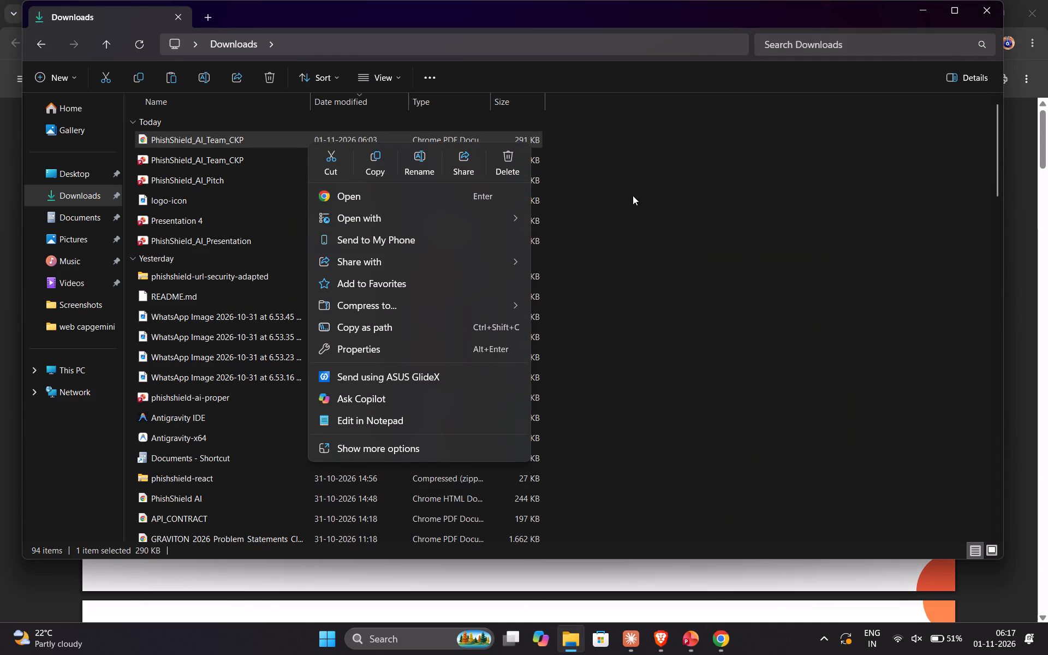
click(688, 205)
click(134, 39)
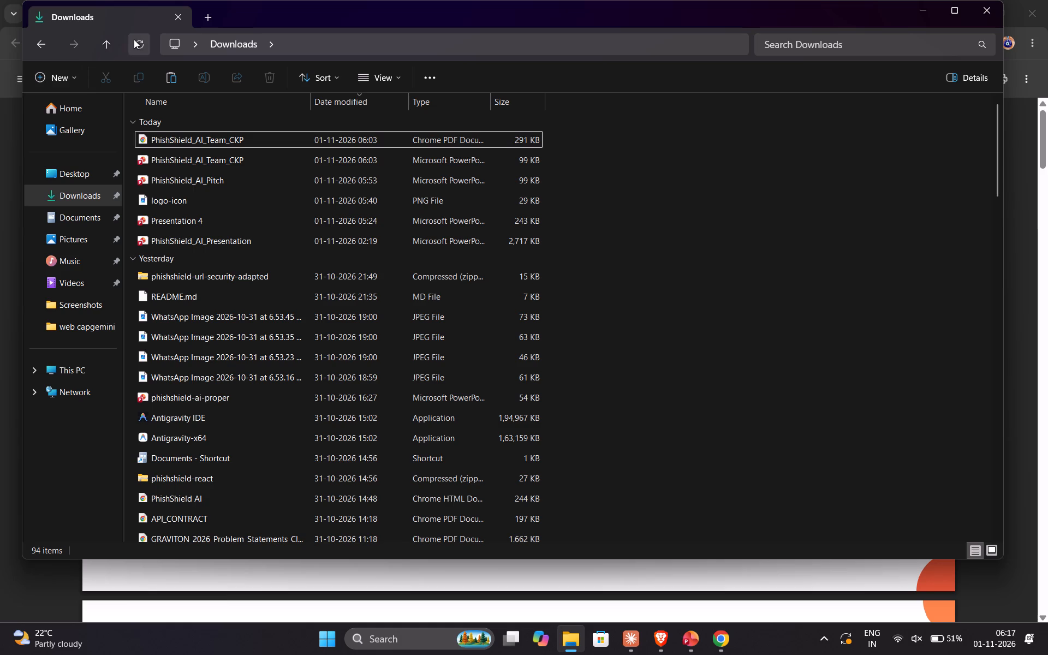
click(295, 142)
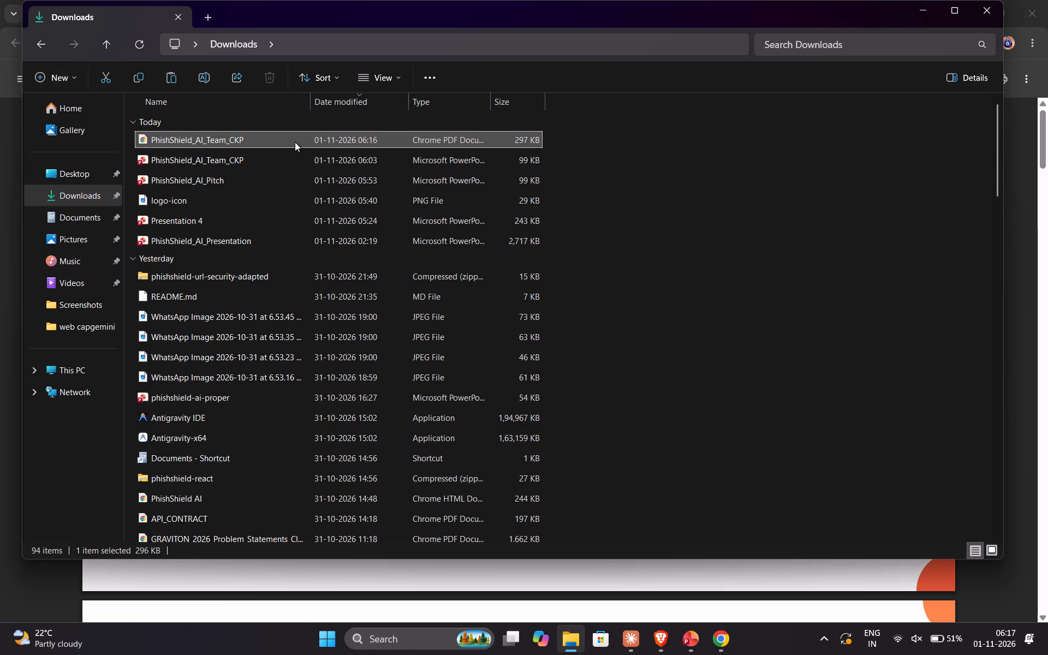
click(295, 142)
right_click(295, 142)
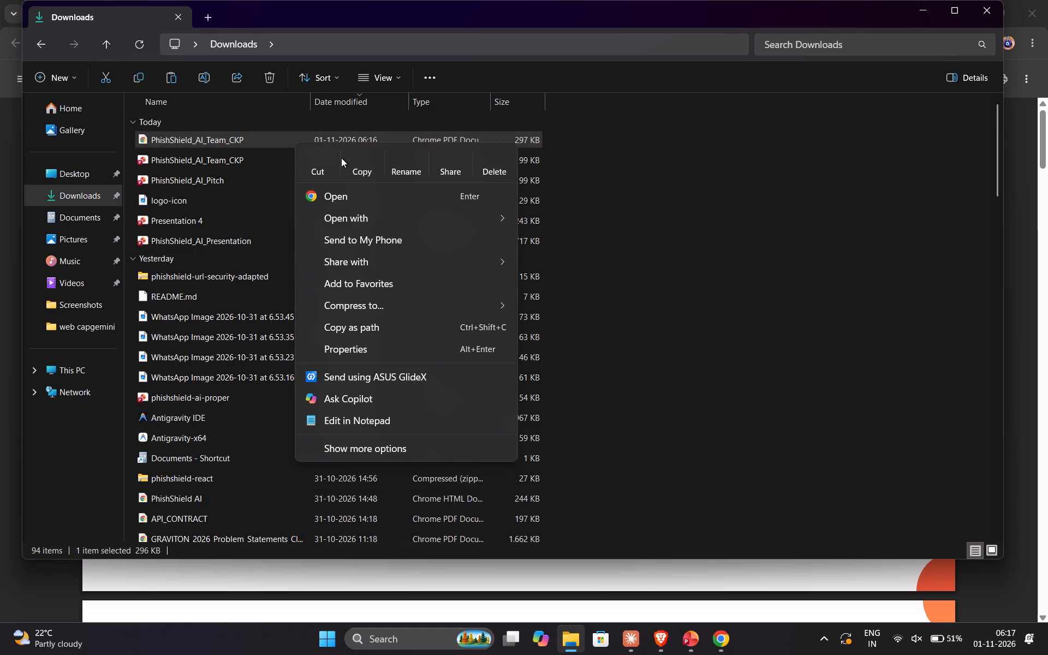
click(362, 170)
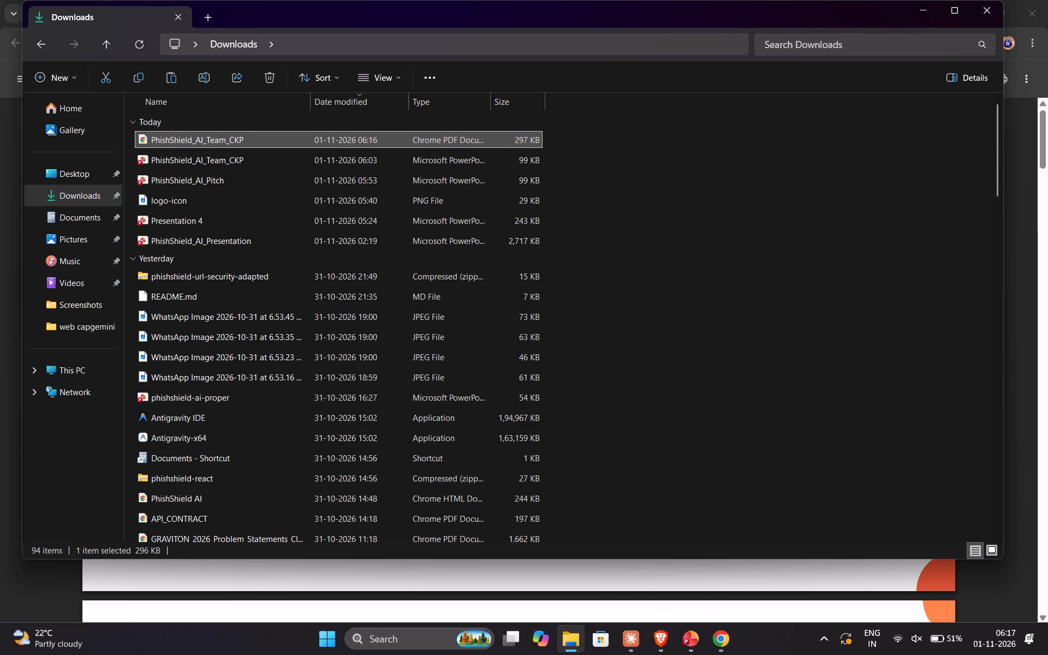
Search Windows for "wa" to find the WhatsApp app.
click(424, 637)
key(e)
key(BackSpace)
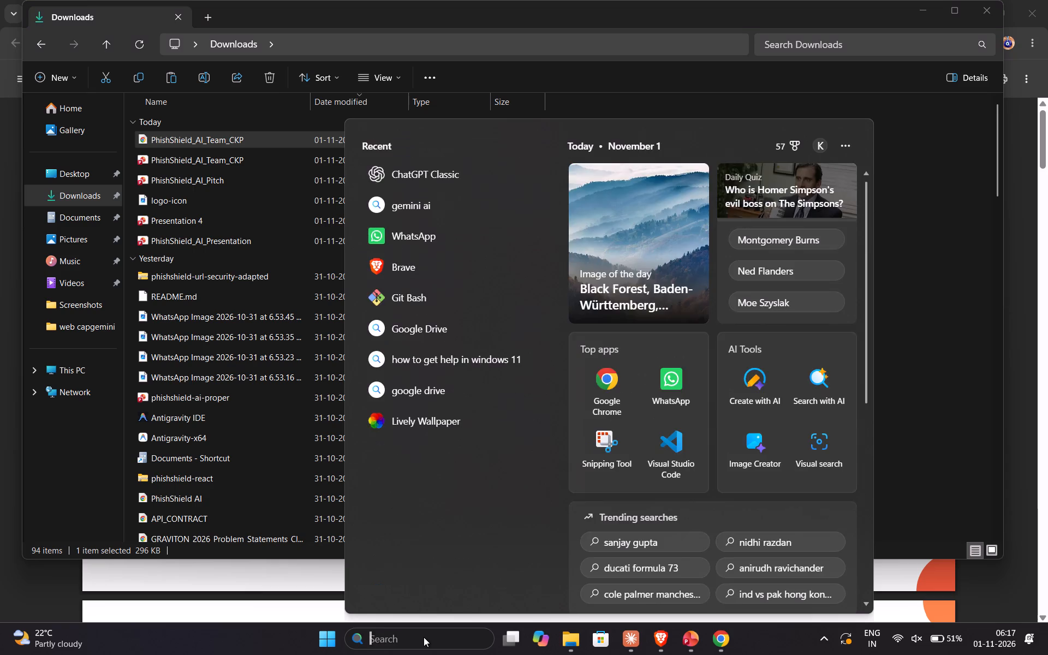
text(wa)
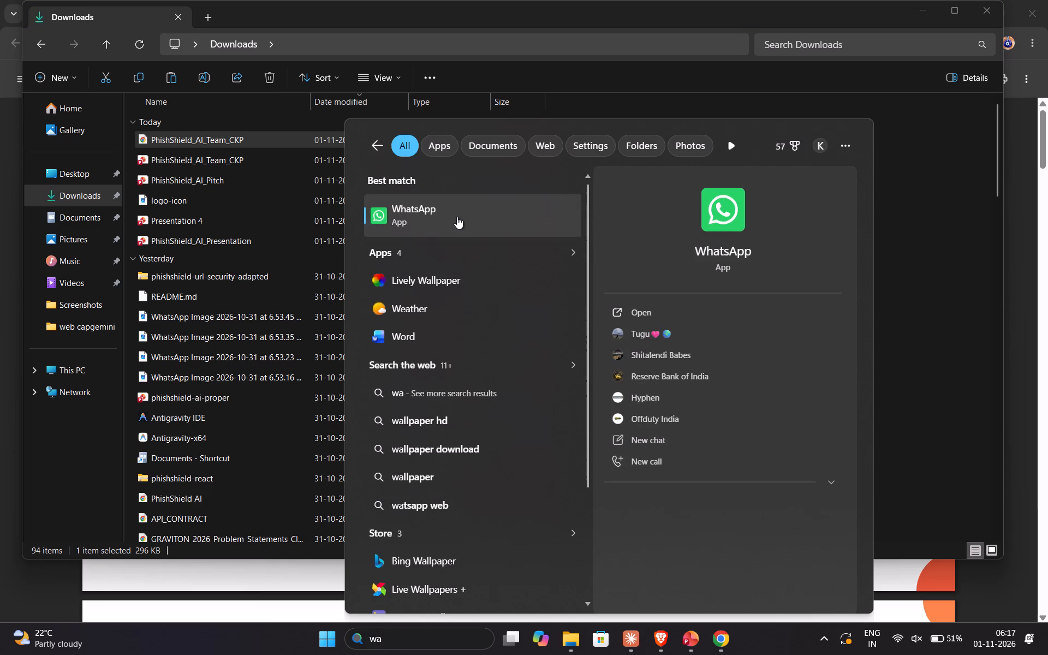